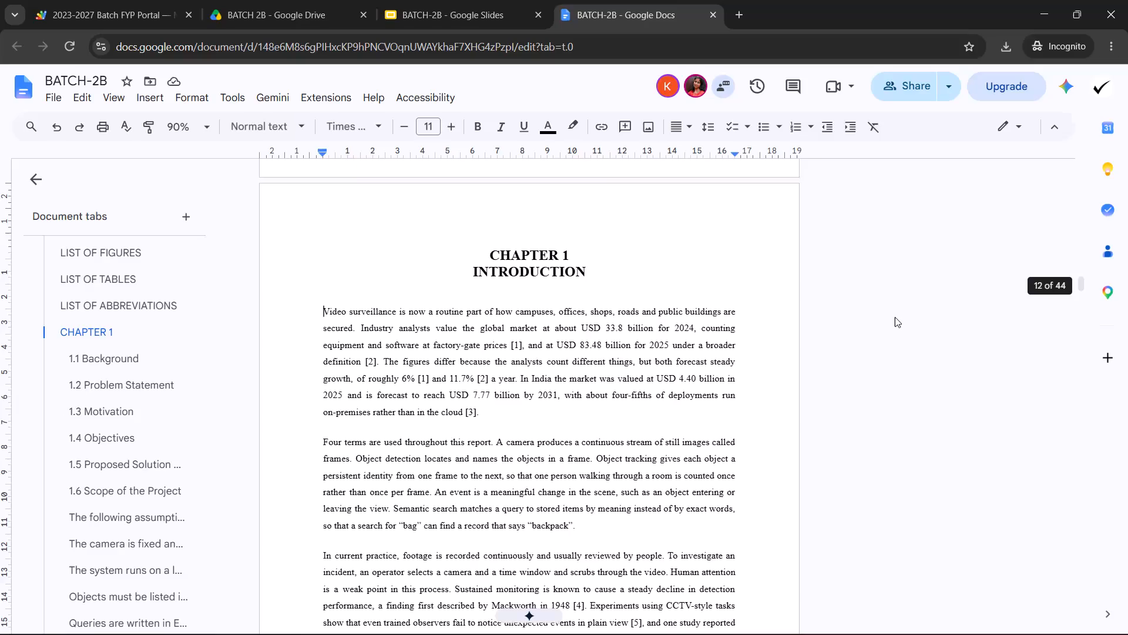
# Compare the body text formatting of the Chapter 1 introduction with that of the abstract's closing paragraph.
pyautogui.doubleClick(452, 312)
pyautogui.click(382, 313)
pyautogui.scroll(2, 382, 313)
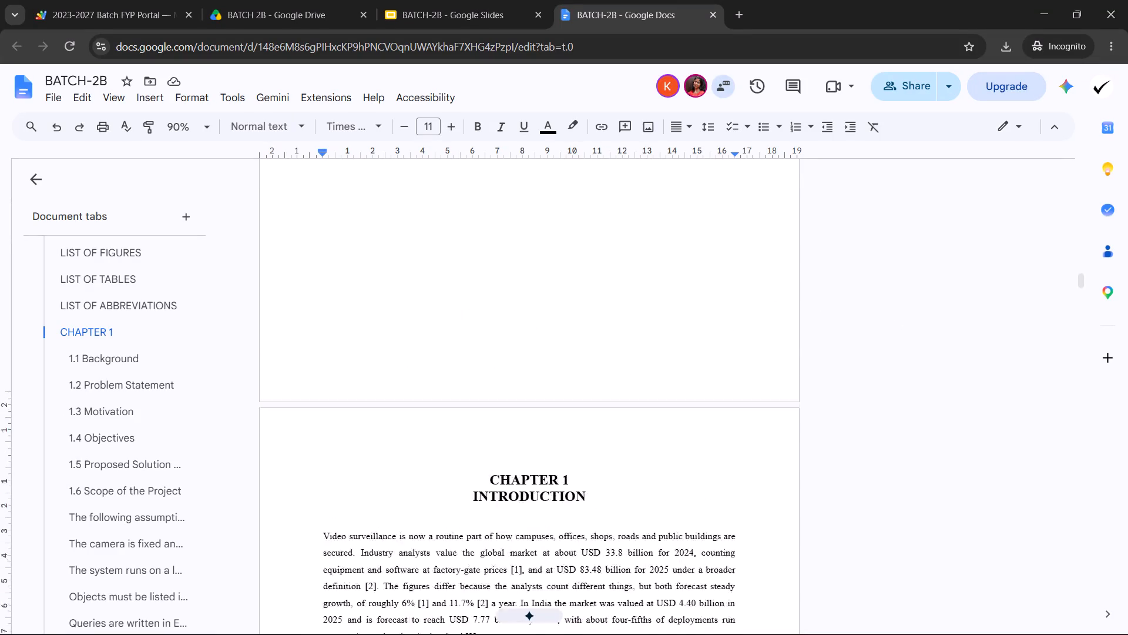
pyautogui.scroll(11, 382, 313)
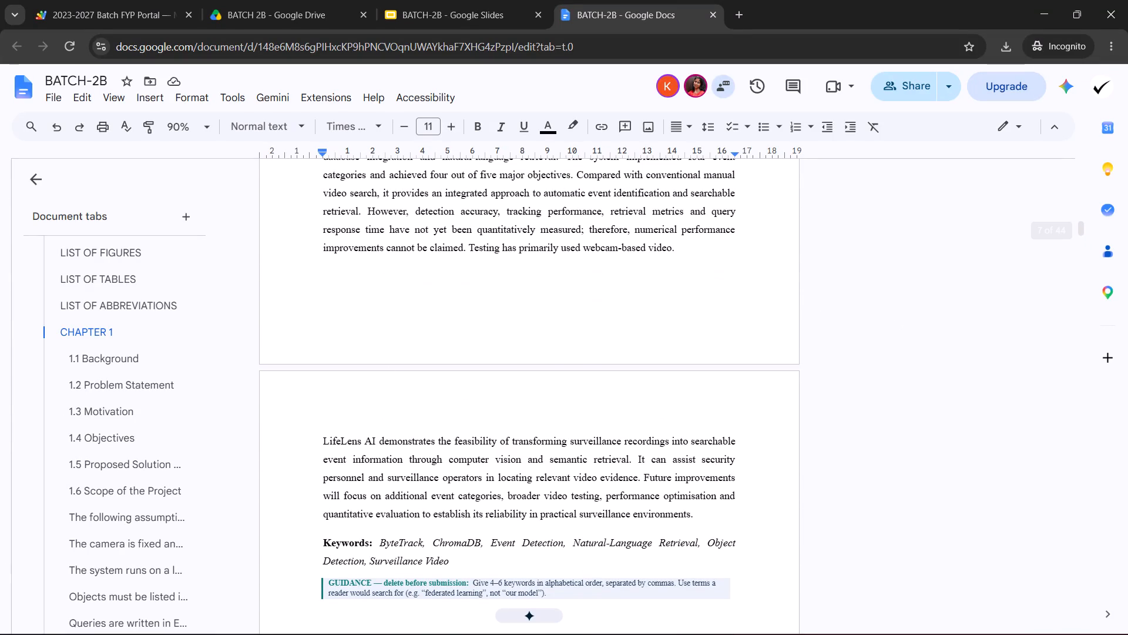
pyautogui.doubleClick(395, 439)
pyautogui.click(363, 442)
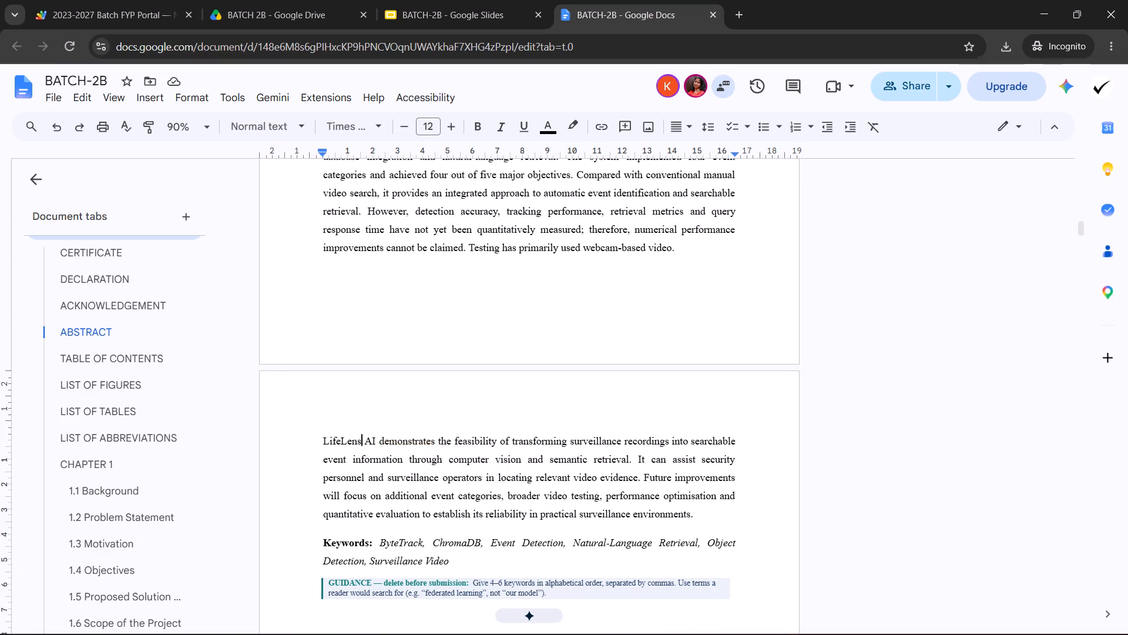
# Look through the report from the abstract to section 1.9 Summary, checking the formatting of the Chapter 1 sections.
pyautogui.scroll(-11, 363, 442)
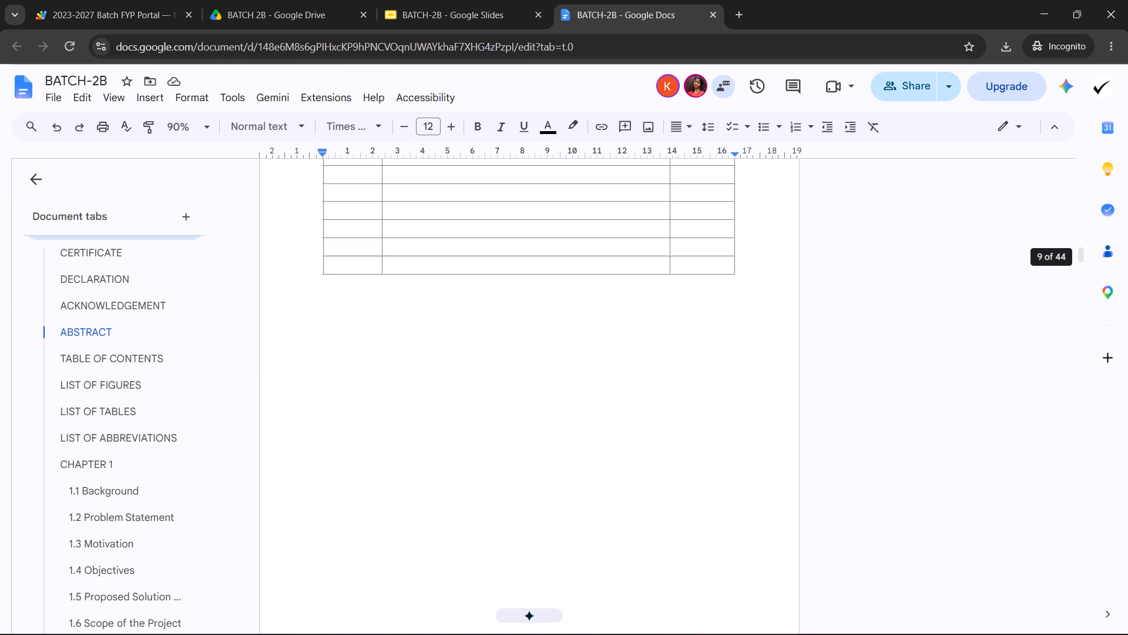
pyautogui.scroll(-5, 363, 442)
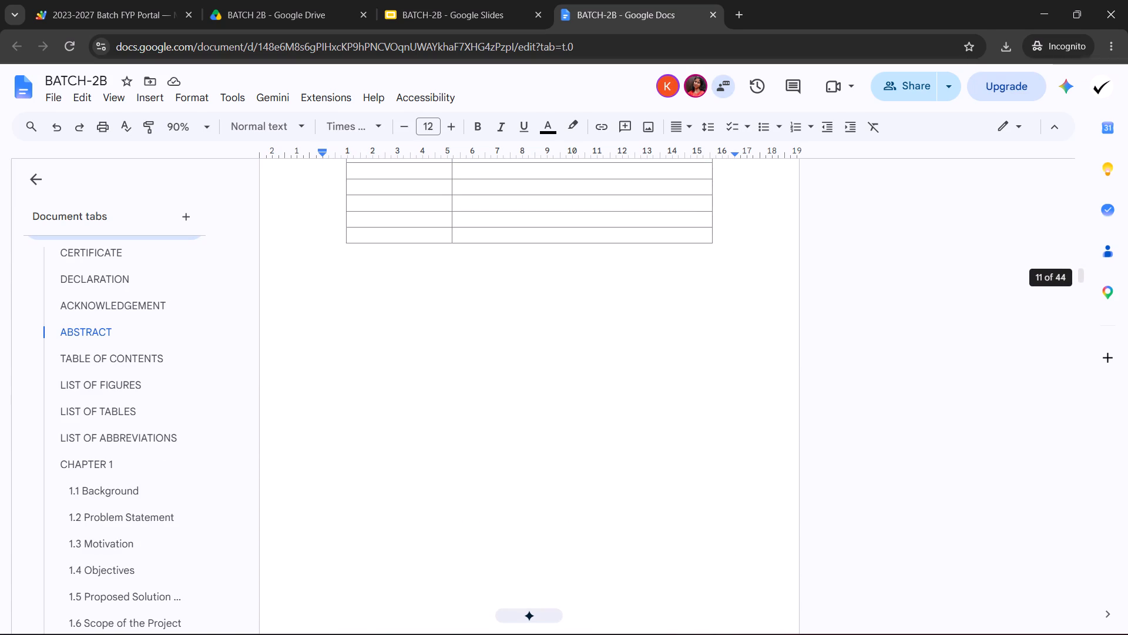
pyautogui.scroll(-5, 363, 442)
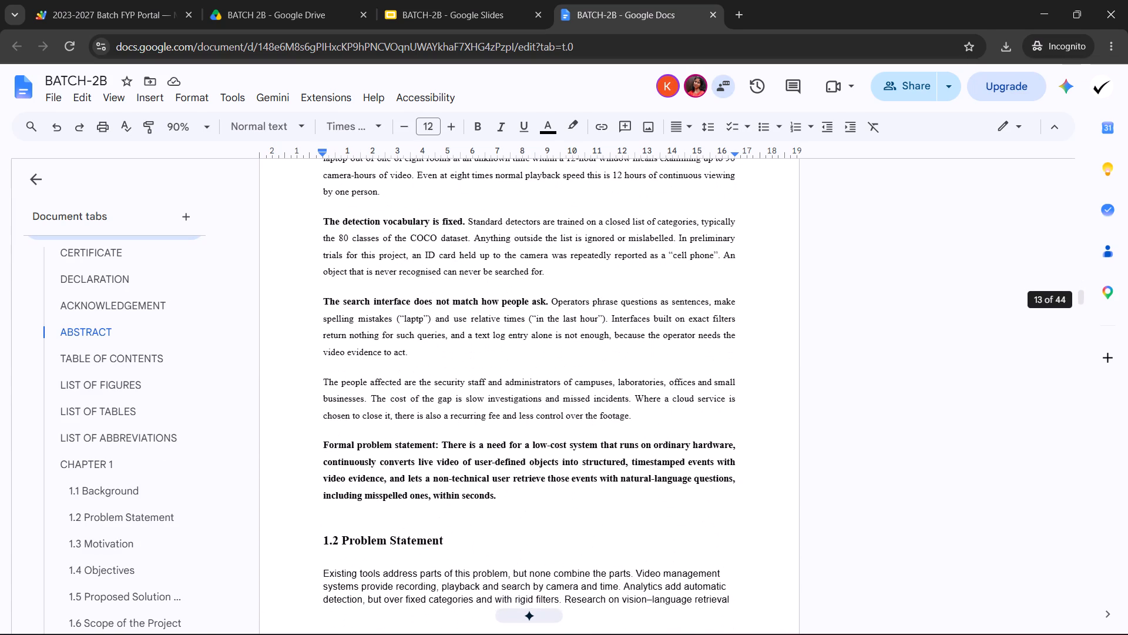
pyautogui.scroll(-4, 363, 442)
pyautogui.scroll(3, 363, 442)
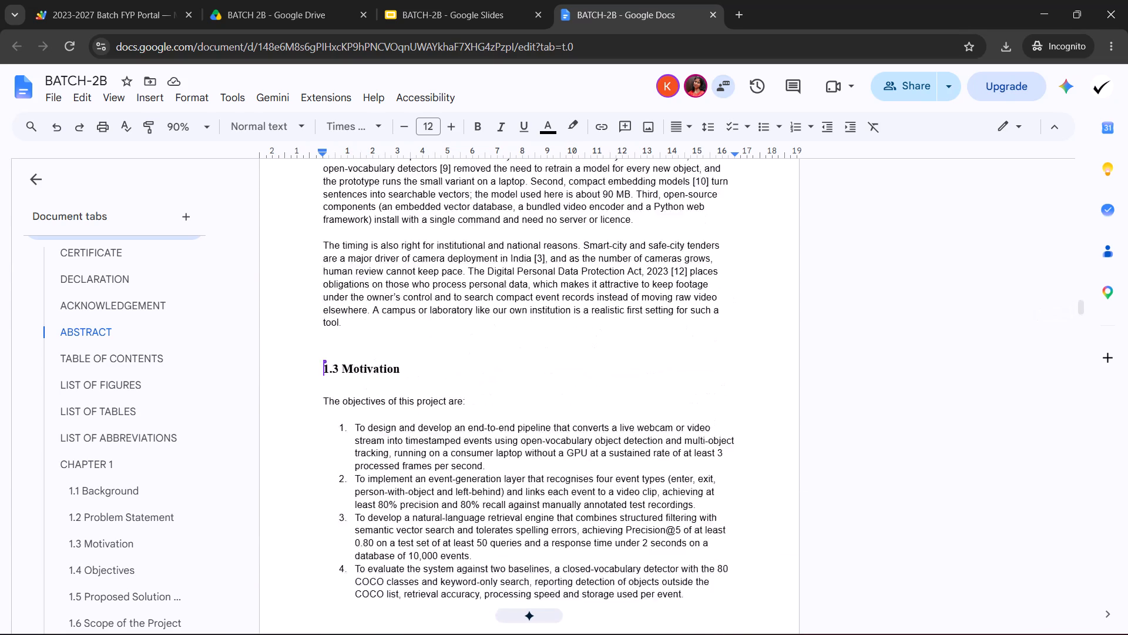
pyautogui.scroll(-4, 340, 349)
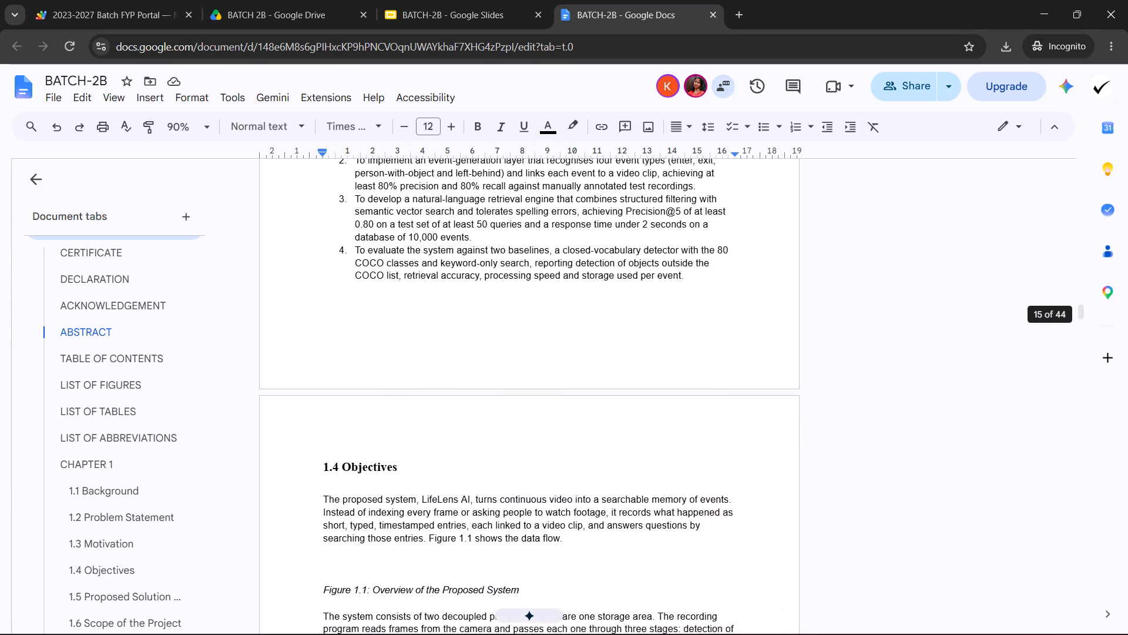
pyautogui.scroll(-5, 340, 349)
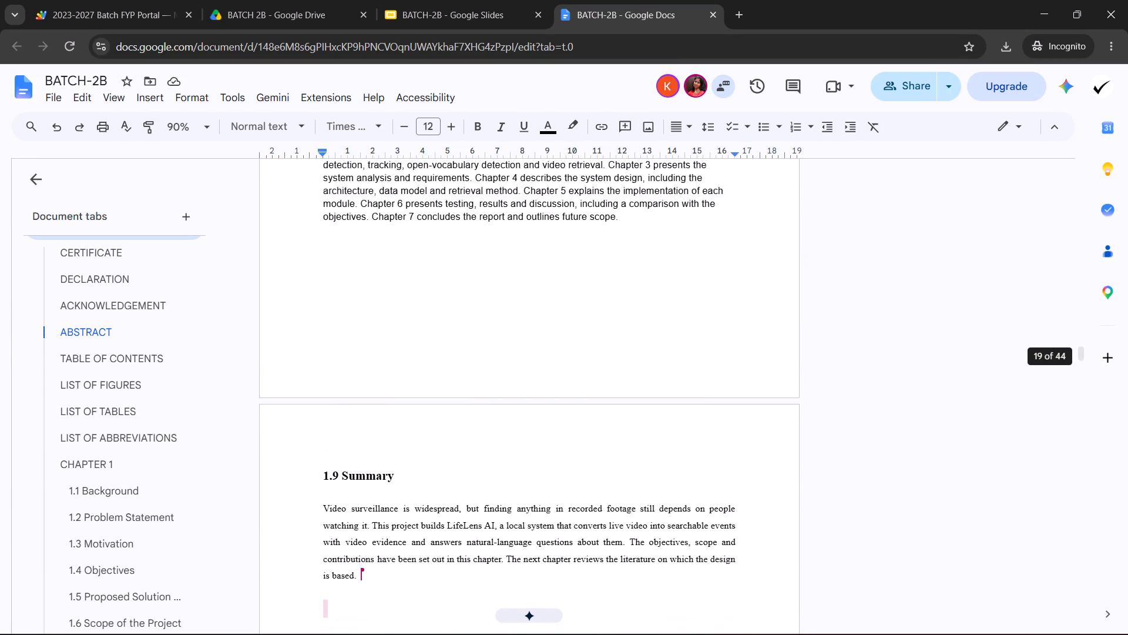
pyautogui.scroll(-2, 340, 349)
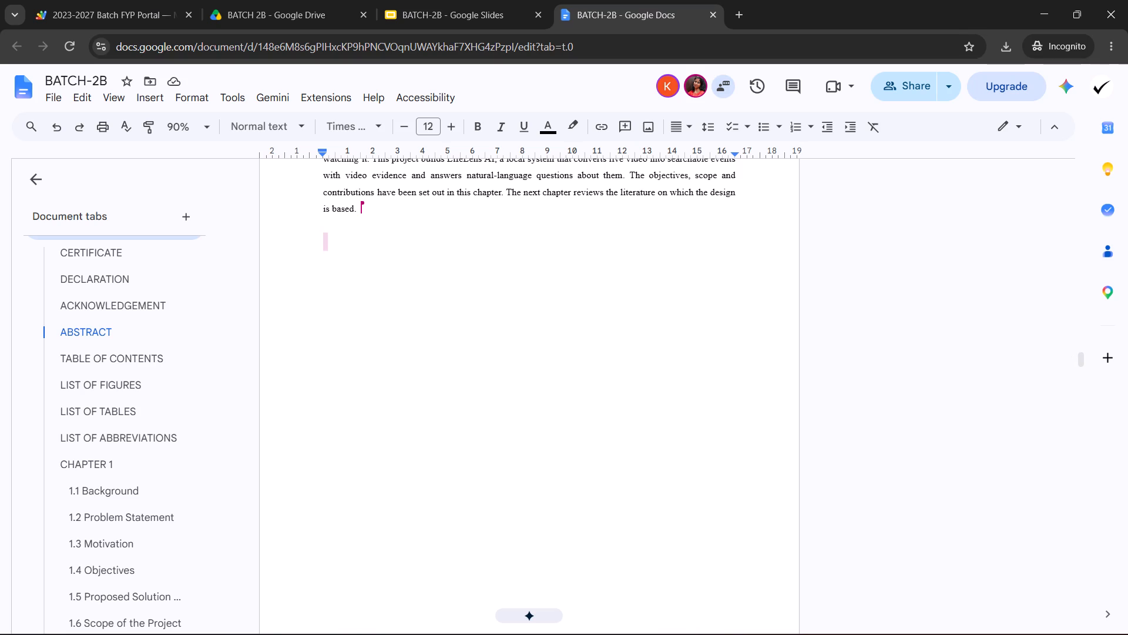
# Review Chapter 1 back from section 1.9 Summary to the abstract, and check the abstract's body text formatting.
pyautogui.scroll(7, 601, 346)
pyautogui.scroll(-3, 594, 367)
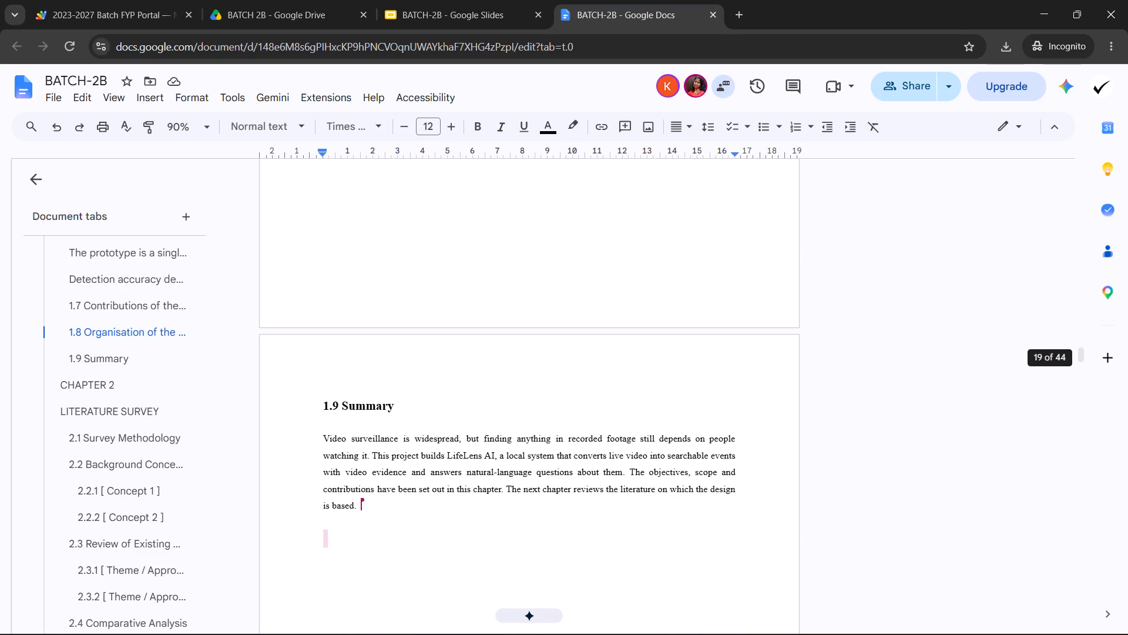
pyautogui.scroll(14, 583, 399)
pyautogui.scroll(-1, 580, 419)
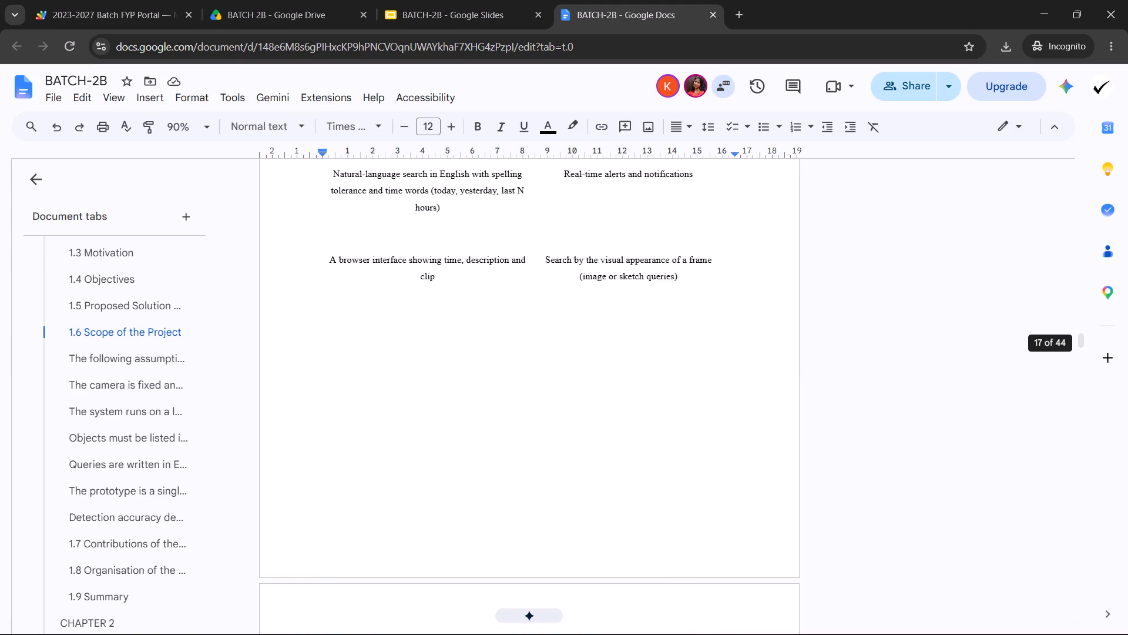
pyautogui.scroll(5, 573, 416)
pyautogui.scroll(5, 551, 369)
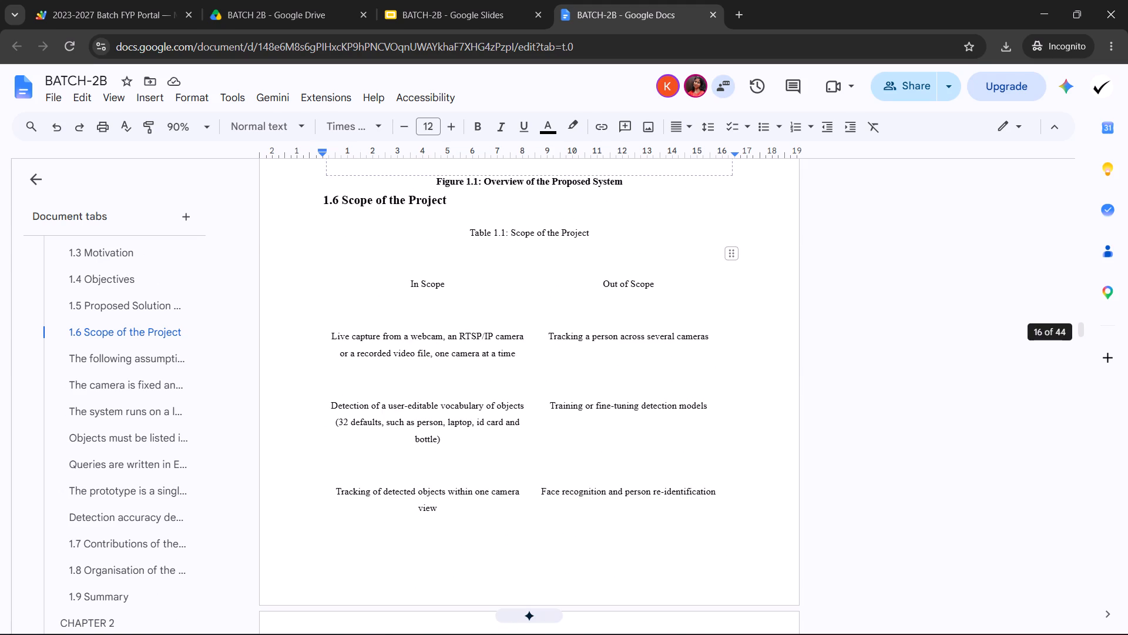
pyautogui.scroll(15, 468, 370)
pyautogui.scroll(6, 478, 403)
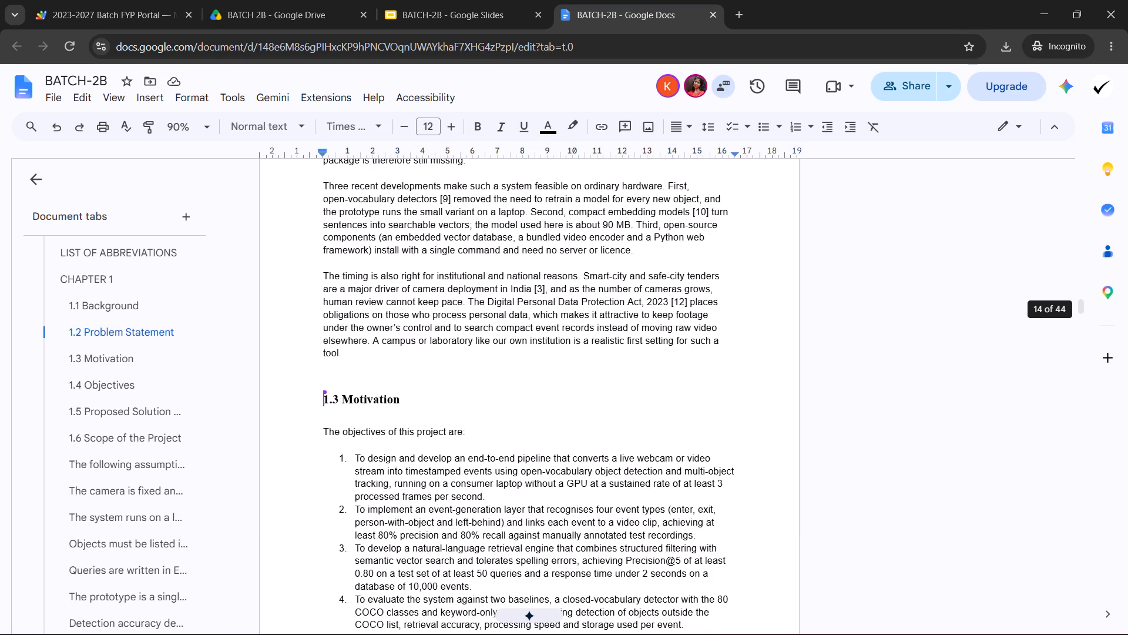
pyautogui.scroll(9, 458, 378)
pyautogui.scroll(18, 455, 381)
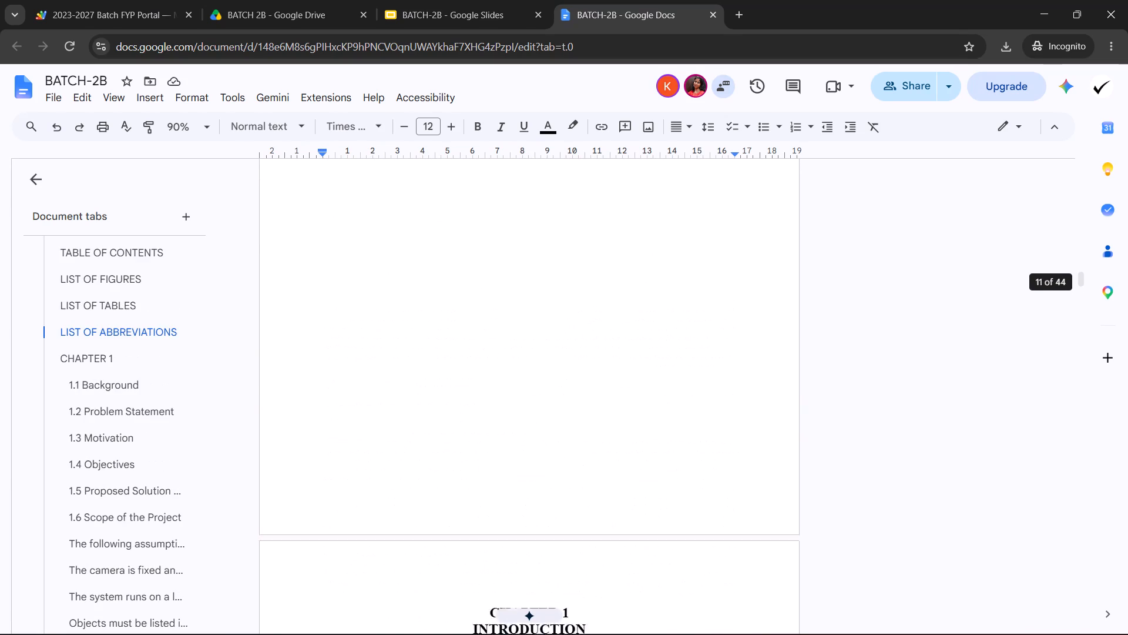
pyautogui.scroll(18, 464, 436)
pyautogui.scroll(8, 459, 428)
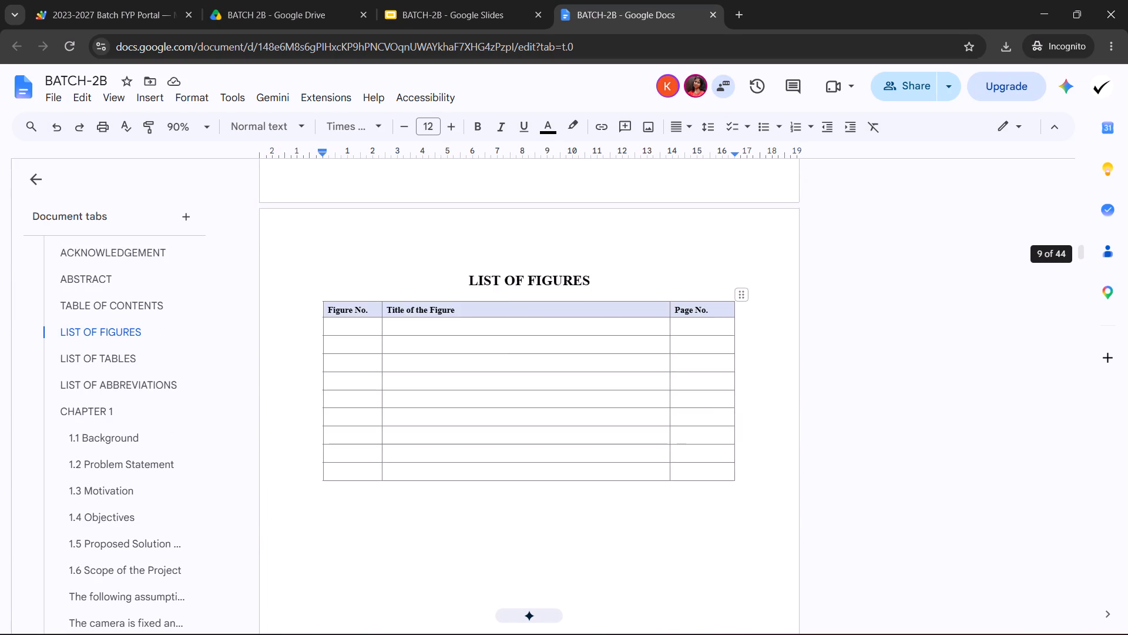
pyautogui.scroll(19, 456, 422)
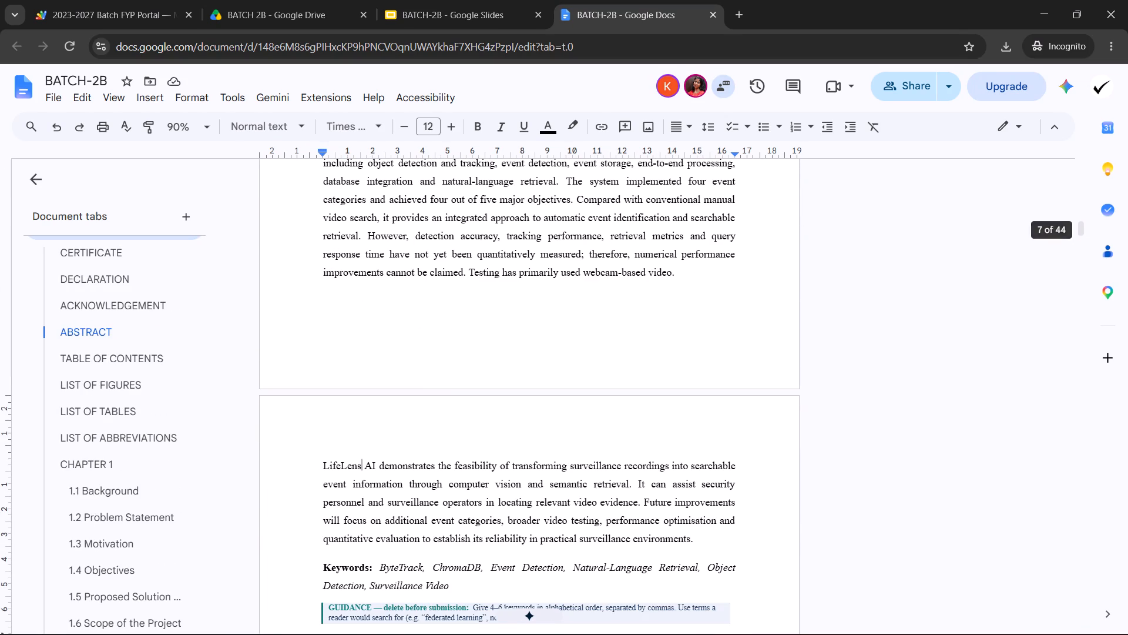
pyautogui.doubleClick(397, 469)
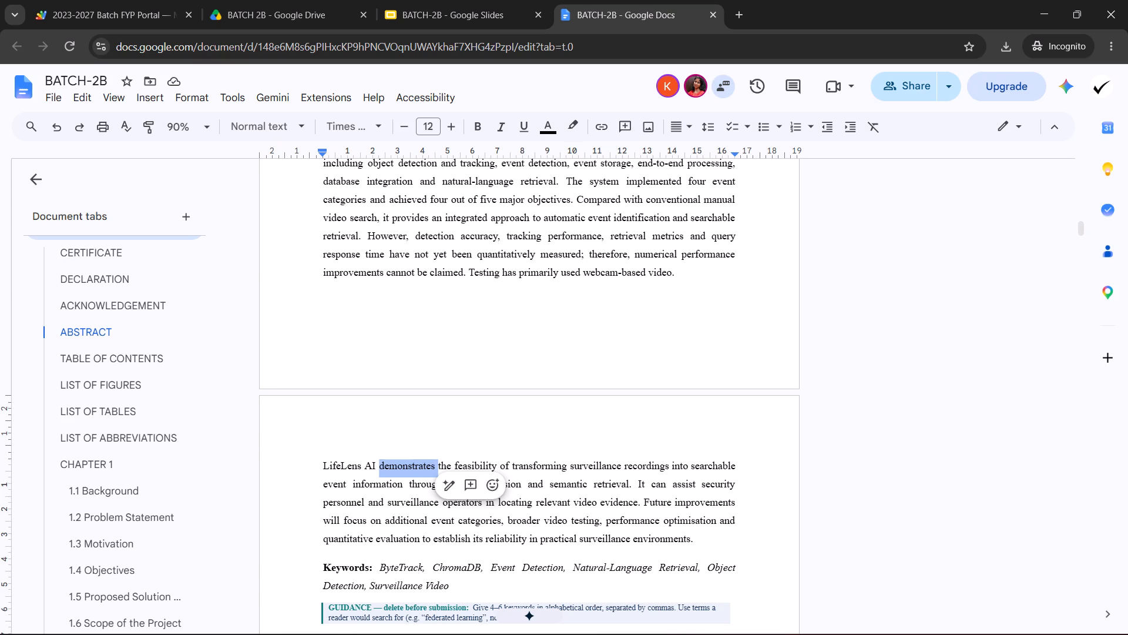
pyautogui.doubleClick(425, 262)
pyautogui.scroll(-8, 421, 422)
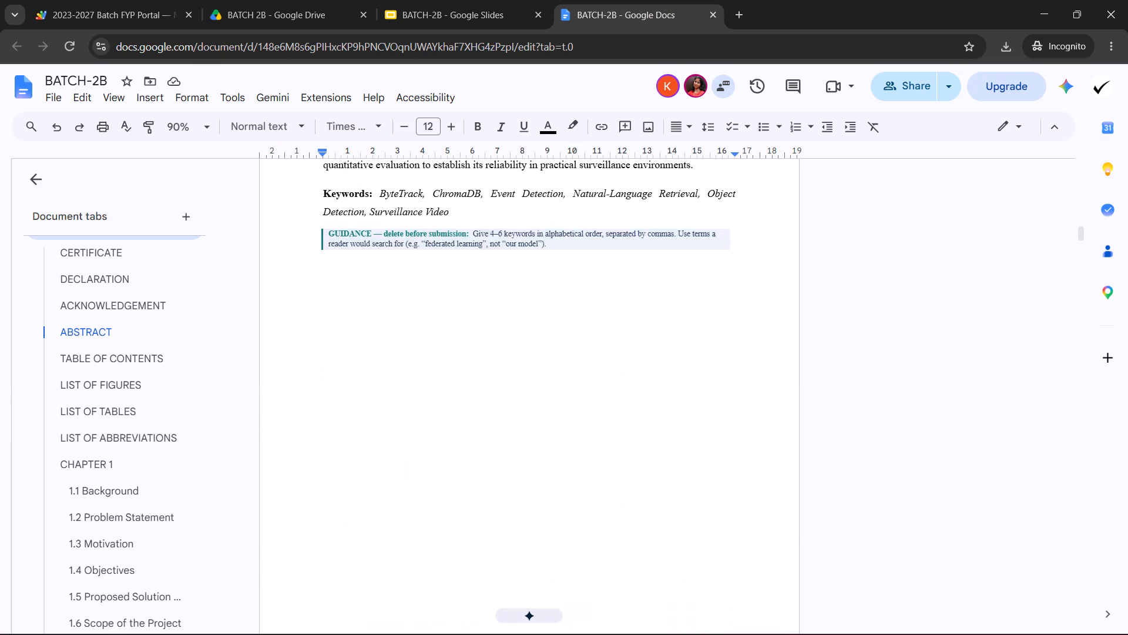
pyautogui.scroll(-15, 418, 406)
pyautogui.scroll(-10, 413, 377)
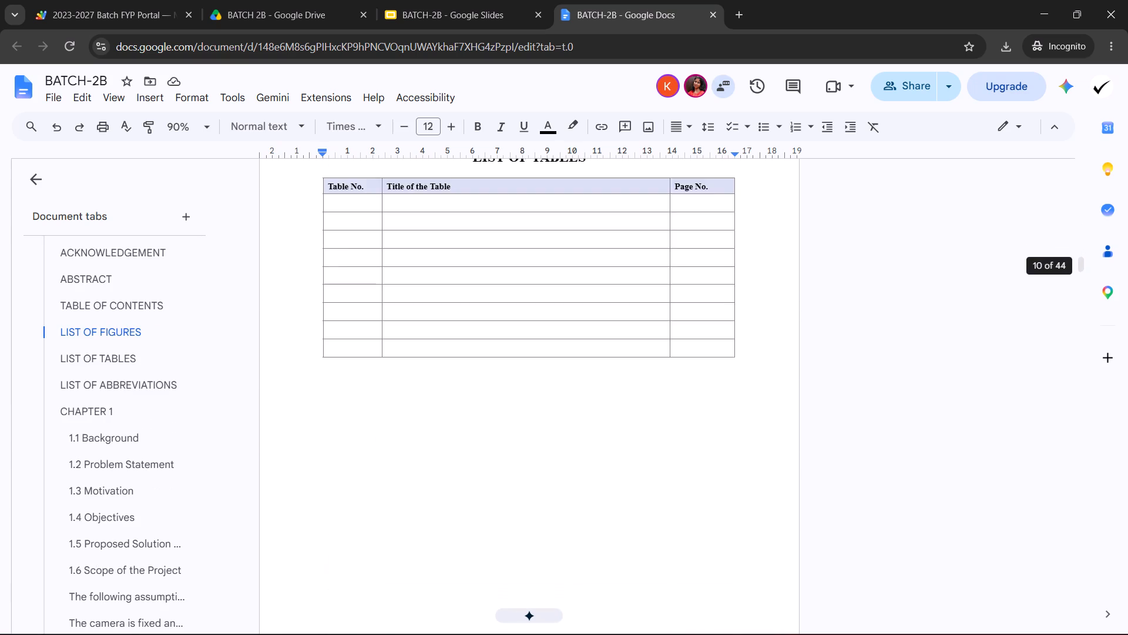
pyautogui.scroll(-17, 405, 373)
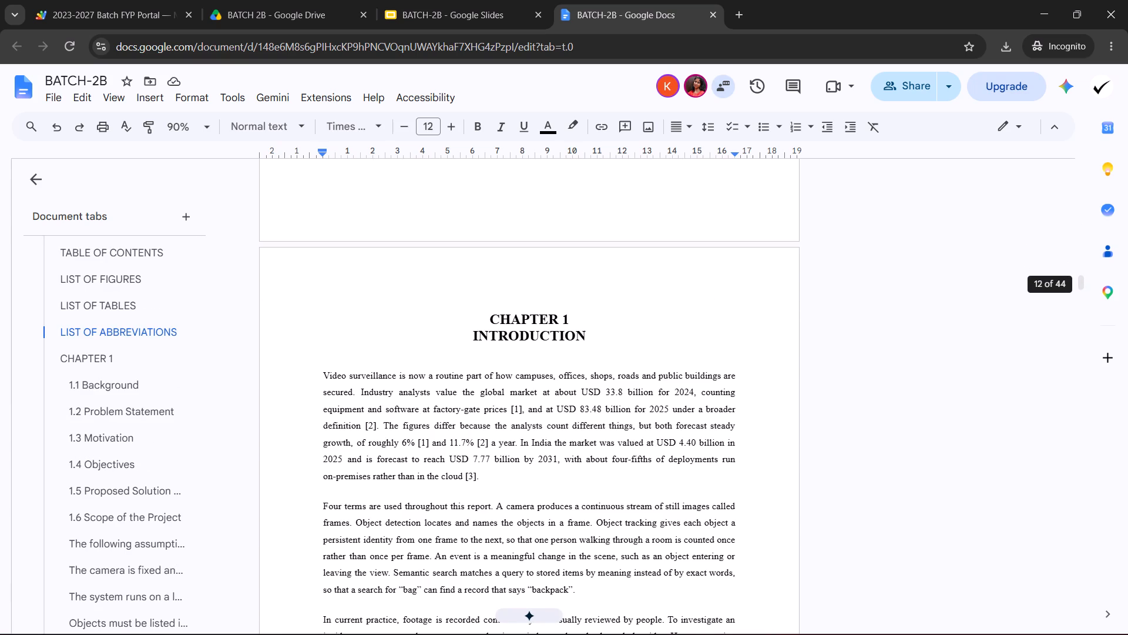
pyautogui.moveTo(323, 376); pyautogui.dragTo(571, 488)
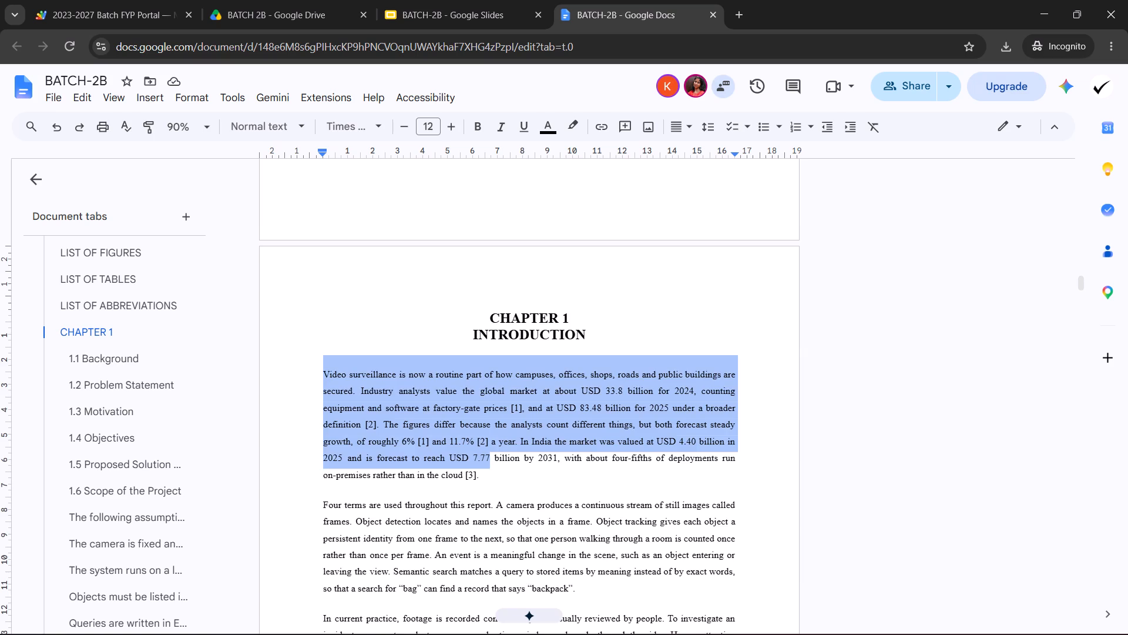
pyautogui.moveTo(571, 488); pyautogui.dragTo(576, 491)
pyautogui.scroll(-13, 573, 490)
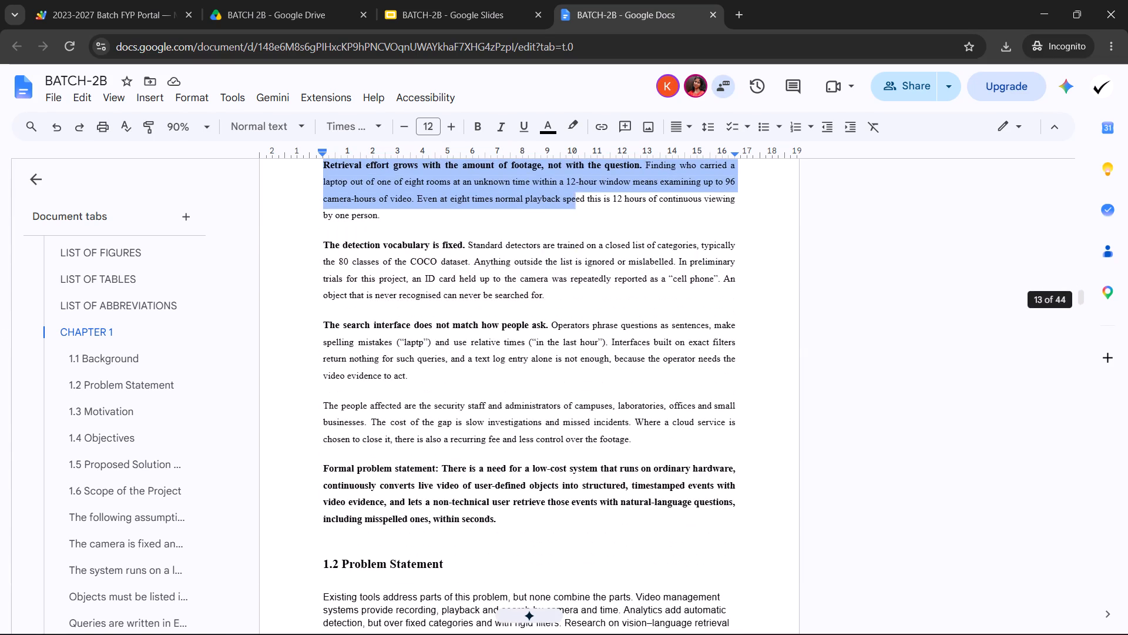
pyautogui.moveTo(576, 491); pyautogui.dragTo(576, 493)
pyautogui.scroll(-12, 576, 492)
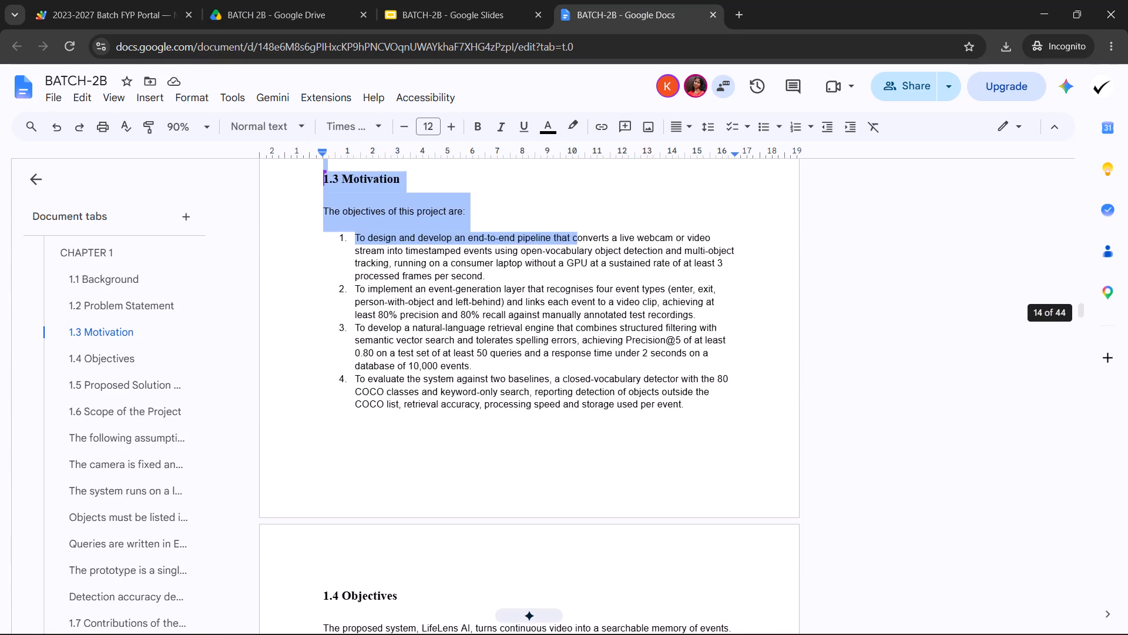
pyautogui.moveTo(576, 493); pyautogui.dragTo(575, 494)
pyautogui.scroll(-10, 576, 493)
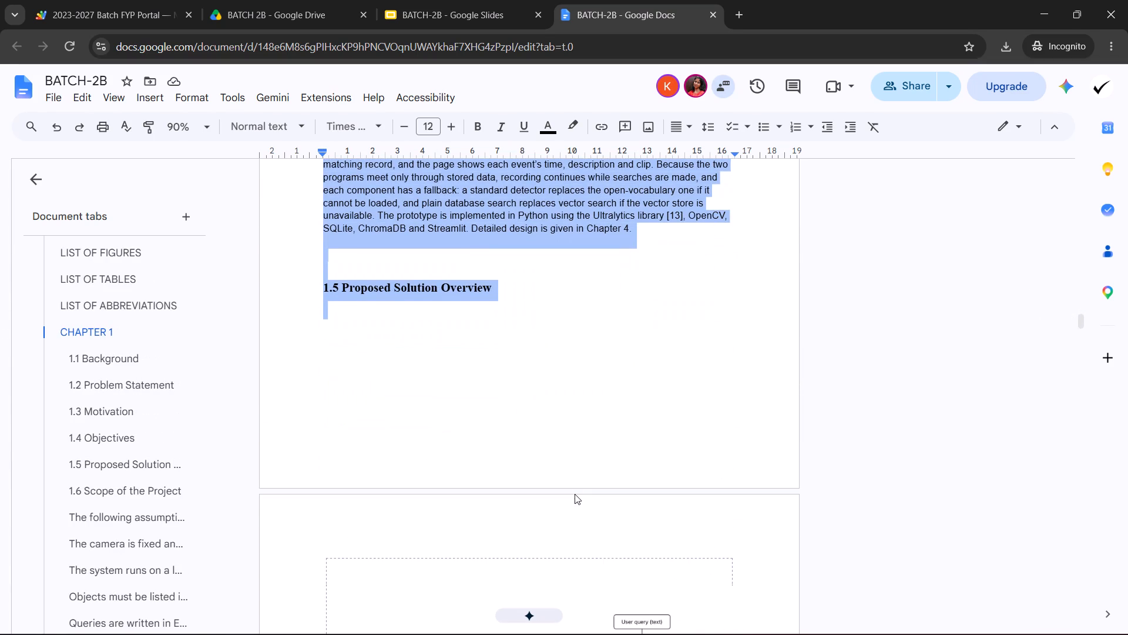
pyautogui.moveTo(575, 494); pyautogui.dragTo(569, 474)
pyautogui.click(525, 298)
# Set all Chapter 1 text, from the first introduction paragraph to the end of section 1.9 Summary, to Times New Roman.
pyautogui.scroll(-6, 524, 303)
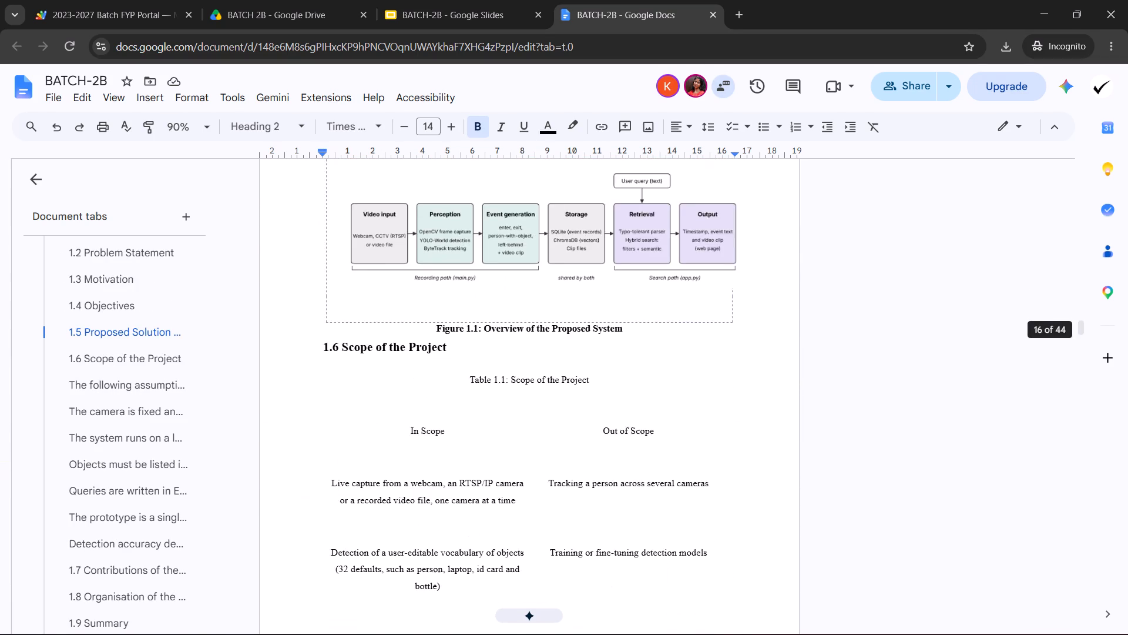
pyautogui.scroll(-5, 524, 332)
pyautogui.scroll(-13, 526, 409)
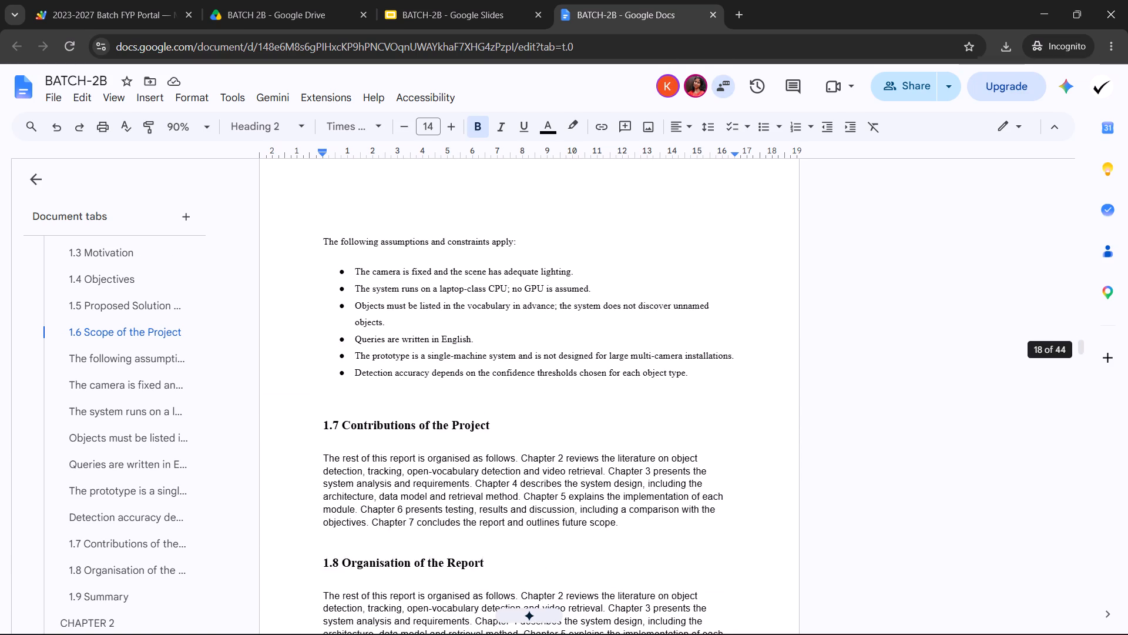
pyautogui.scroll(-7, 539, 440)
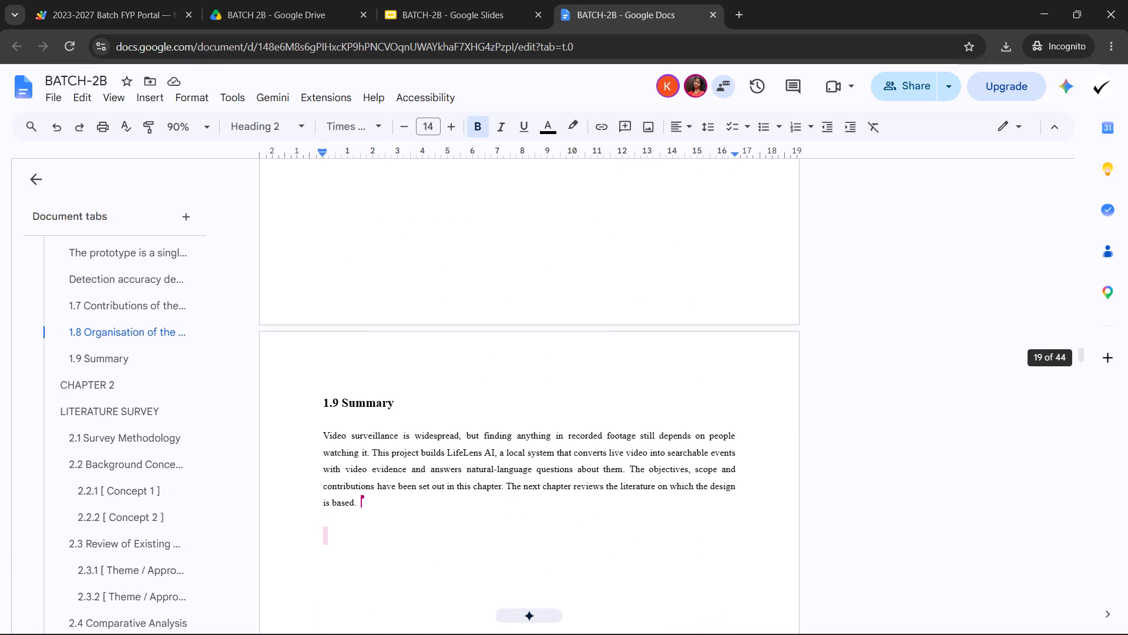
pyautogui.moveTo(372, 506); pyautogui.dragTo(395, 240)
pyautogui.scroll(4, 395, 240)
pyautogui.moveTo(395, 240); pyautogui.dragTo(395, 243)
pyautogui.scroll(16, 395, 240)
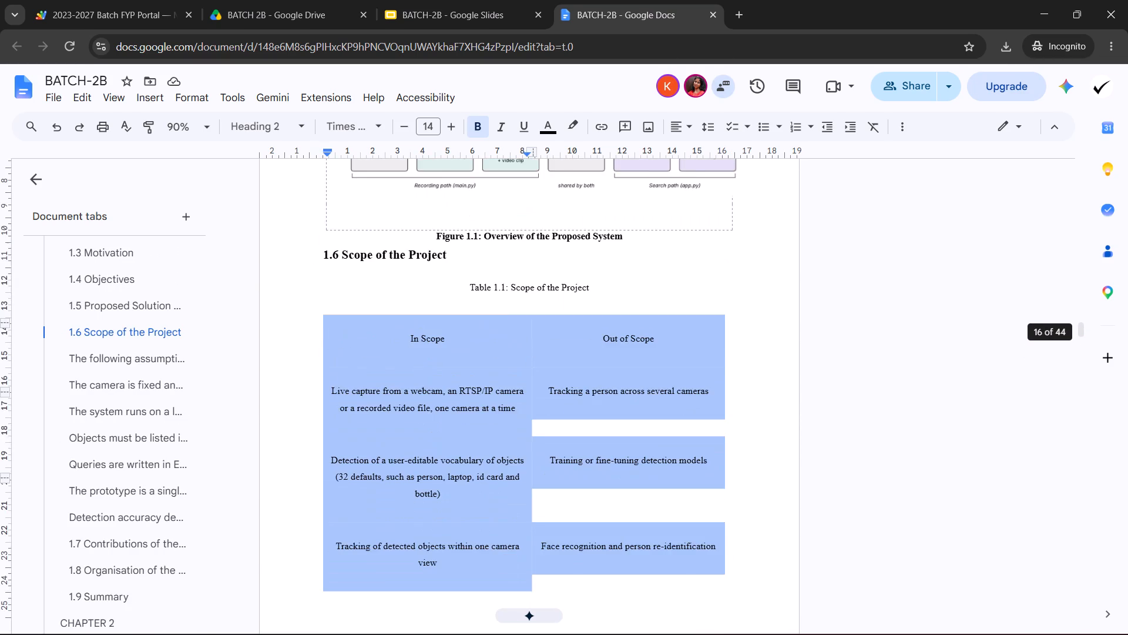
pyautogui.moveTo(395, 243); pyautogui.dragTo(397, 243)
pyautogui.scroll(20, 395, 243)
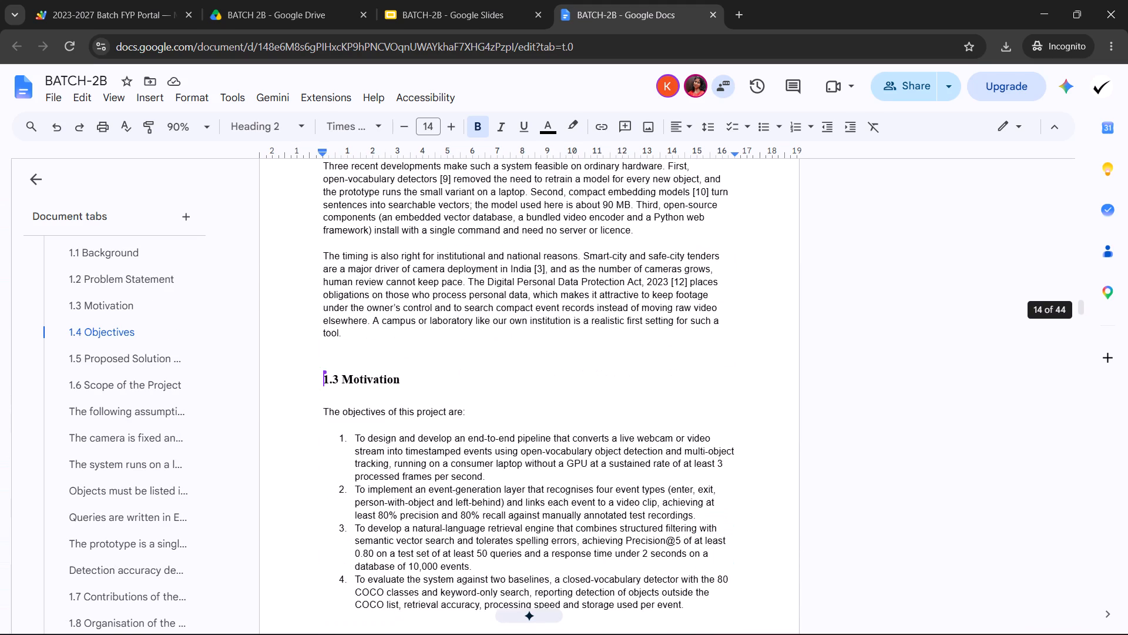
pyautogui.moveTo(397, 243); pyautogui.dragTo(366, 288)
pyautogui.scroll(16, 397, 243)
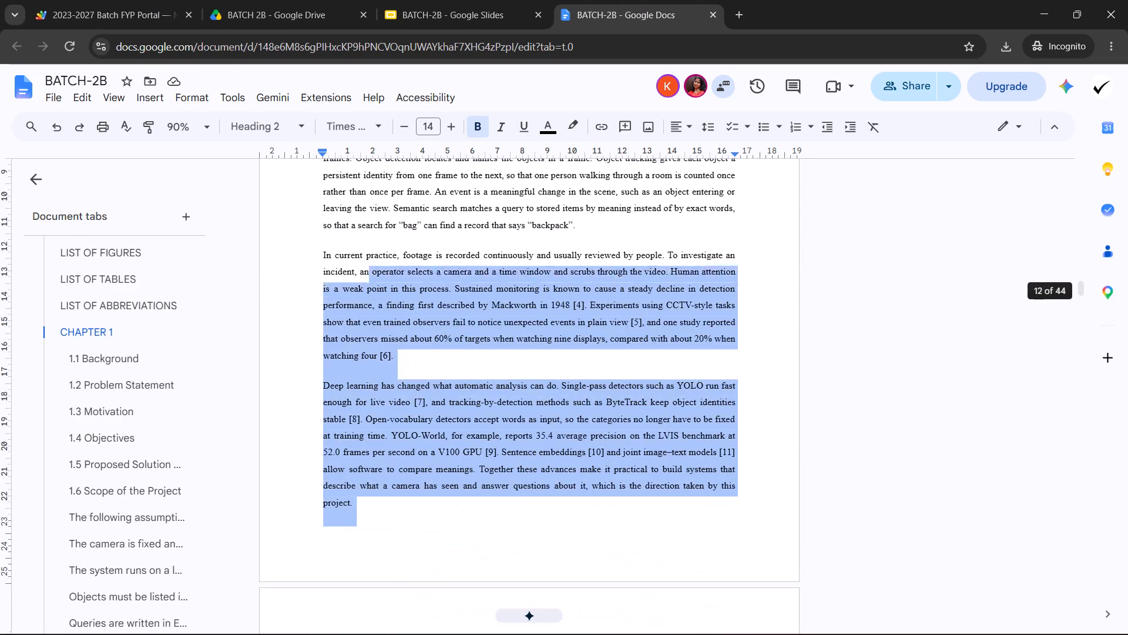
pyautogui.moveTo(366, 288); pyautogui.dragTo(324, 372)
pyautogui.scroll(5, 353, 303)
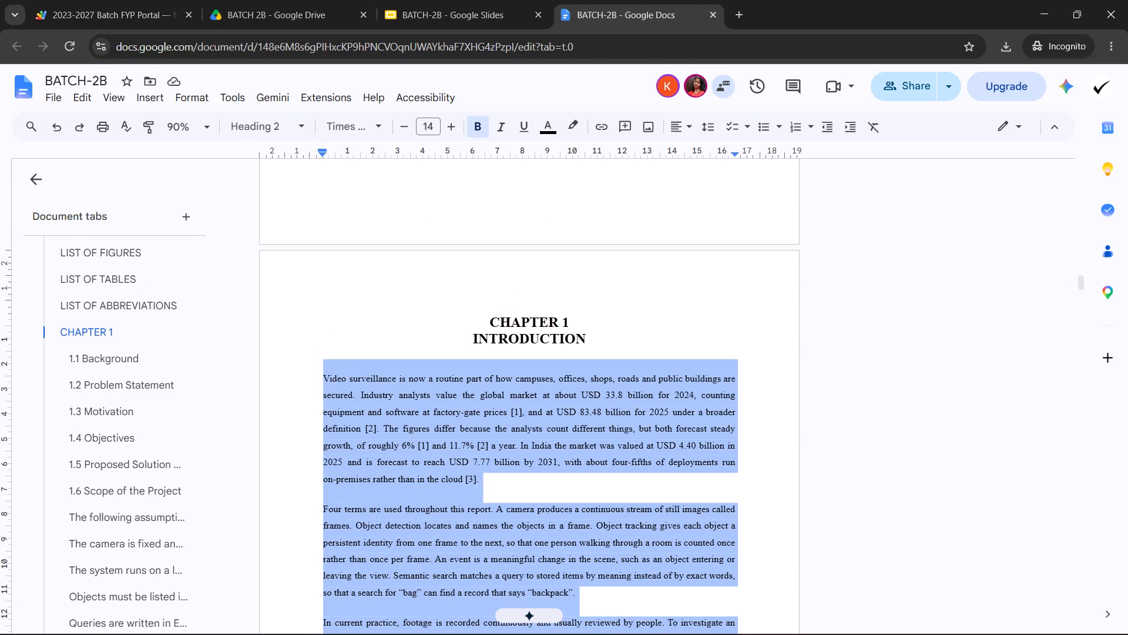
pyautogui.moveTo(324, 372); pyautogui.dragTo(319, 376)
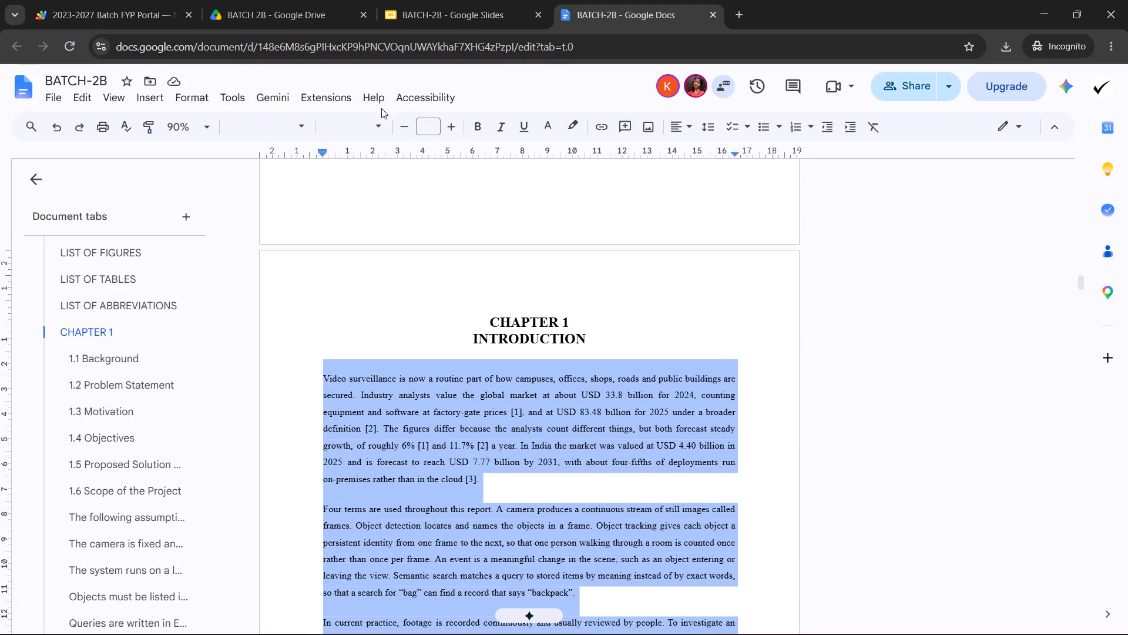
pyautogui.click(331, 119)
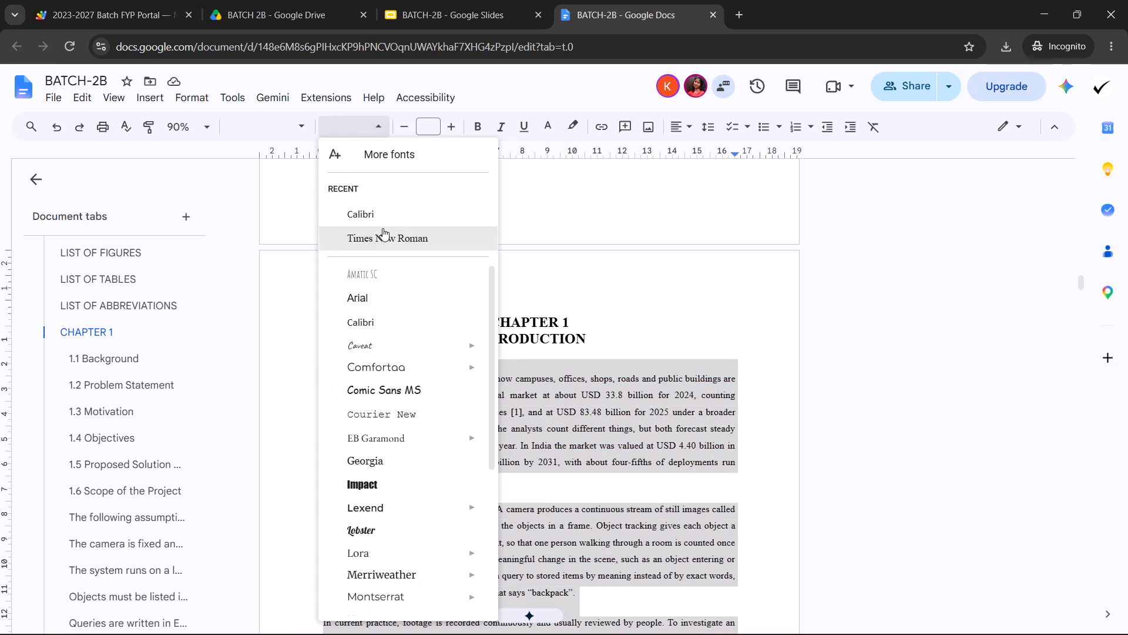
pyautogui.click(387, 236)
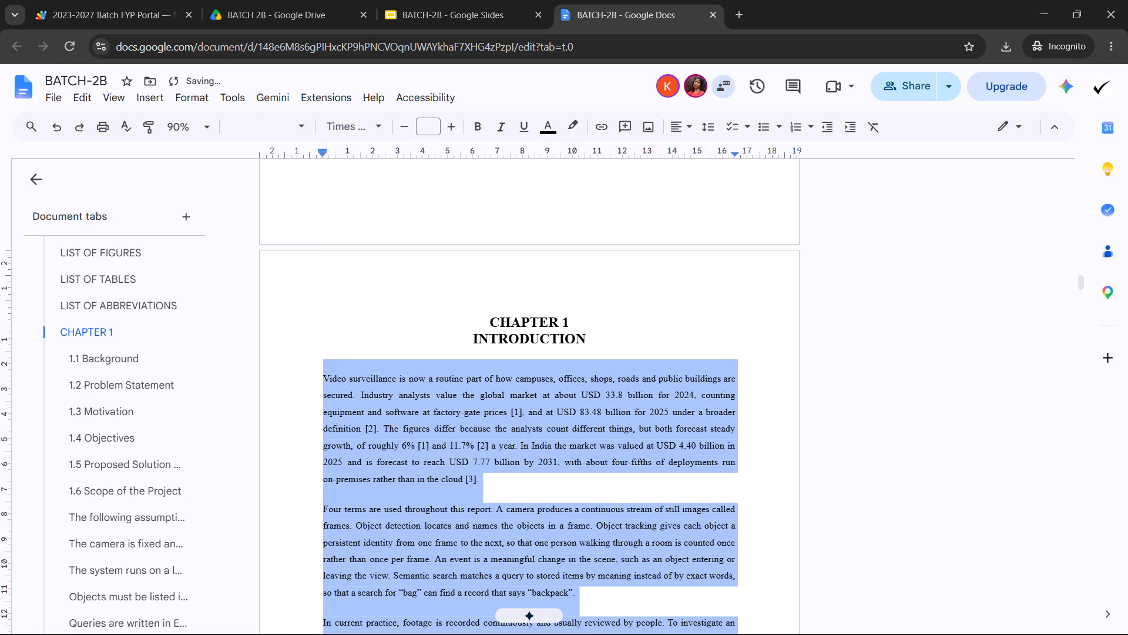
pyautogui.click(382, 376)
# Set the Chapter 1 introduction paragraphs, from the first to the closing deep learning paragraph, to font size 12.
pyautogui.scroll(-2, 374, 368)
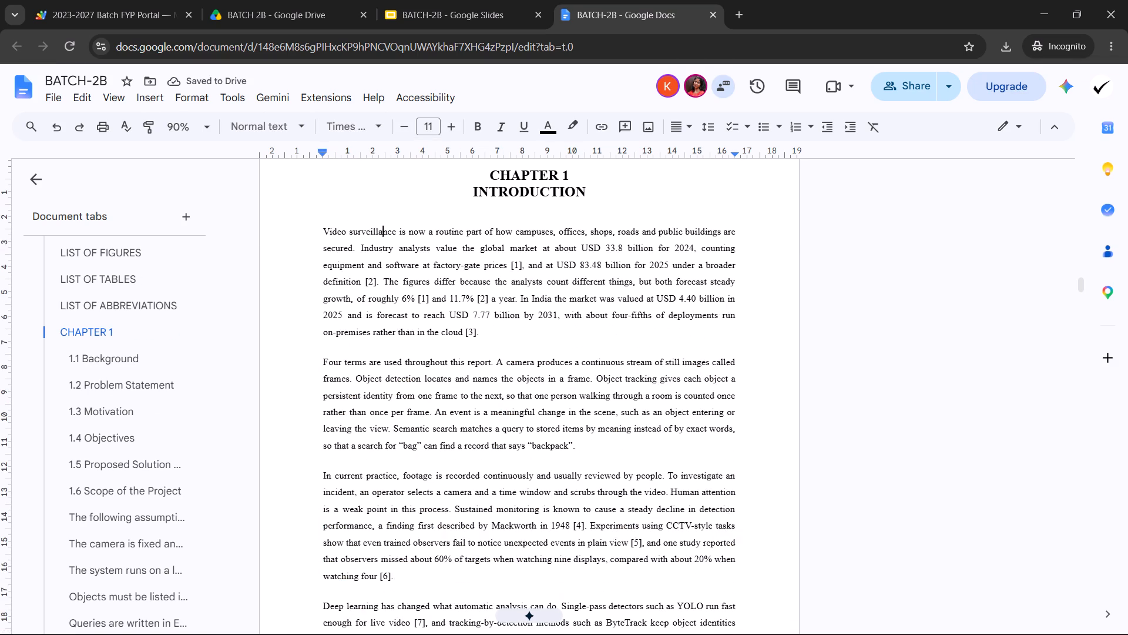
pyautogui.click(361, 346)
pyautogui.click(362, 352)
pyautogui.moveTo(322, 231); pyautogui.dragTo(455, 463)
pyautogui.scroll(-4, 453, 463)
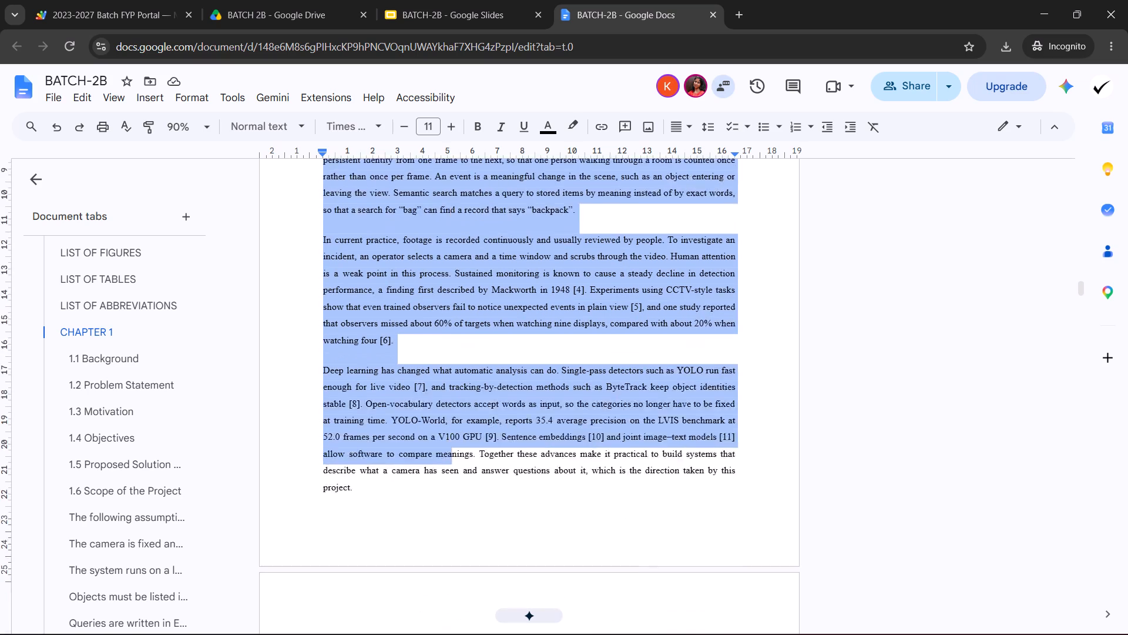
pyautogui.moveTo(455, 463); pyautogui.dragTo(448, 427)
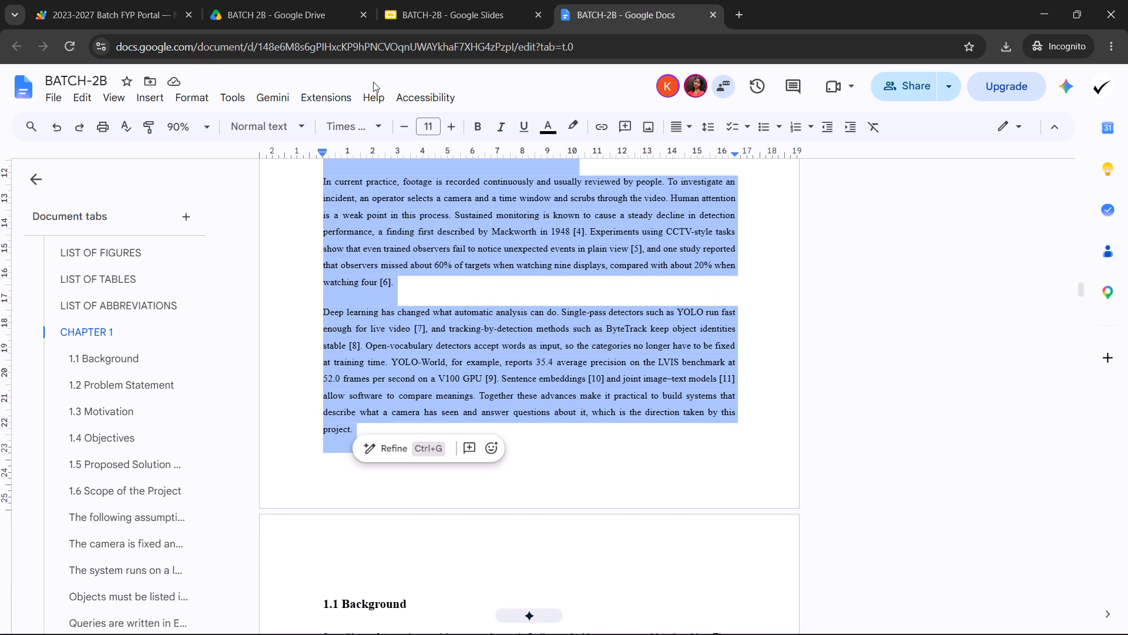
pyautogui.click(432, 124)
pyautogui.click(435, 242)
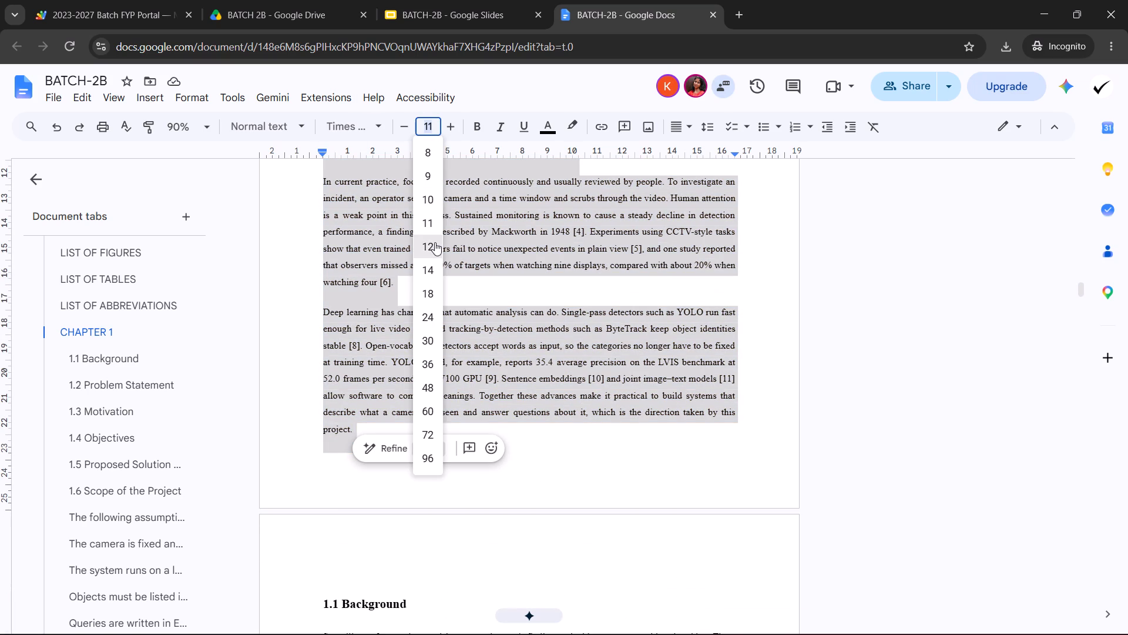
# Set all body text of section 1.1 Background, from its first paragraph through the closing bold paragraph, to font size 12.
pyautogui.scroll(-5, 452, 312)
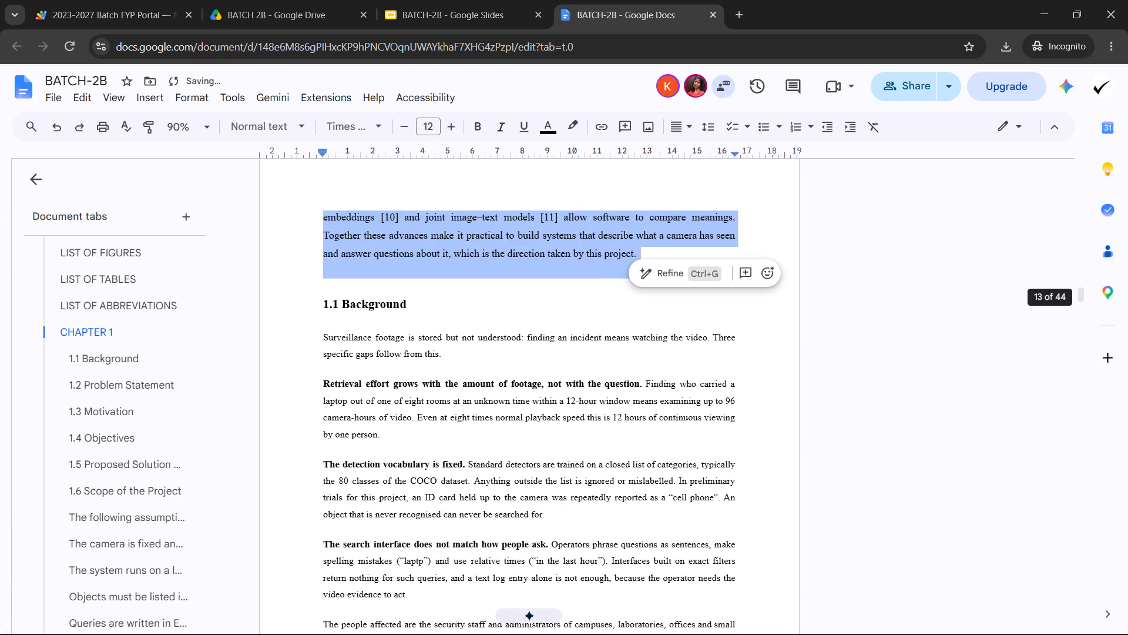
pyautogui.click(440, 347)
pyautogui.click(421, 319)
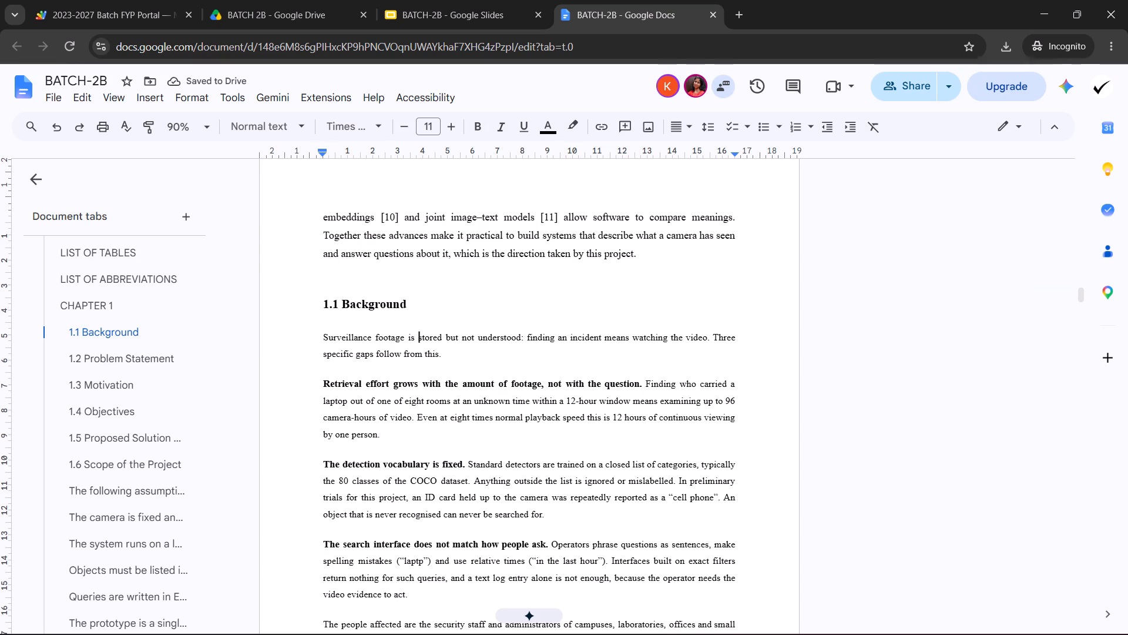
pyautogui.moveTo(452, 359); pyautogui.dragTo(318, 336)
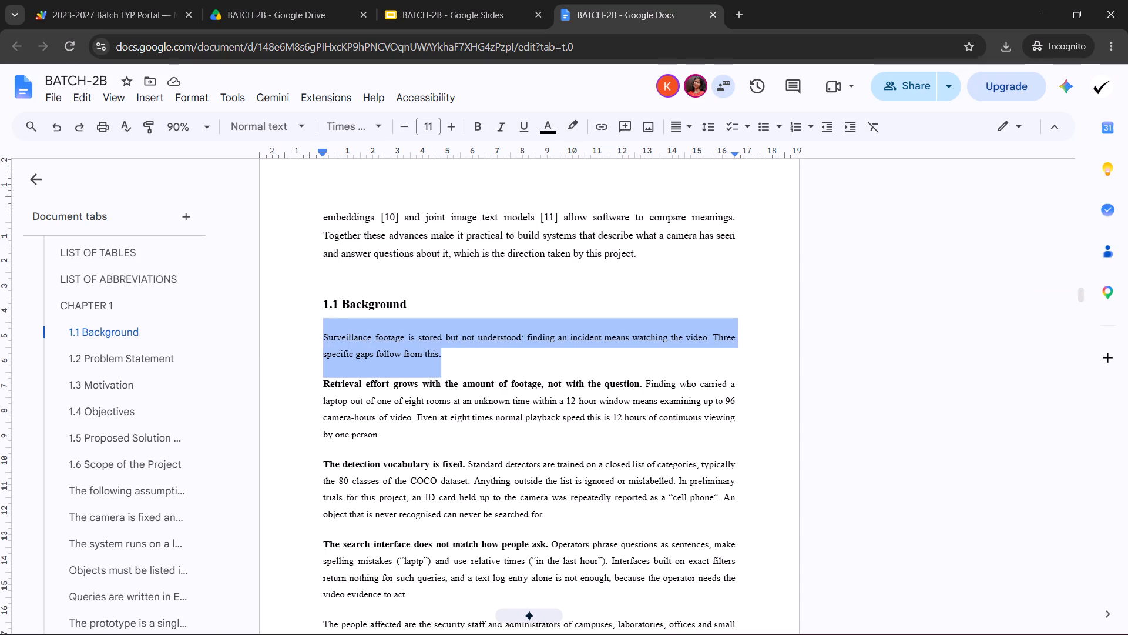
pyautogui.click(432, 125)
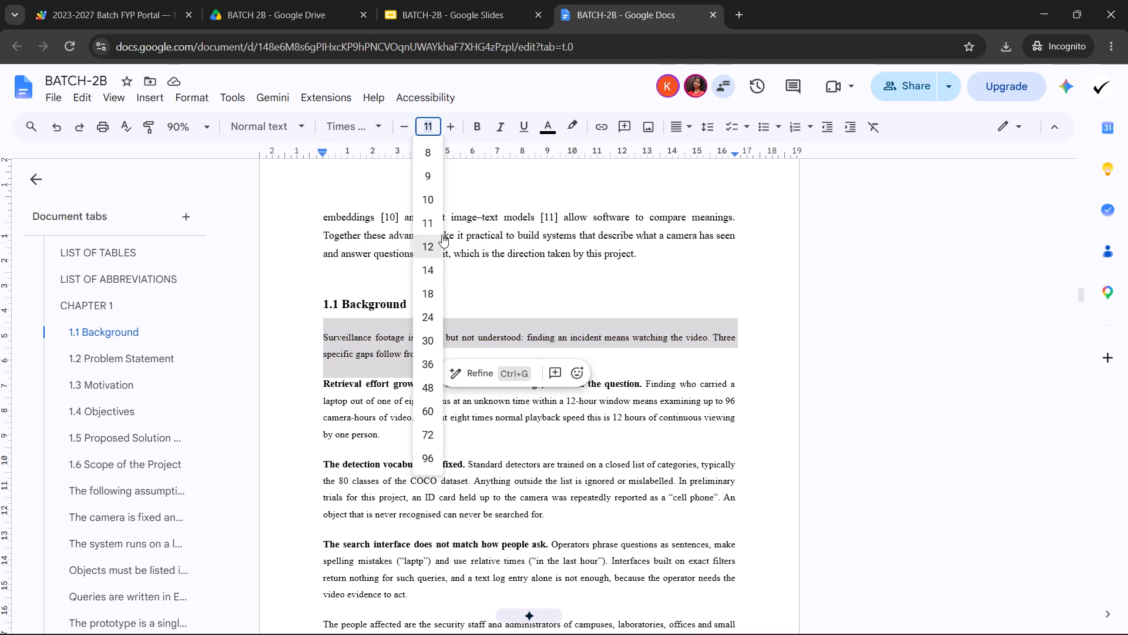
pyautogui.click(439, 242)
pyautogui.click(375, 357)
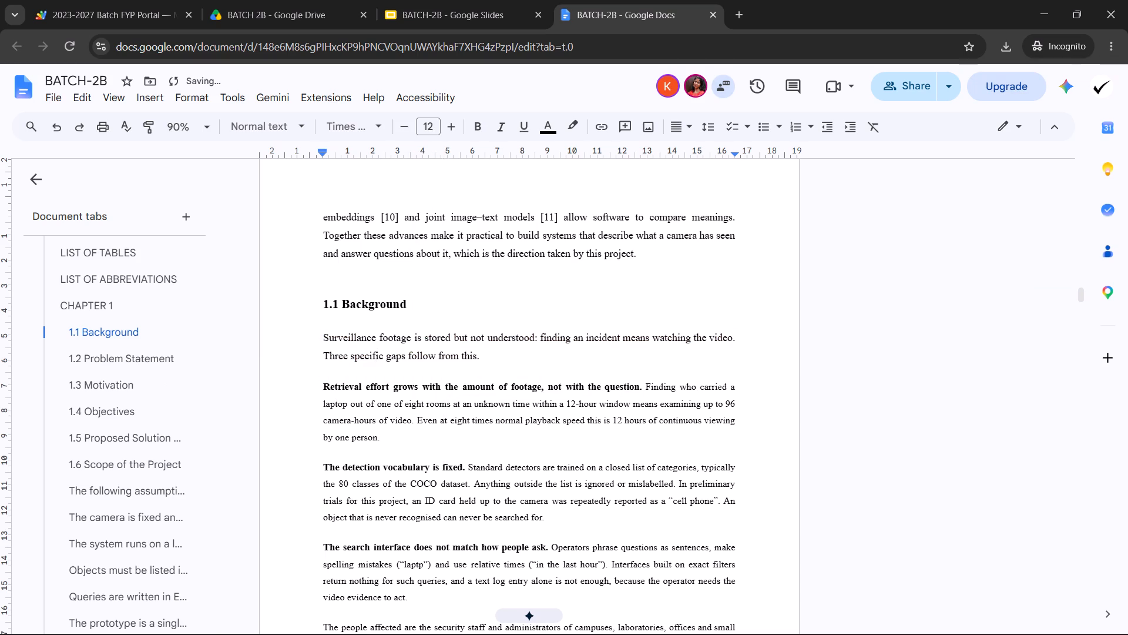
pyautogui.moveTo(324, 338); pyautogui.dragTo(454, 467)
pyautogui.scroll(-2, 454, 467)
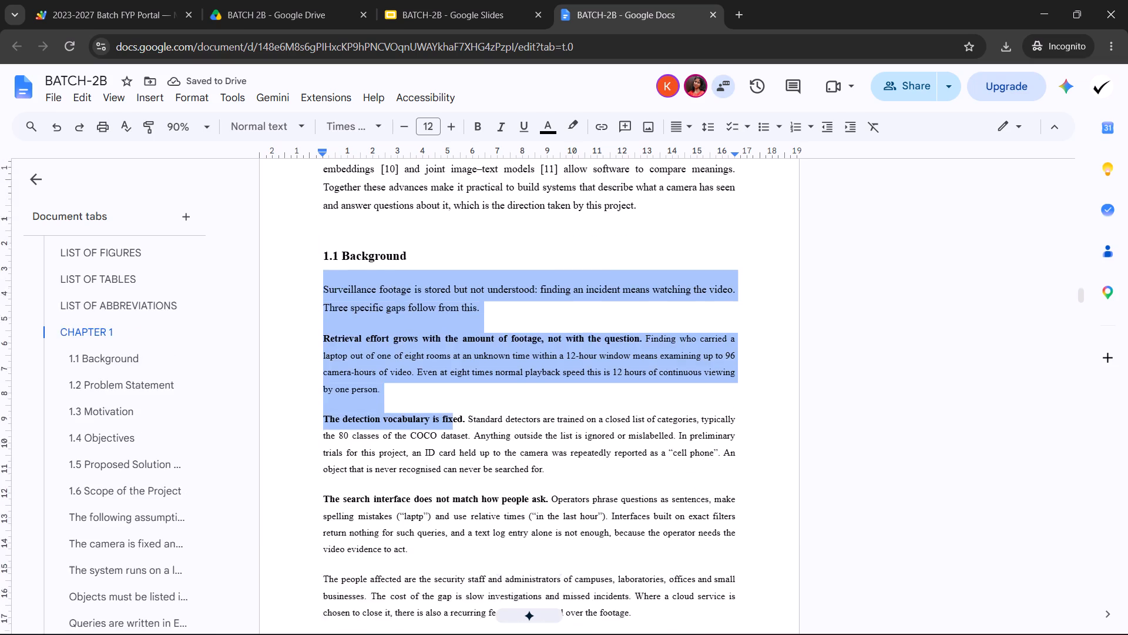
pyautogui.scroll(-2, 454, 467)
pyautogui.moveTo(454, 467); pyautogui.dragTo(494, 426)
pyautogui.scroll(-4, 493, 452)
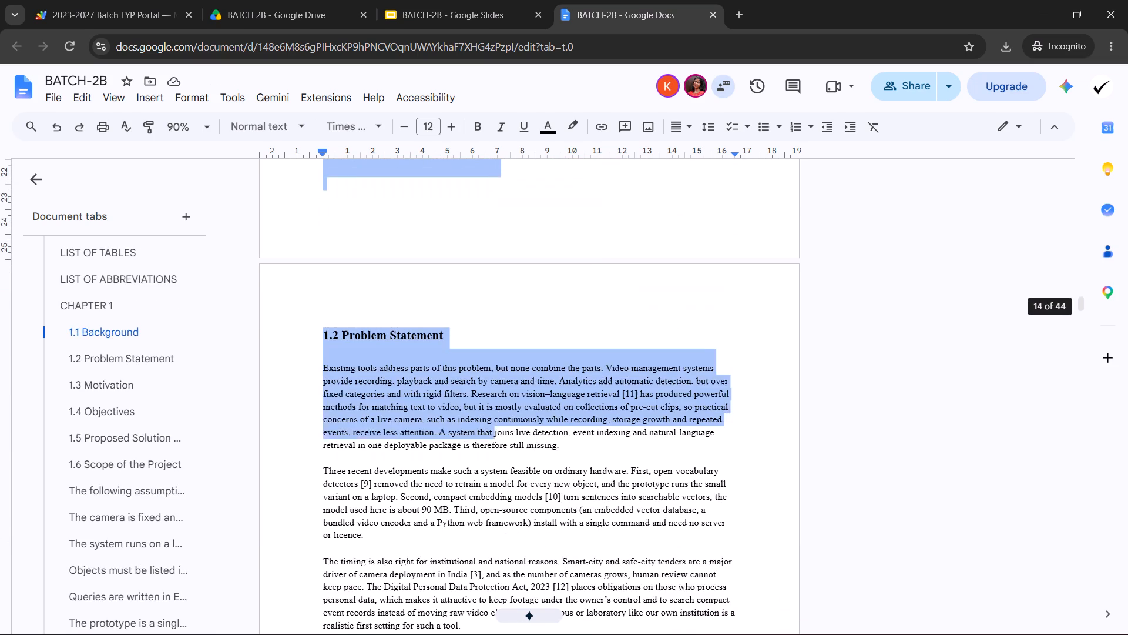
pyautogui.moveTo(494, 426); pyautogui.dragTo(501, 191)
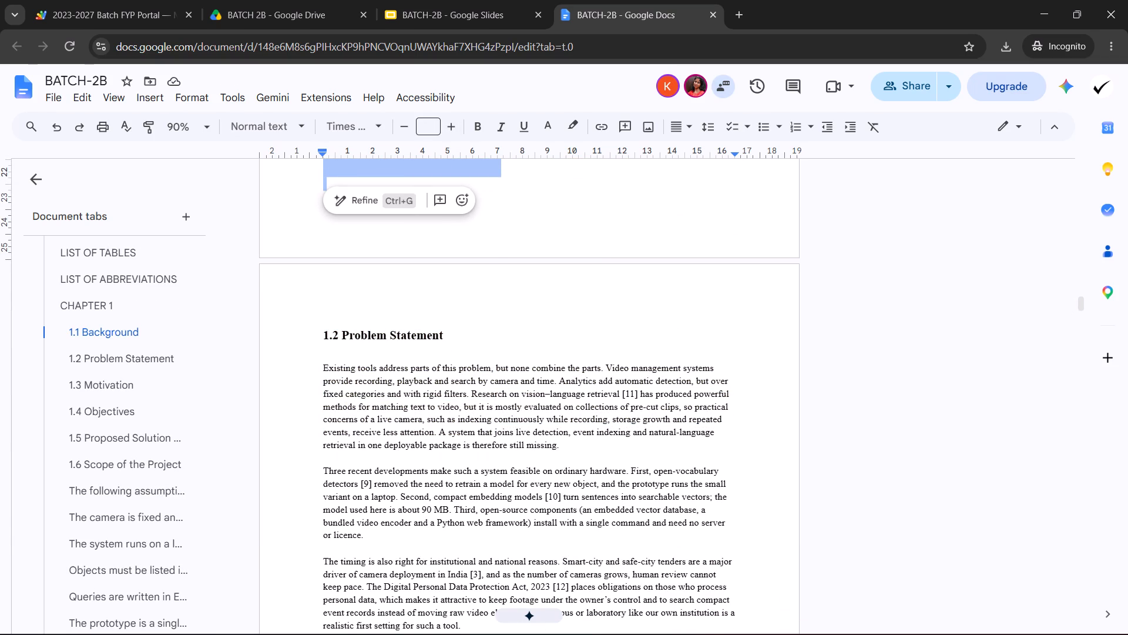
pyautogui.click(427, 124)
pyautogui.click(437, 244)
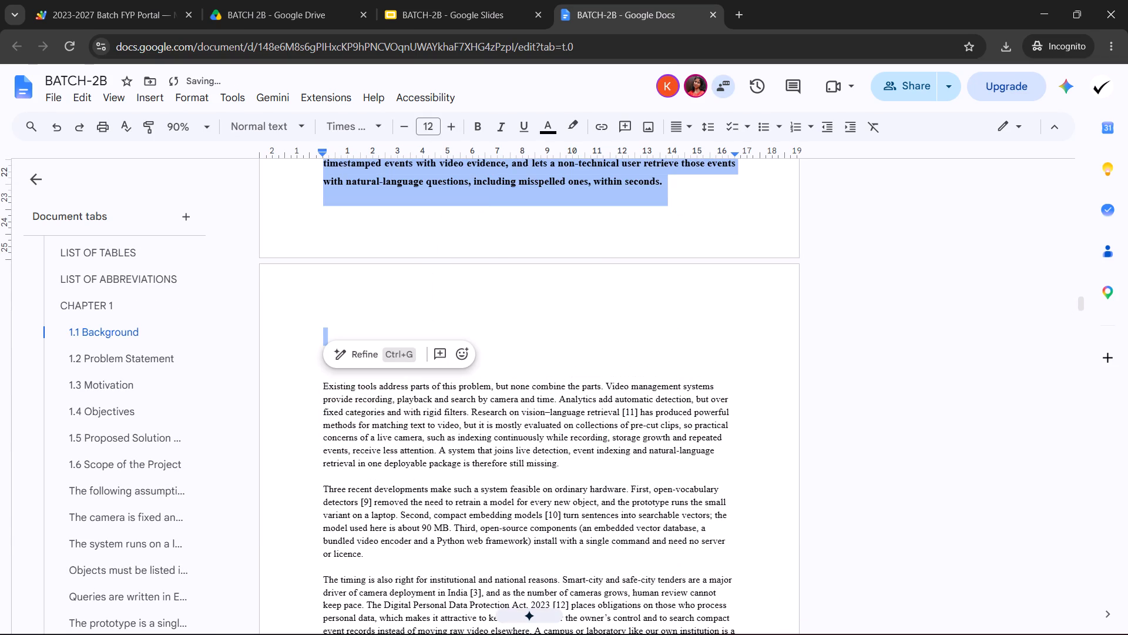
pyautogui.scroll(7, 518, 427)
# Switch to Google Drive, open README_Thesis_and_PPT_Guide.pdf from the BATCH 2B folder and find section 2 on the thesis report.
pyautogui.click(226, 0)
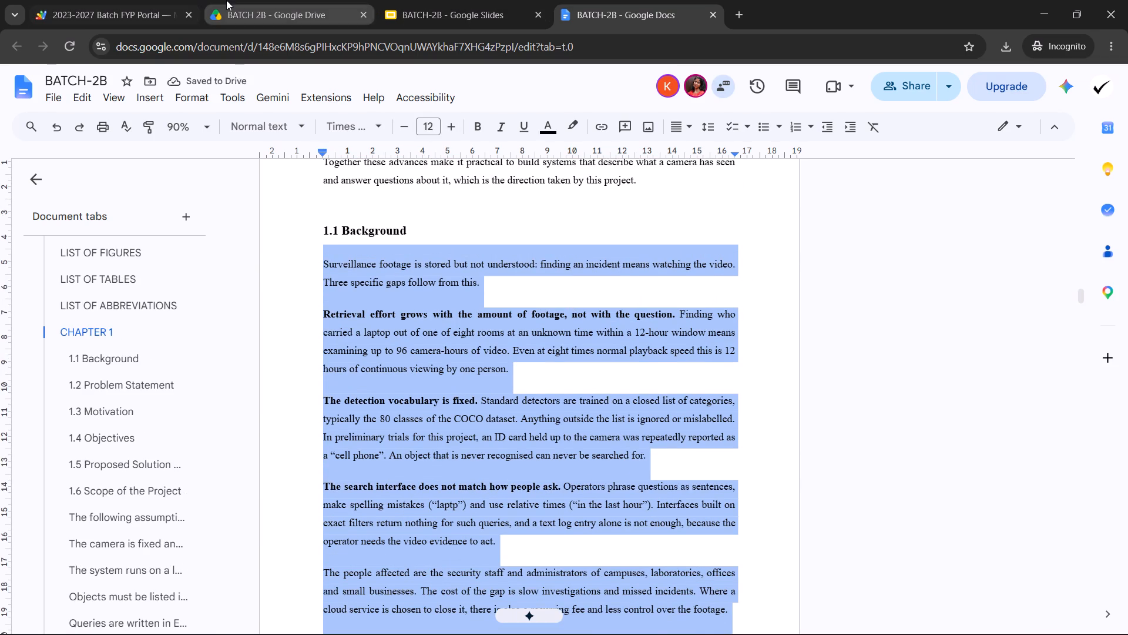
pyautogui.doubleClick(313, 250)
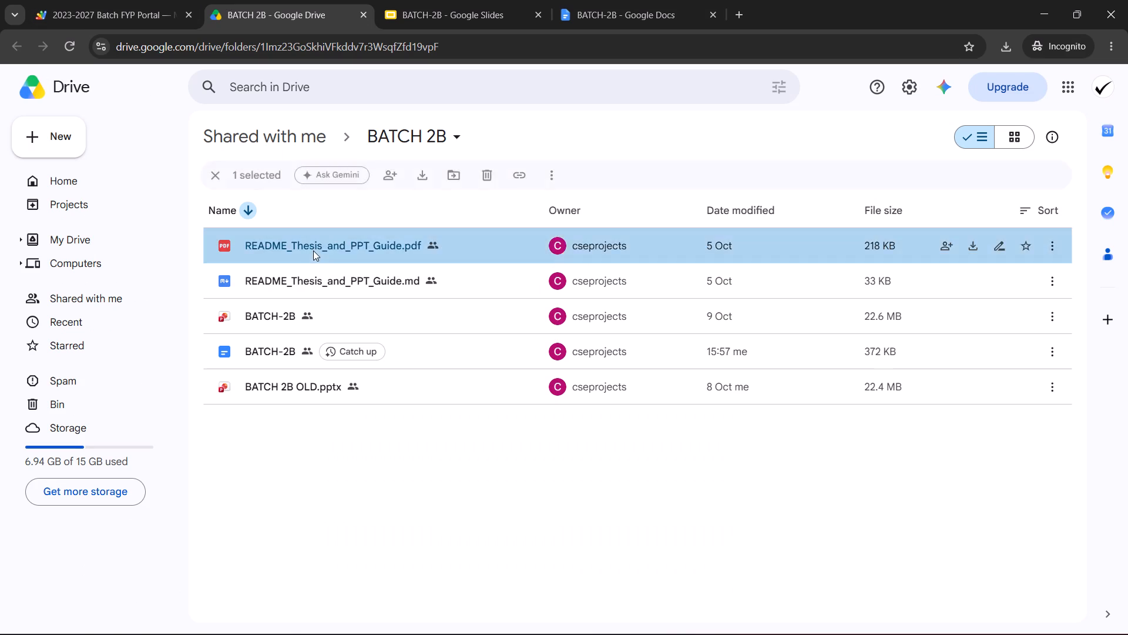
pyautogui.scroll(-6, 512, 276)
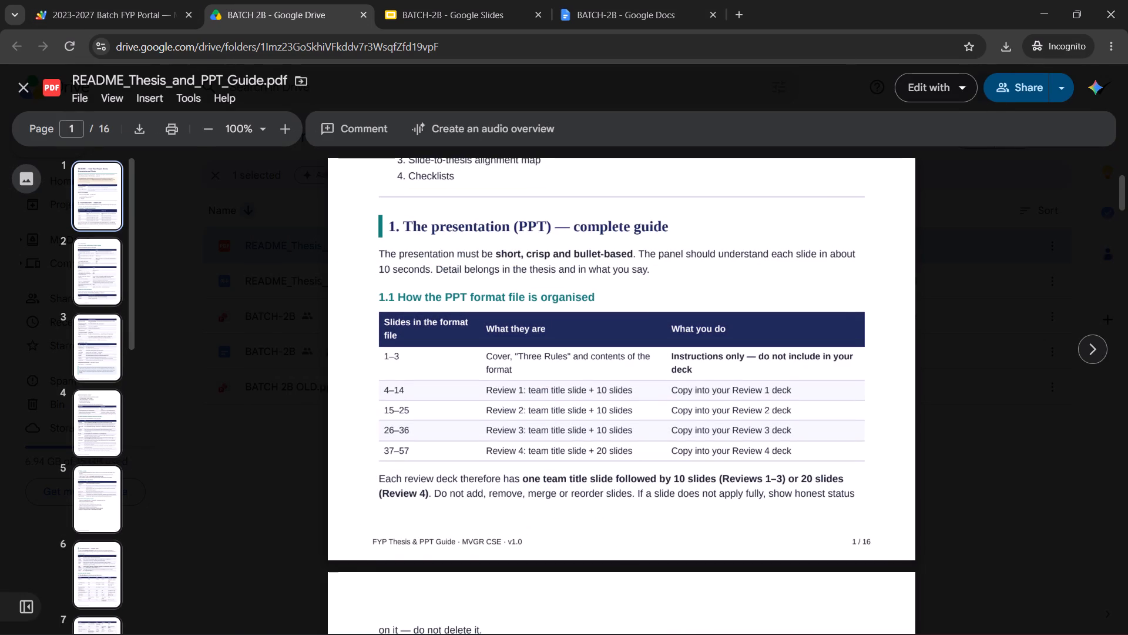
pyautogui.scroll(-2, 516, 282)
pyautogui.scroll(-6, 556, 369)
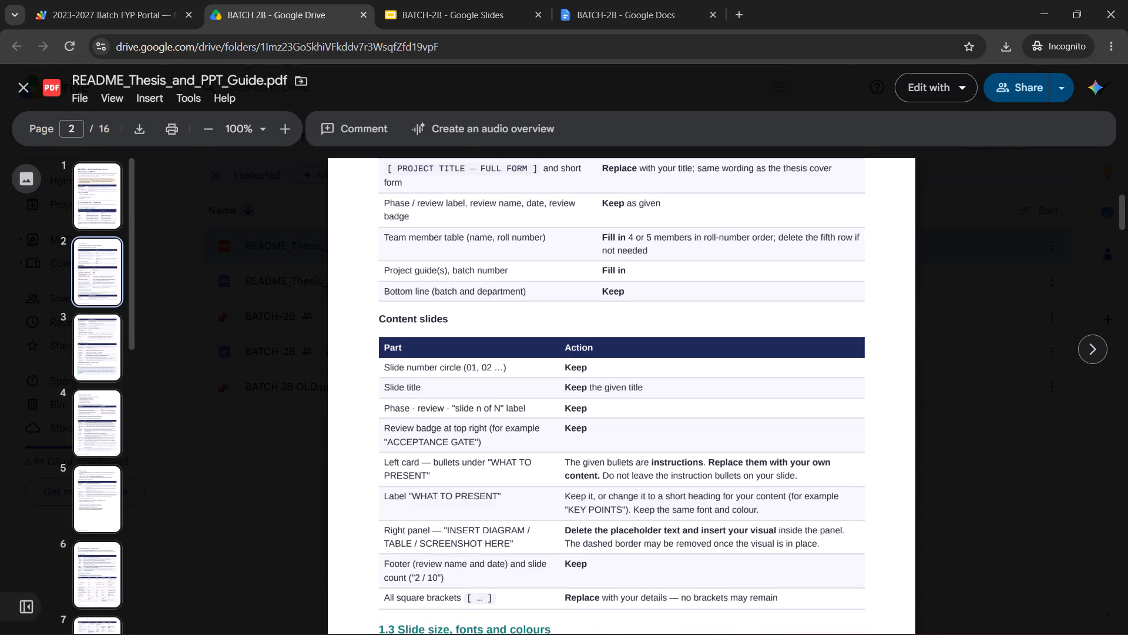
pyautogui.scroll(-18, 589, 366)
pyautogui.scroll(-4, 560, 382)
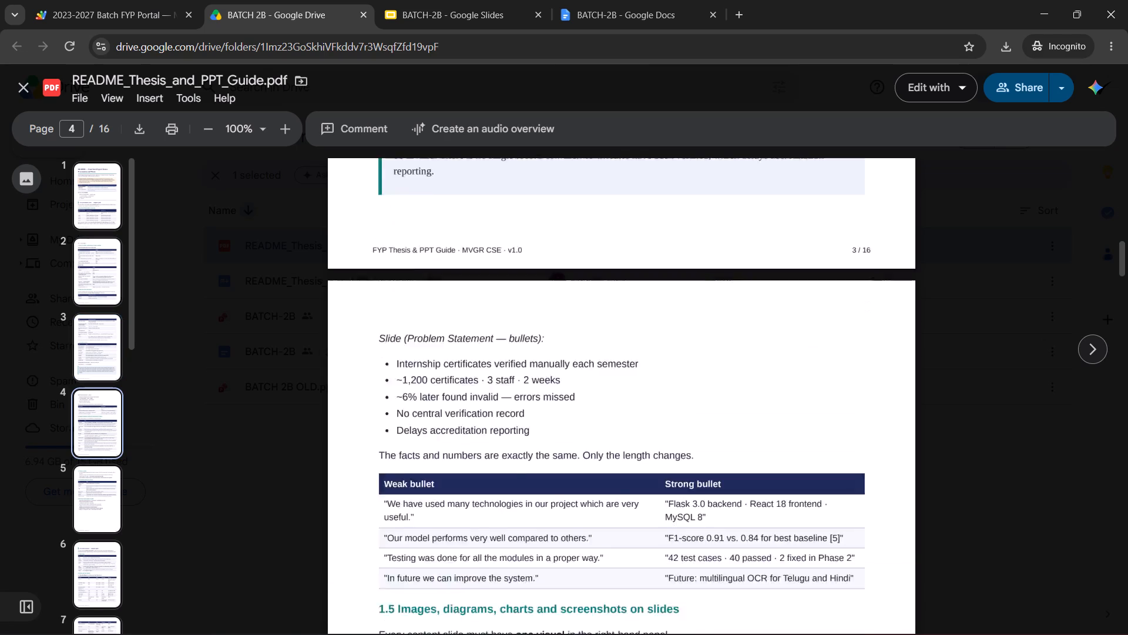
pyautogui.scroll(-15, 560, 386)
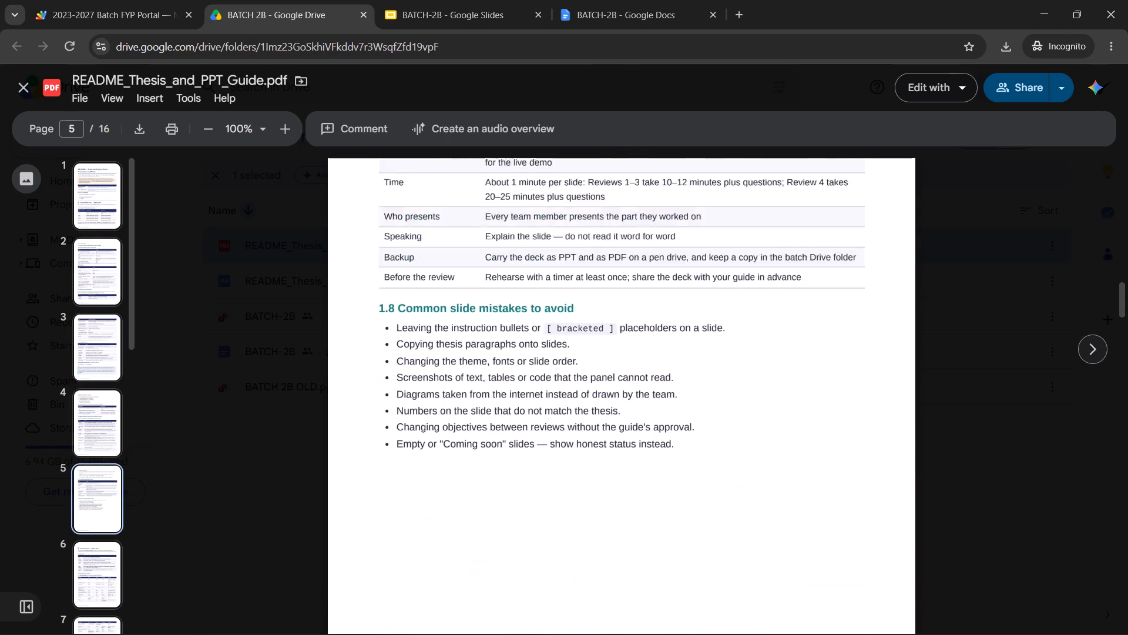
pyautogui.scroll(-6, 560, 384)
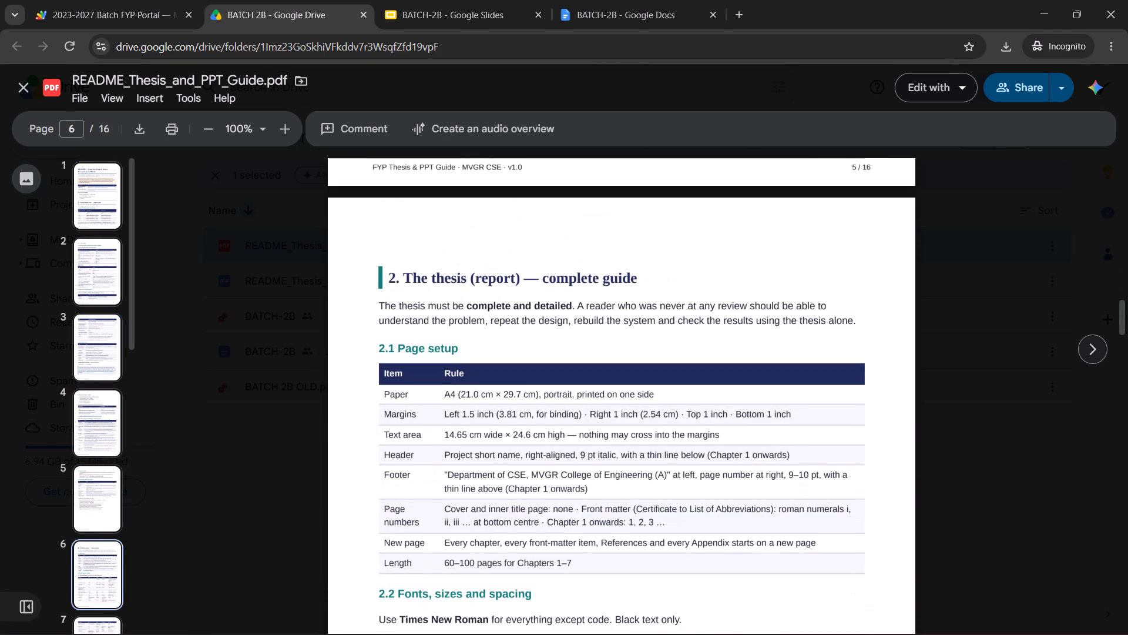
# Examine the guide's page setup rules in 2.1 and the fonts, sizes and spacing table in 2.2.
pyautogui.scroll(-2, 560, 381)
pyautogui.scroll(2, 566, 382)
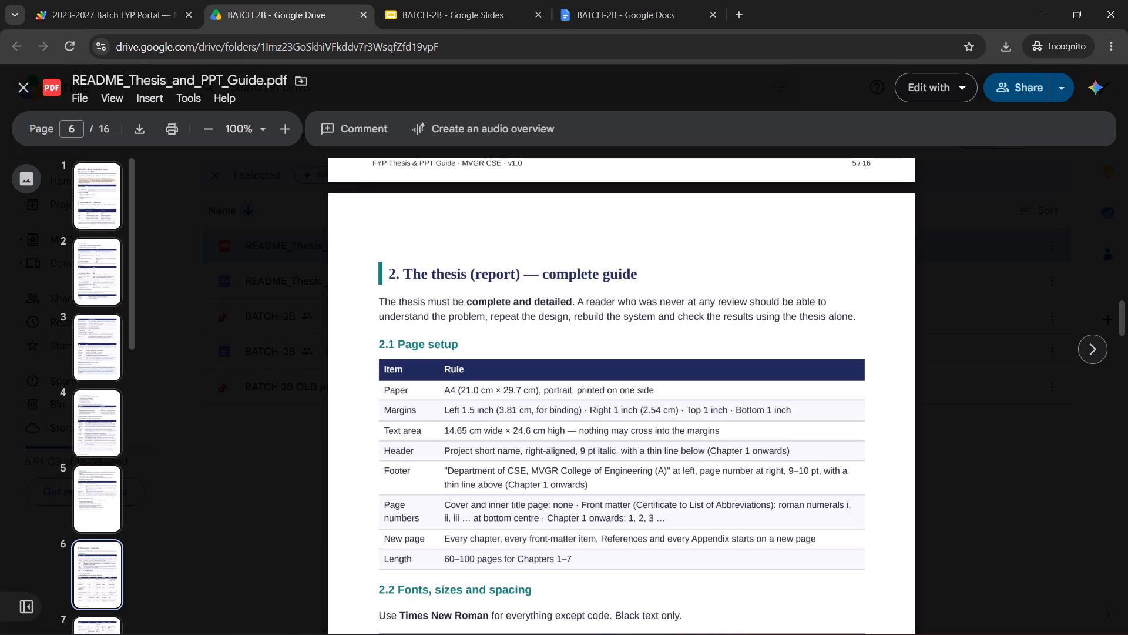
pyautogui.scroll(-2, 677, 455)
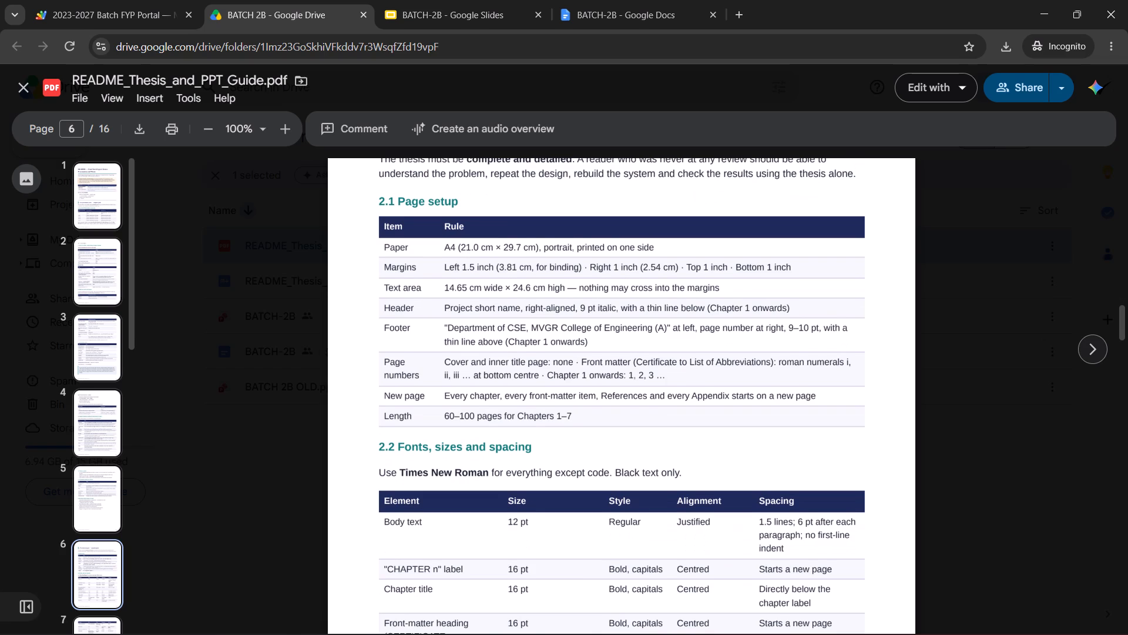
pyautogui.scroll(-3, 676, 453)
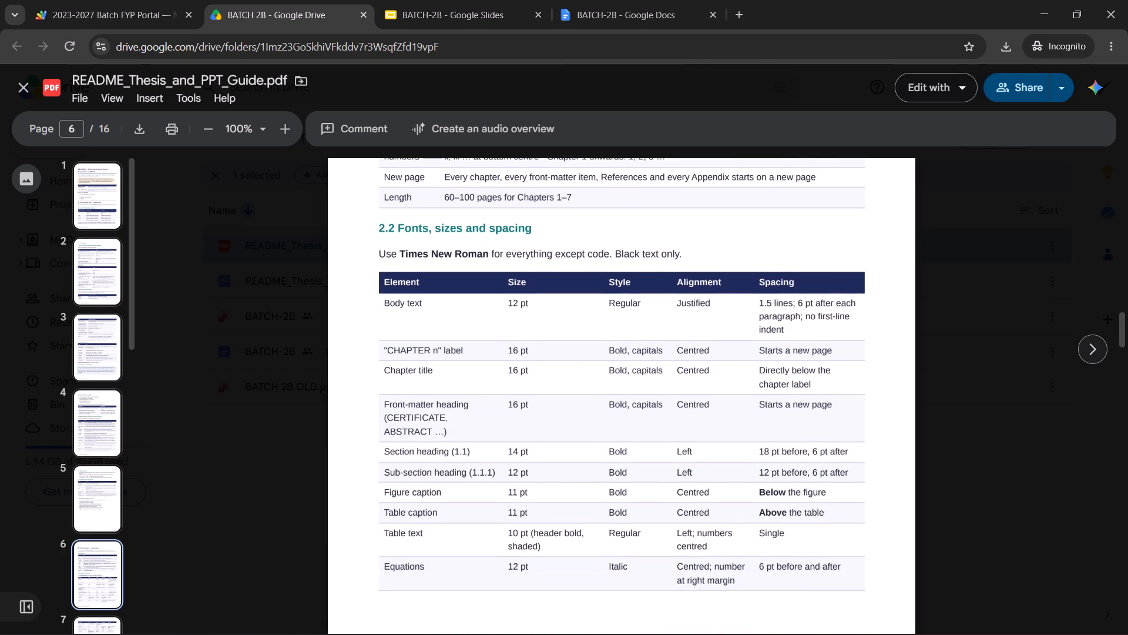
pyautogui.scroll(-2, 673, 452)
pyautogui.scroll(2, 665, 435)
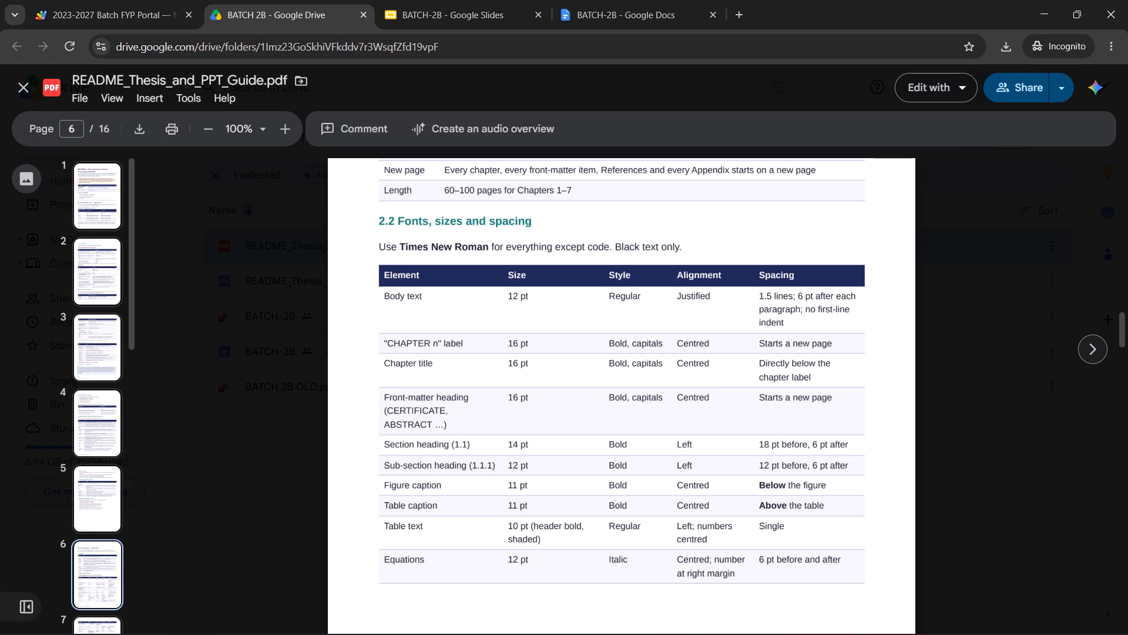
# Finish reading the guide's font table, return to the BATCH-2B Google Docs report and check the 1.1 Background heading and body font sizes.
pyautogui.scroll(-1, 608, 319)
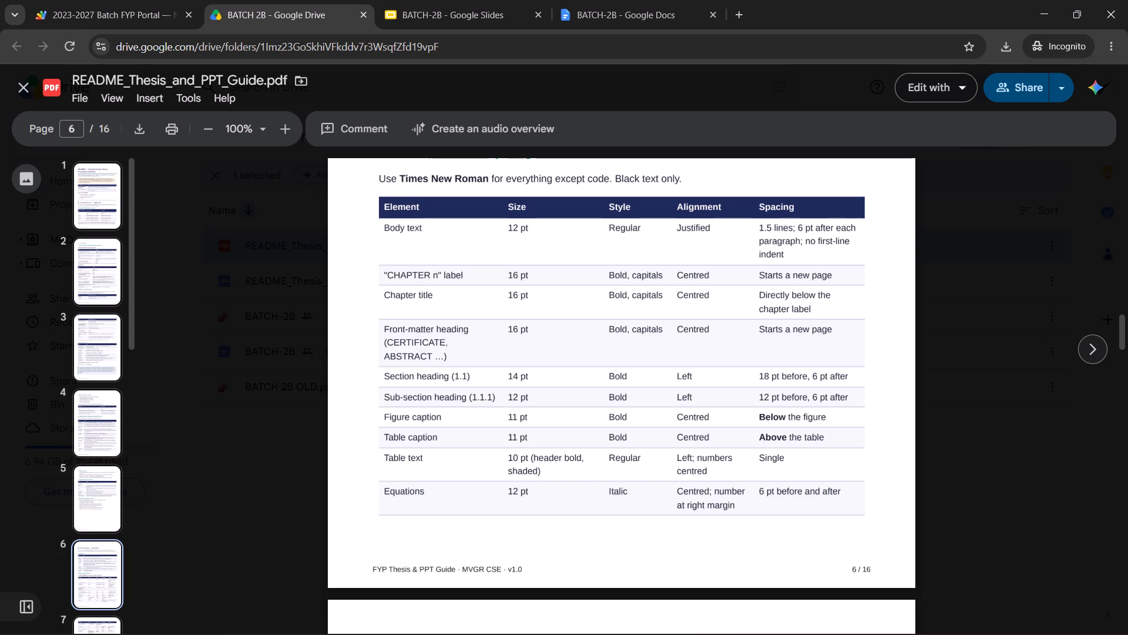
pyautogui.click(609, 0)
pyautogui.doubleClick(365, 227)
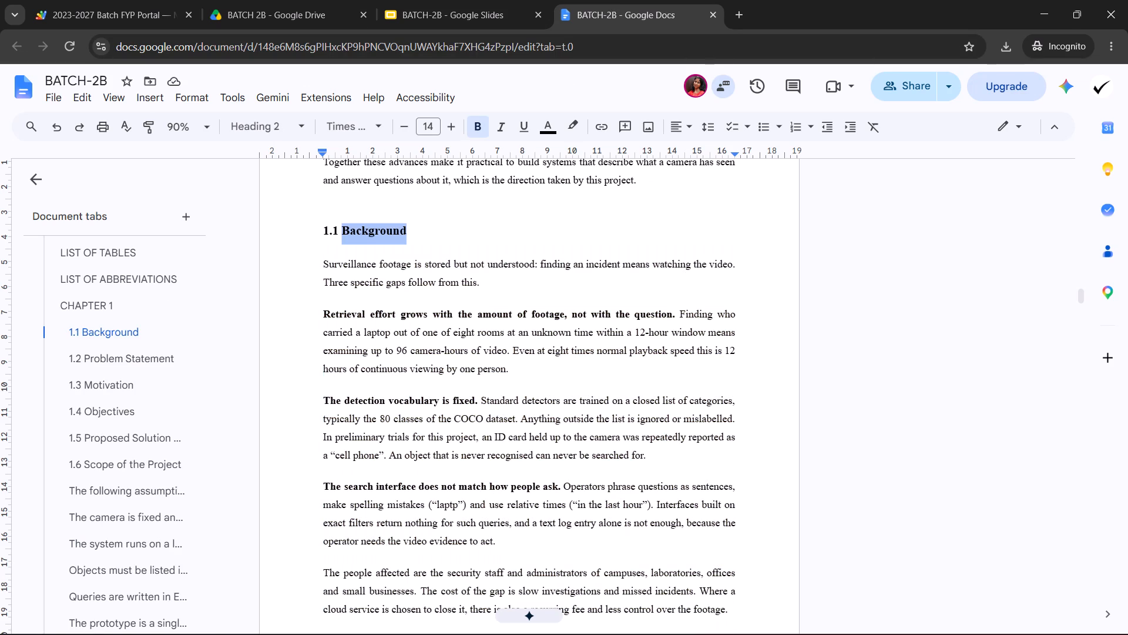
pyautogui.click(451, 333)
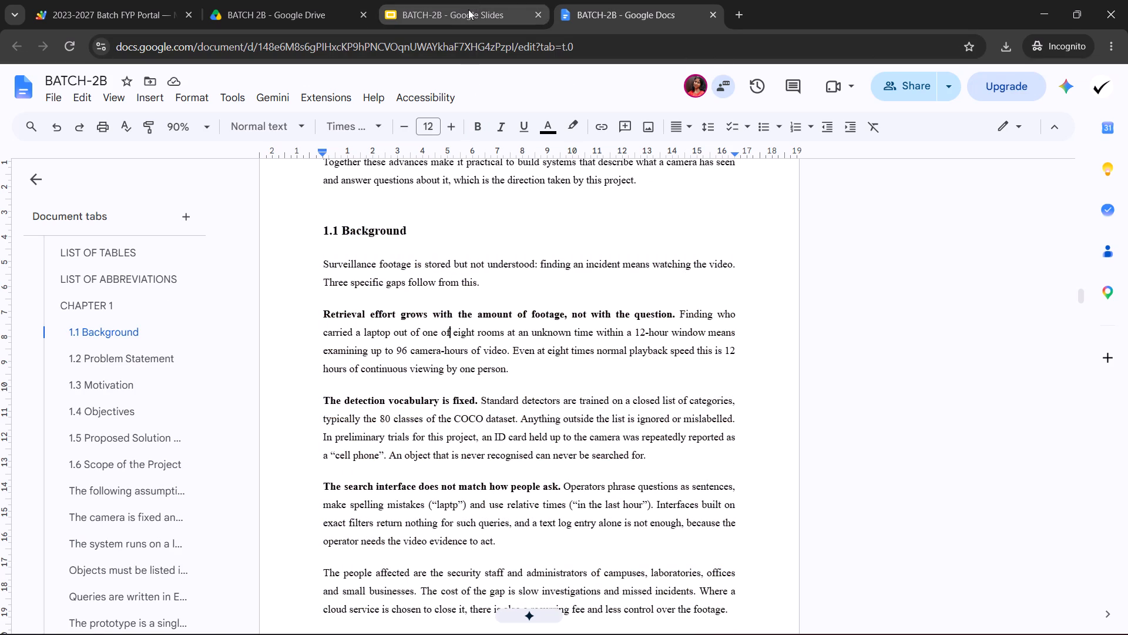
# Set the three body paragraphs of section 1.2 Problem Statement to font size 12.
pyautogui.scroll(-8, 437, 430)
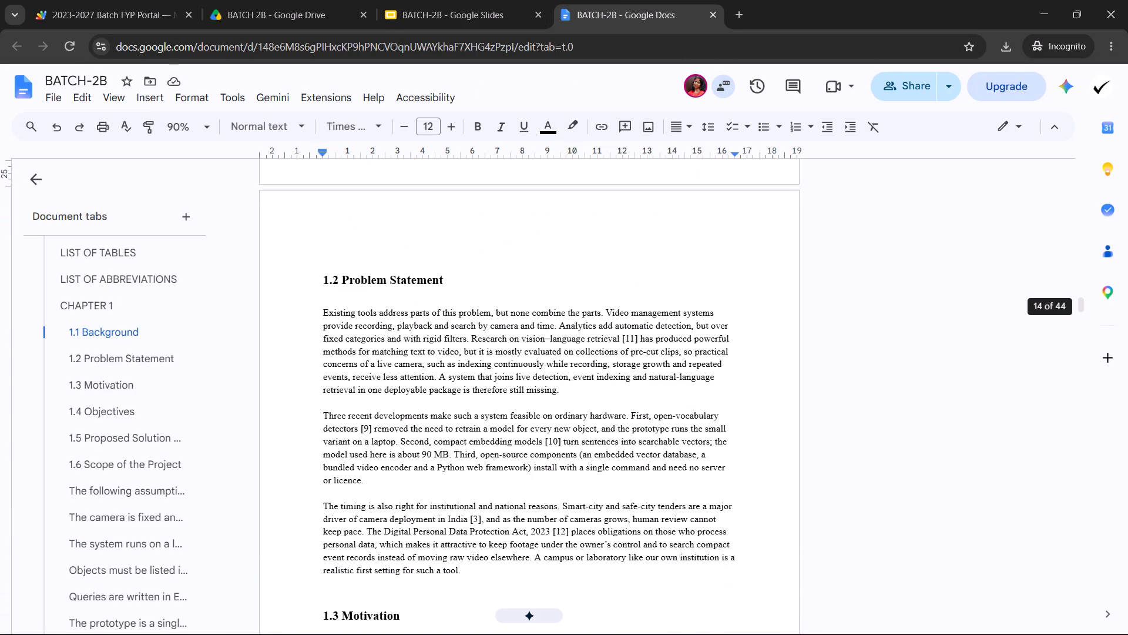
pyautogui.click(443, 21)
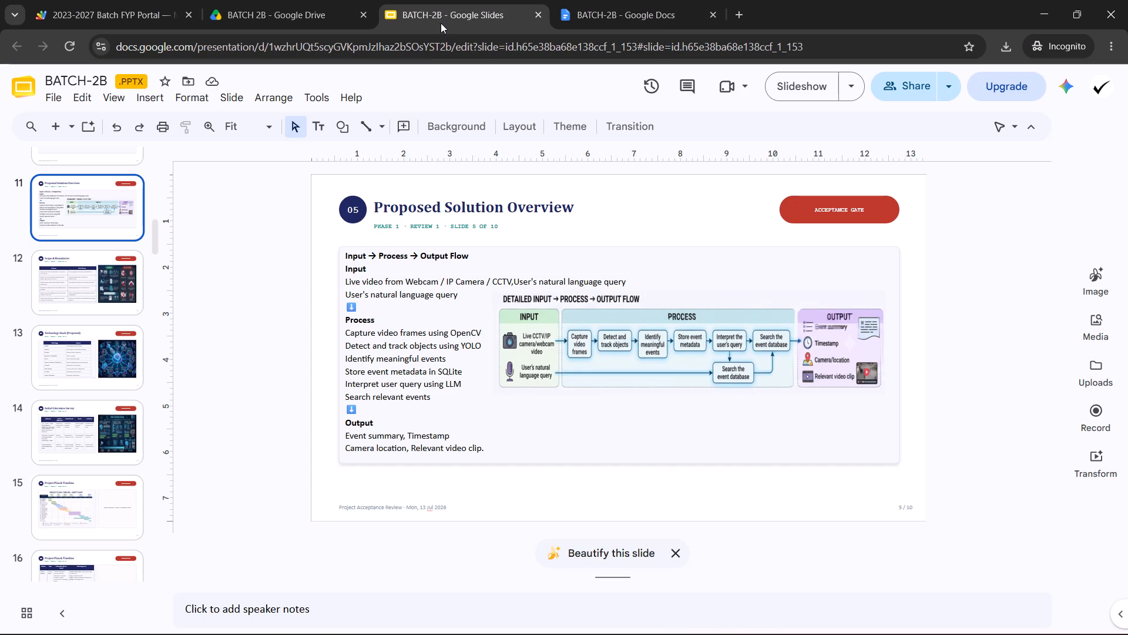
pyautogui.click(628, 0)
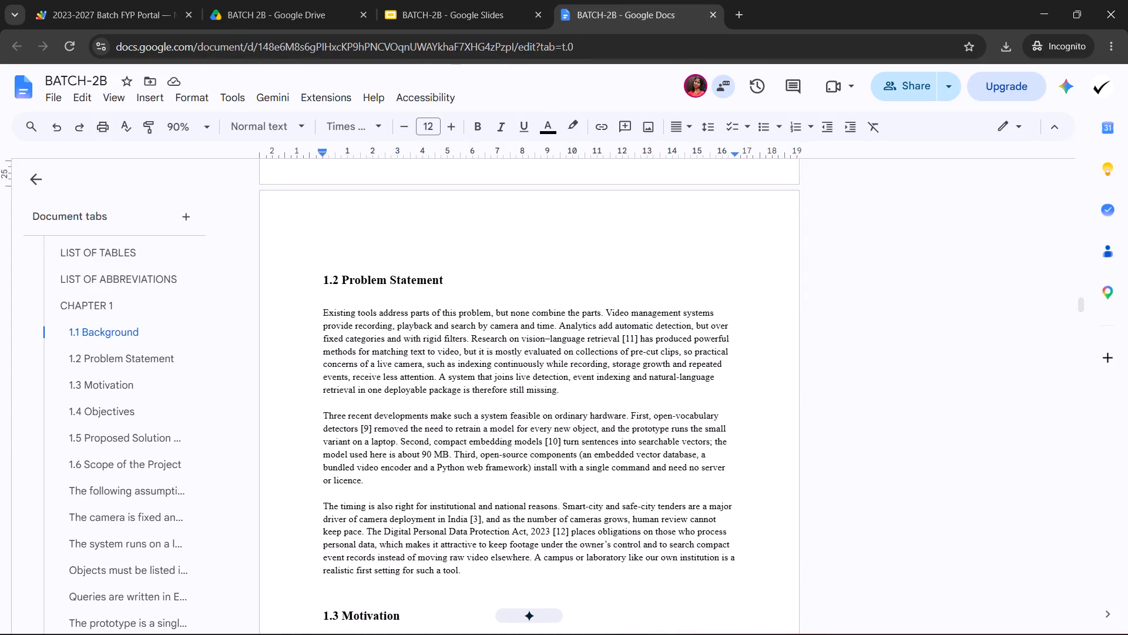
pyautogui.moveTo(322, 307); pyautogui.dragTo(467, 567)
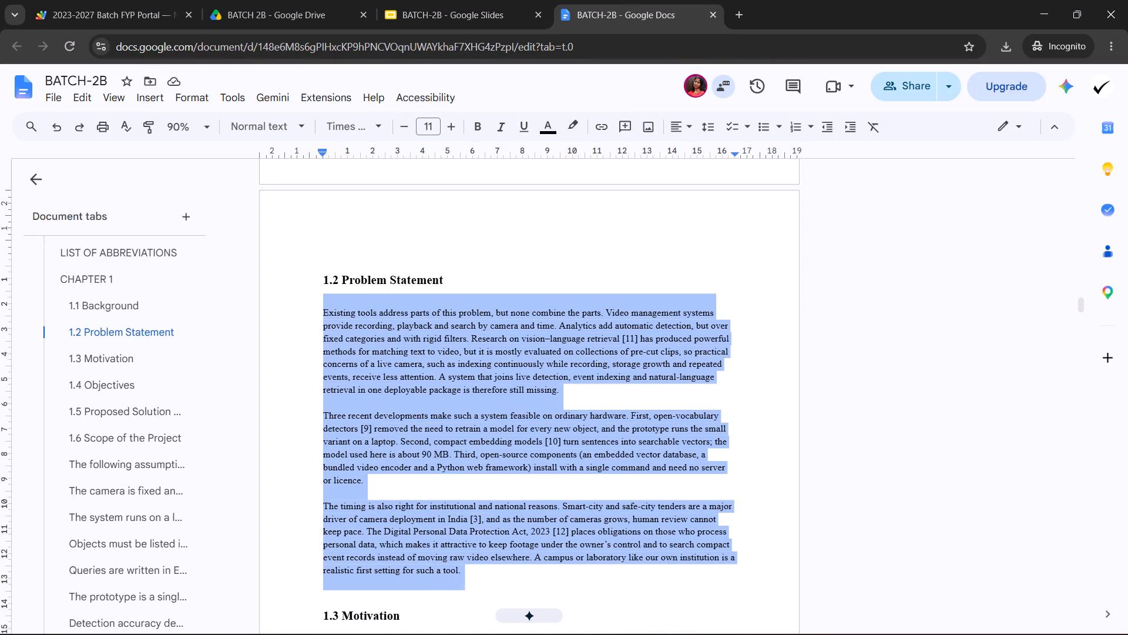
pyautogui.click(428, 126)
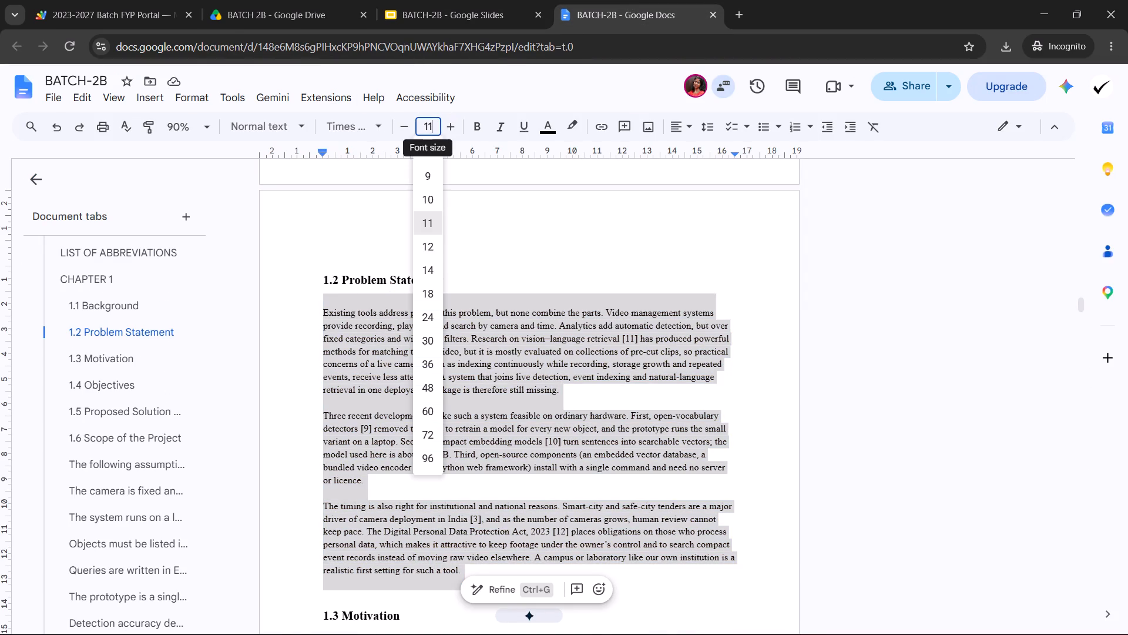
pyautogui.click(429, 249)
pyautogui.click(450, 409)
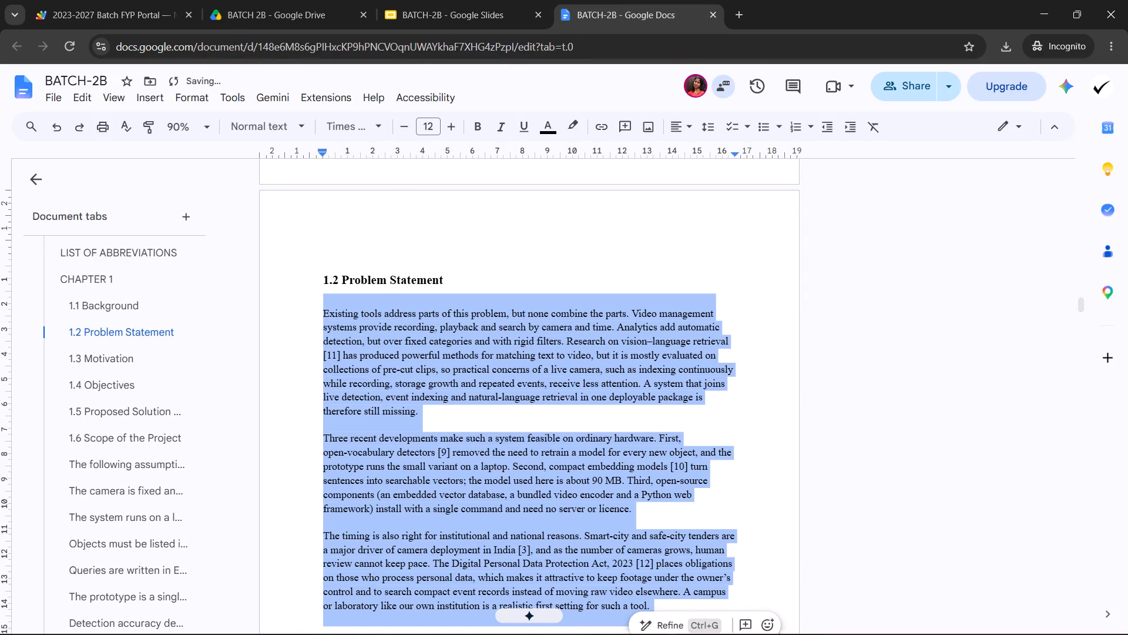
pyautogui.doubleClick(345, 320)
pyautogui.click(370, 385)
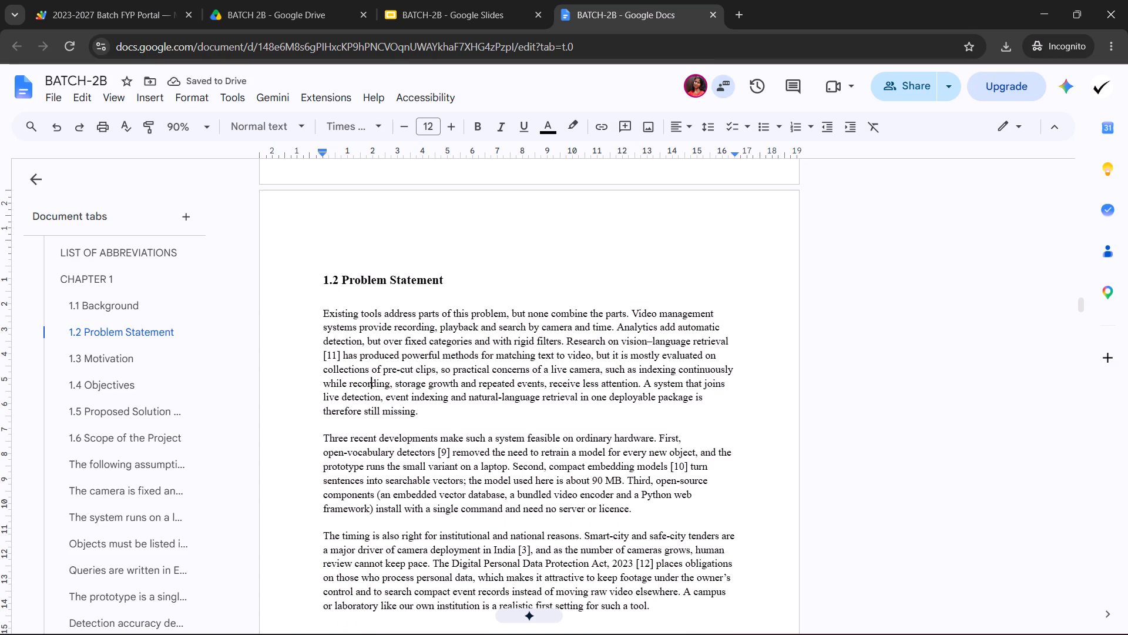
pyautogui.moveTo(389, 412); pyautogui.dragTo(405, 444)
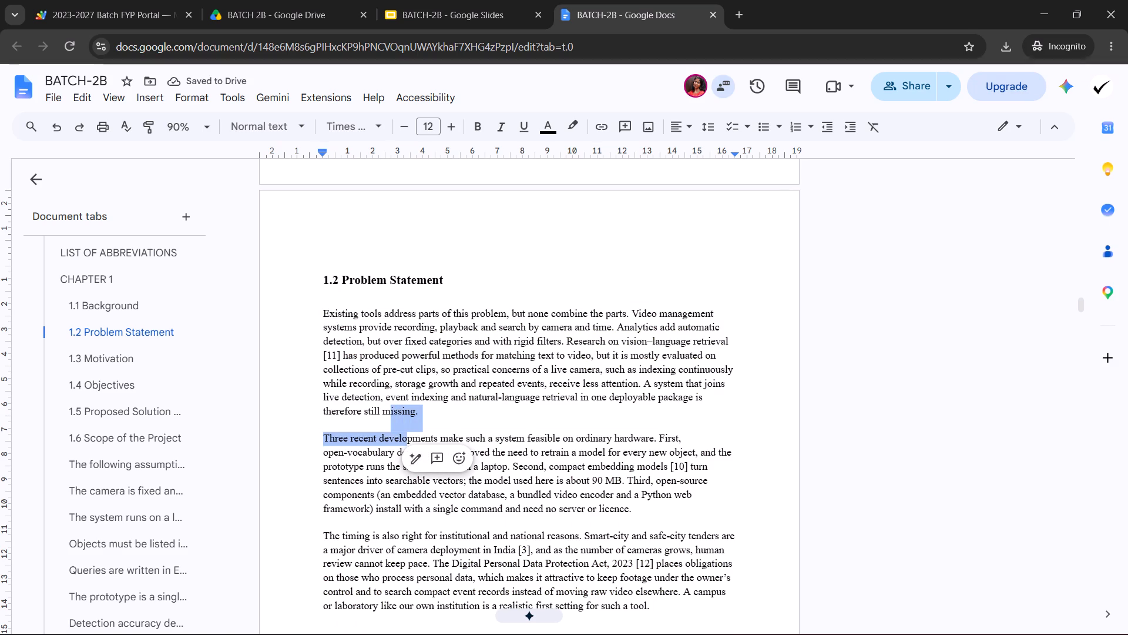
pyautogui.click(503, 423)
# Examine the formatting of the earlier pages, from the Chapter 1 introduction back to the Abstract and its keywords, through to the Table of Contents.
pyautogui.scroll(20, 494, 408)
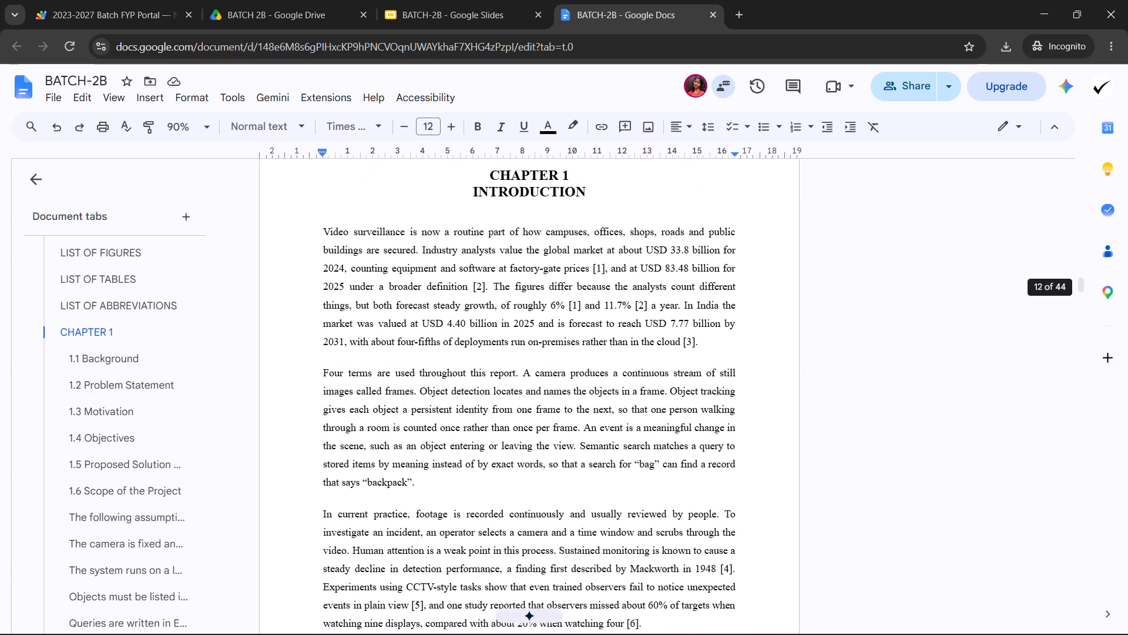
pyautogui.scroll(3, 491, 487)
pyautogui.scroll(20, 486, 473)
pyautogui.scroll(6, 486, 473)
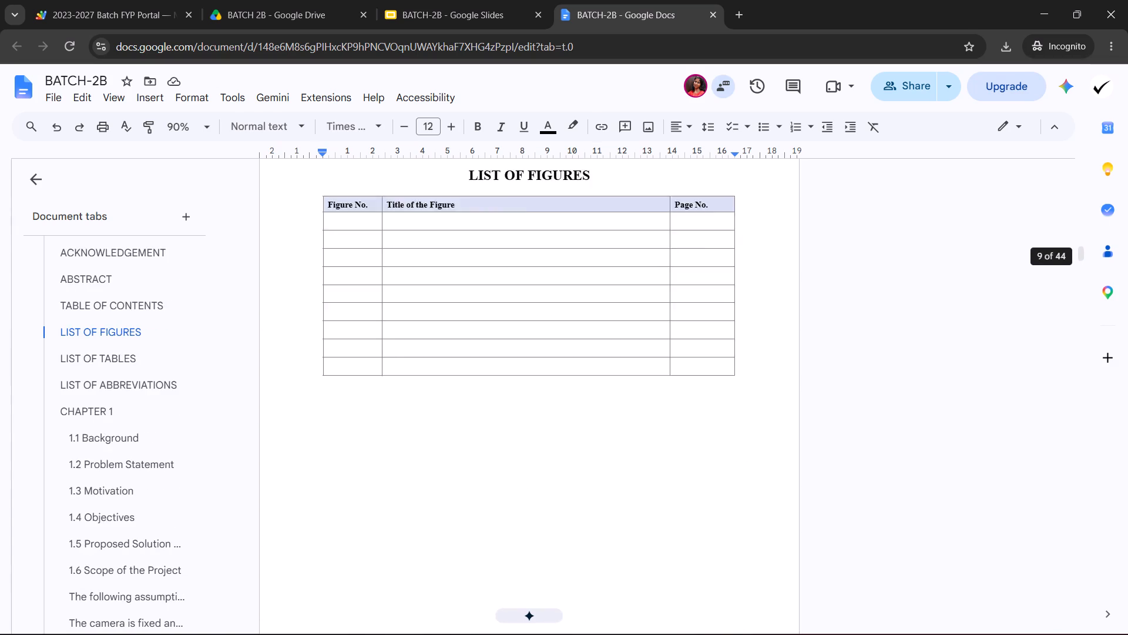
pyautogui.scroll(20, 501, 494)
pyautogui.scroll(4, 499, 492)
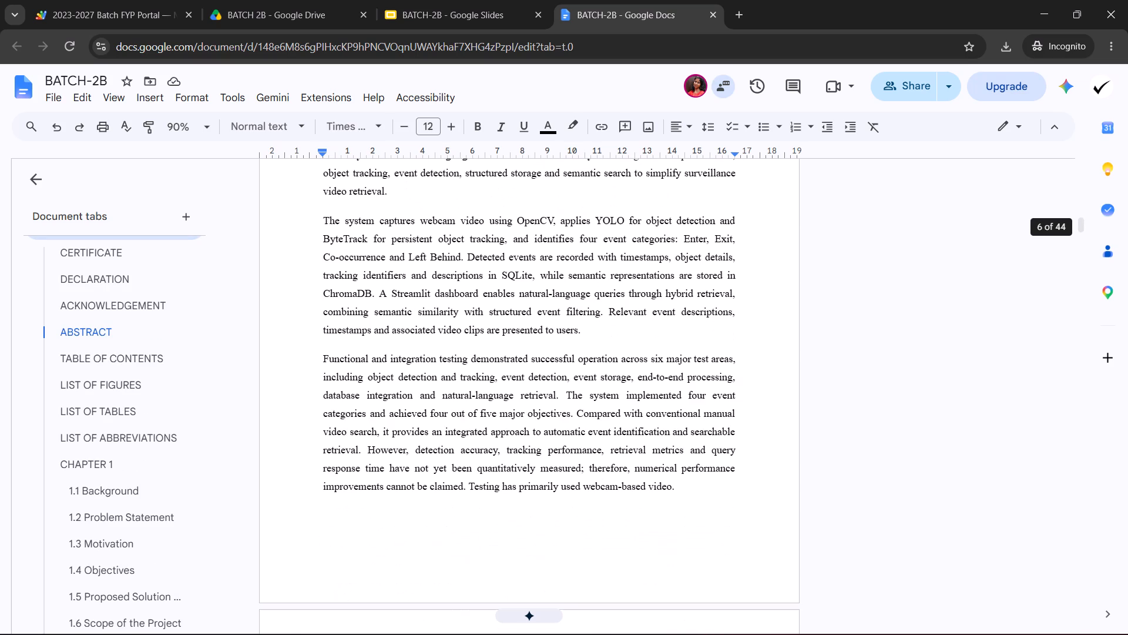
pyautogui.scroll(4, 492, 488)
pyautogui.scroll(-3, 487, 481)
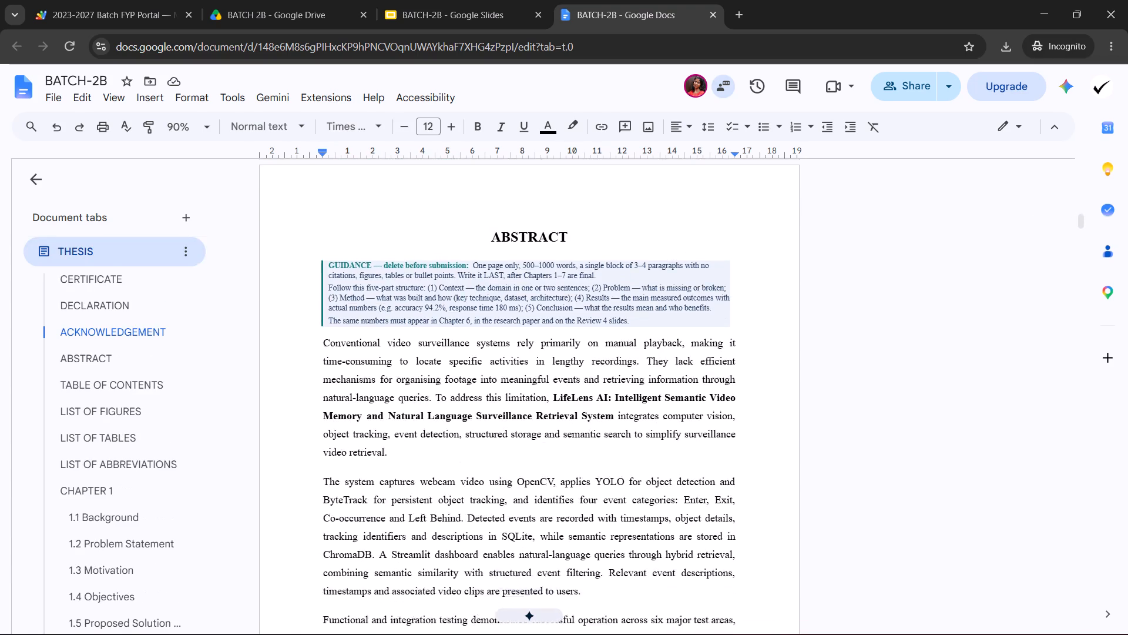
pyautogui.scroll(-3, 487, 481)
pyautogui.scroll(-3, 495, 252)
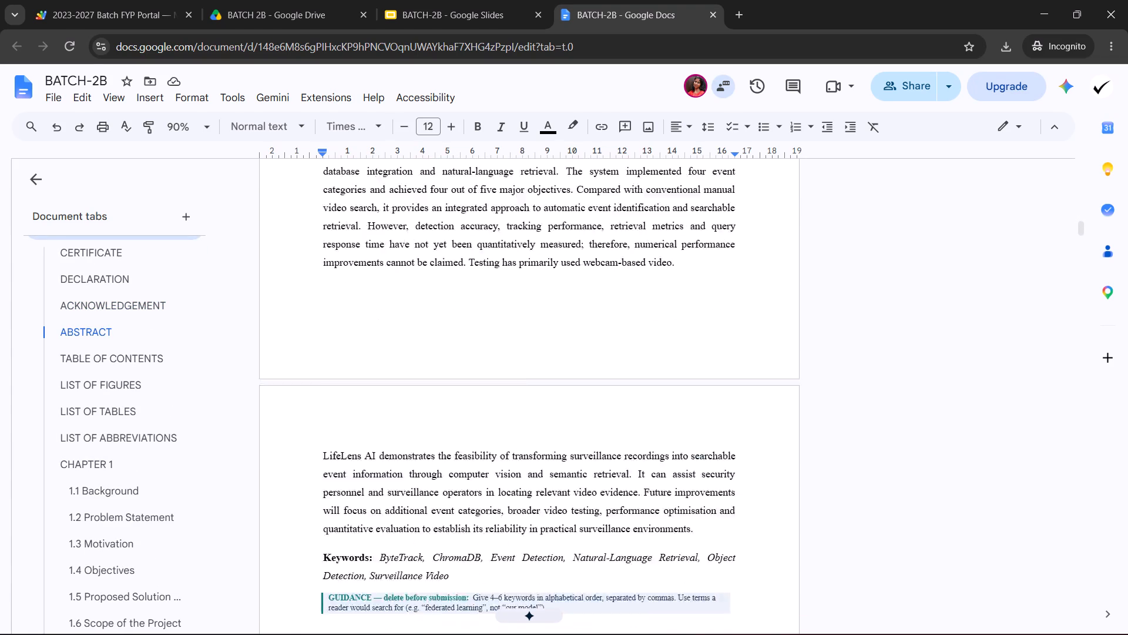
pyautogui.scroll(-4, 506, 268)
pyautogui.scroll(2, 492, 407)
pyautogui.scroll(-8, 481, 415)
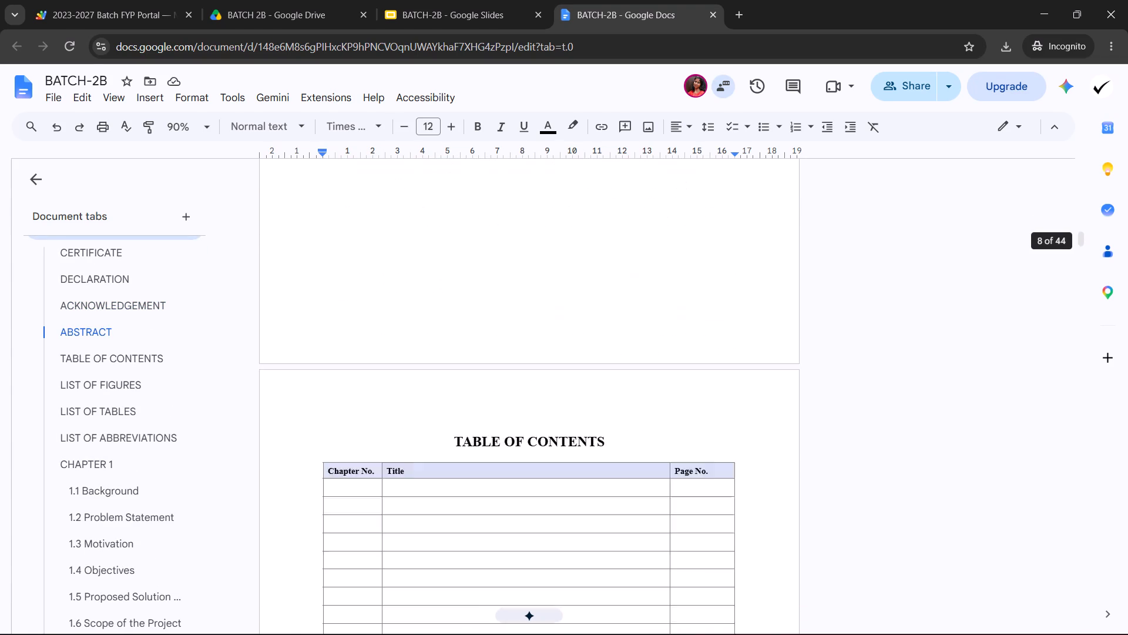
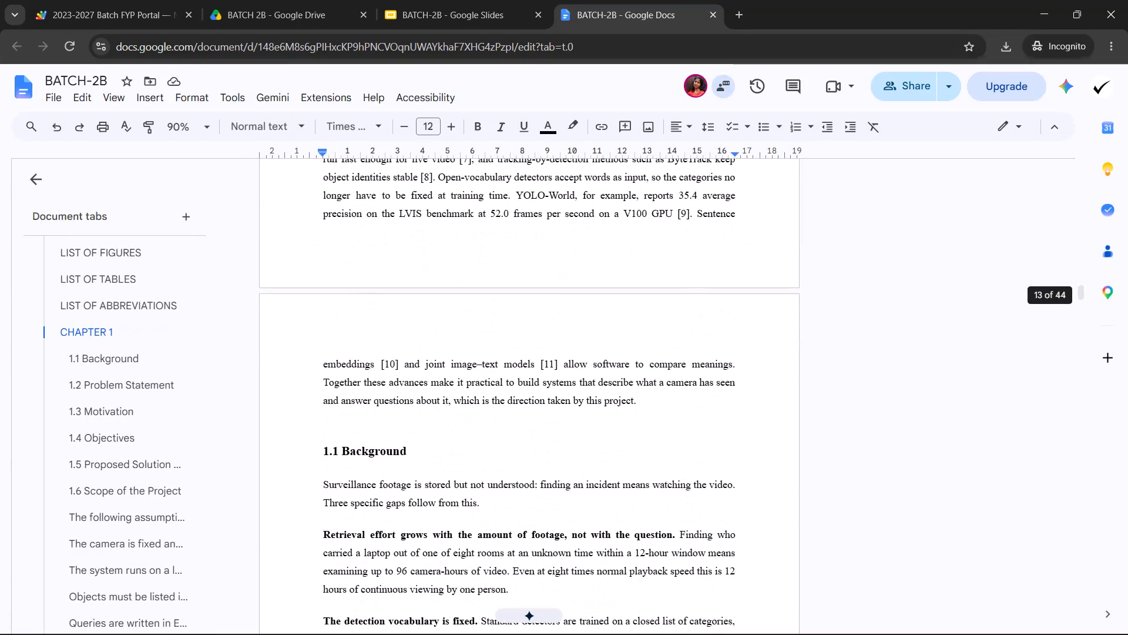
# Delete the blank line between the end of the Chapter 1 introduction and the 1.1 Background heading.
pyautogui.click(403, 423)
pyautogui.click(396, 434)
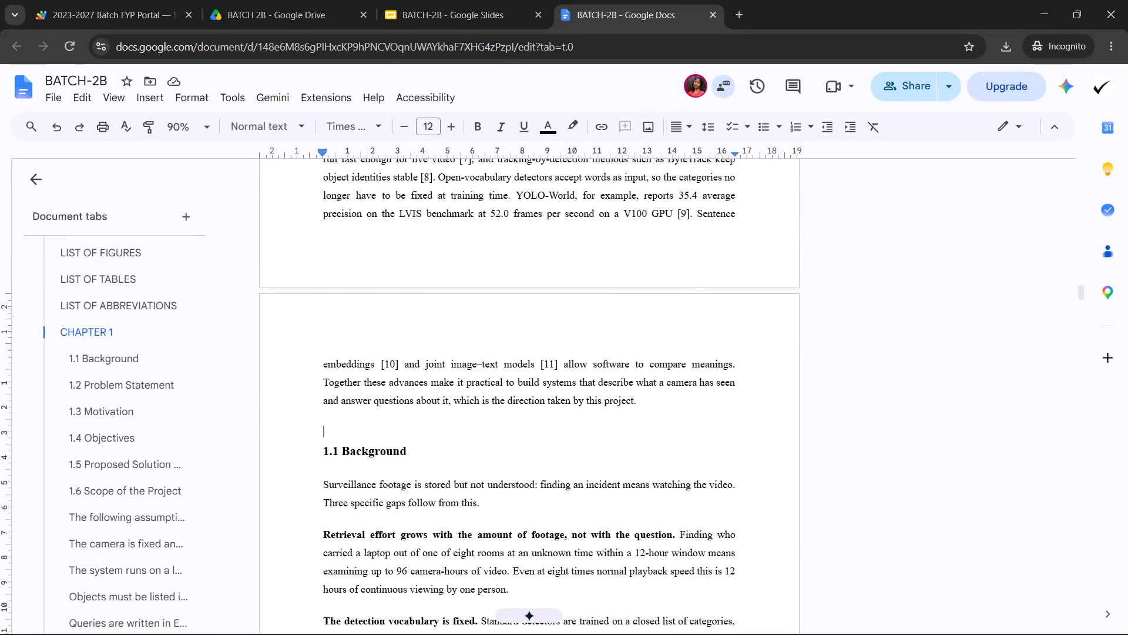
pyautogui.press('BackSpace')
# Set the introductory line and the four numbered items of section 1.3 Motivation to font size 12.
pyautogui.scroll(-3, 389, 385)
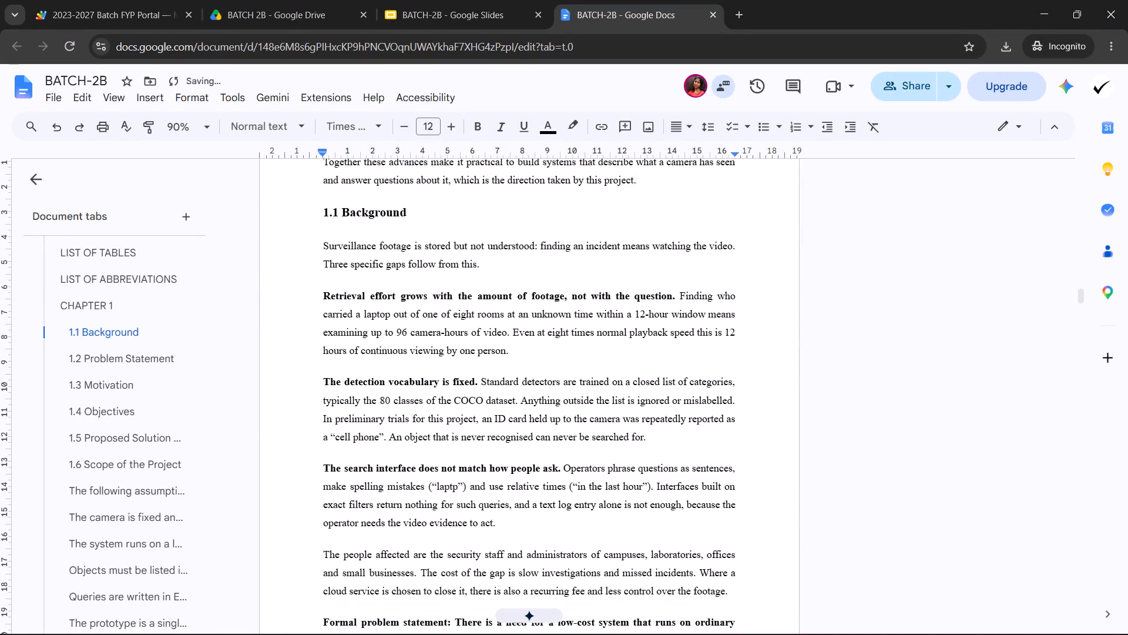
pyautogui.doubleClick(364, 248)
pyautogui.click(371, 314)
pyautogui.scroll(-6, 370, 309)
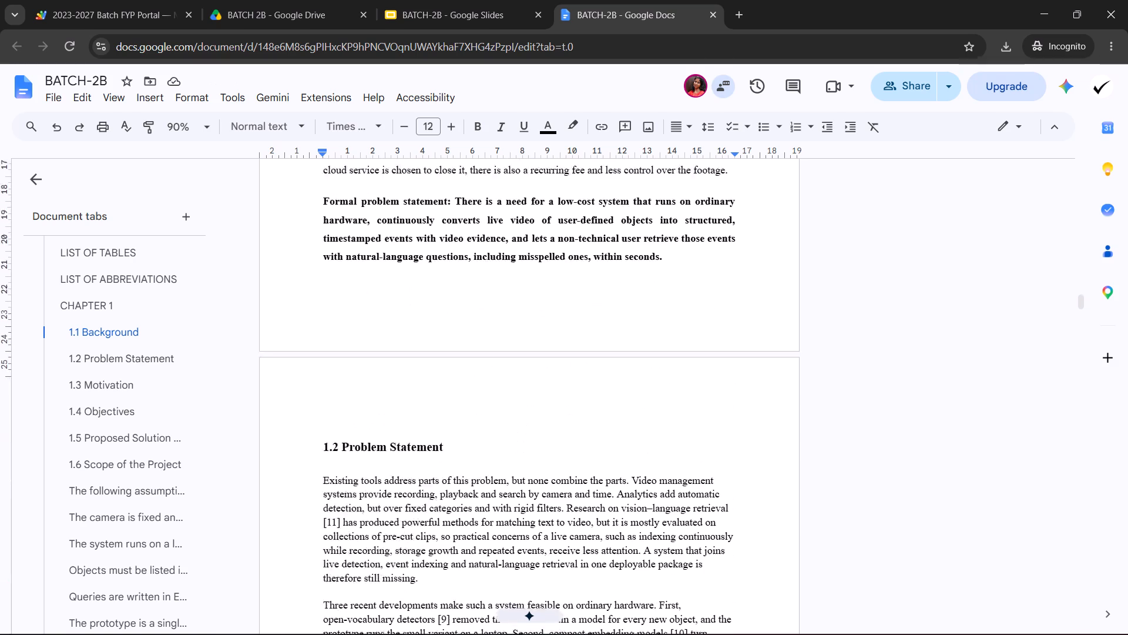
pyautogui.scroll(-8, 370, 310)
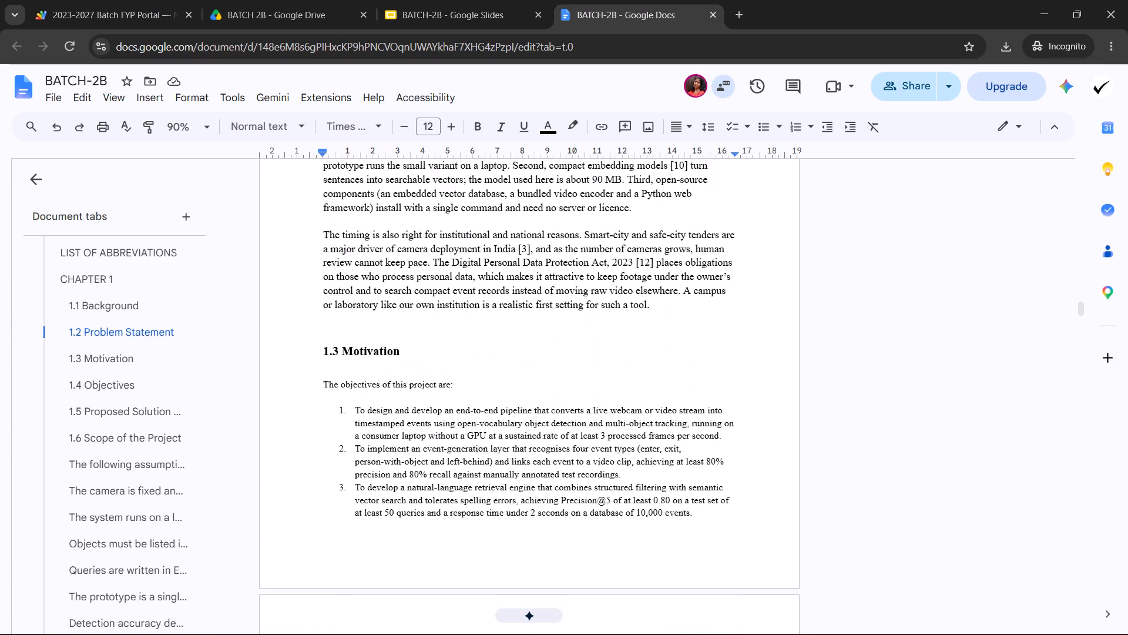
pyautogui.click(361, 236)
pyautogui.click(364, 228)
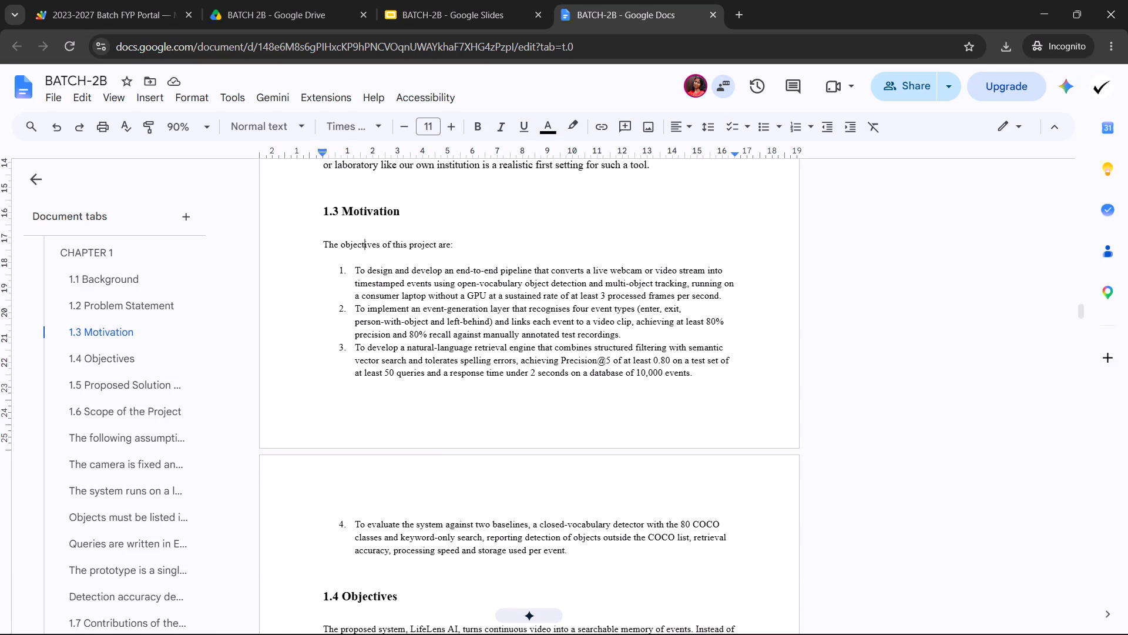
pyautogui.moveTo(322, 245); pyautogui.dragTo(549, 544)
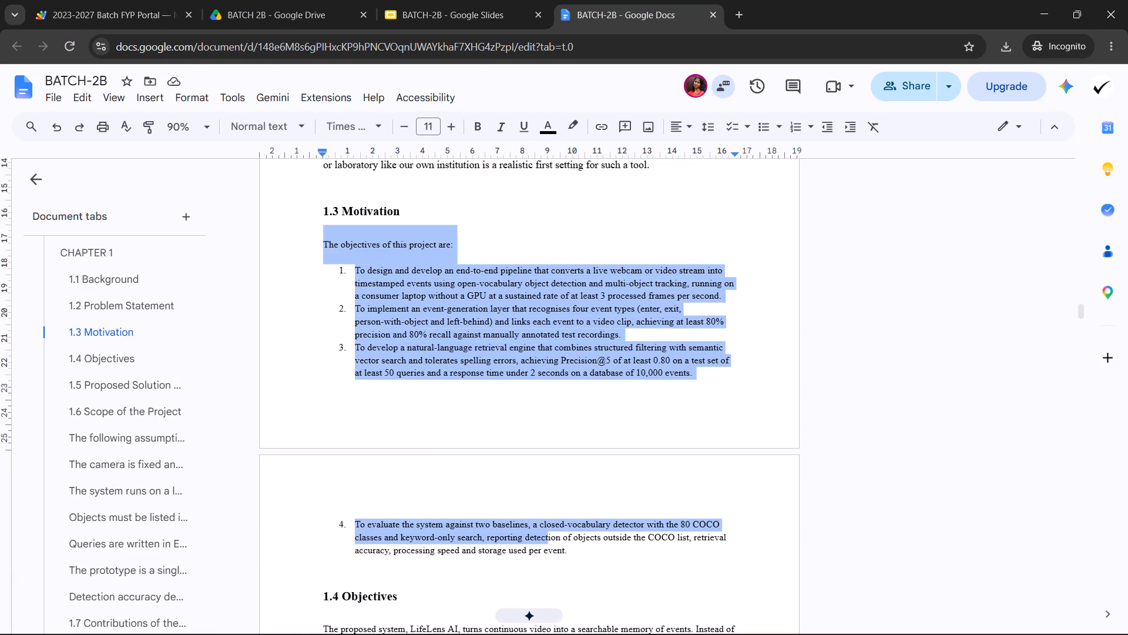
pyautogui.moveTo(549, 544); pyautogui.dragTo(569, 557)
pyautogui.click(429, 122)
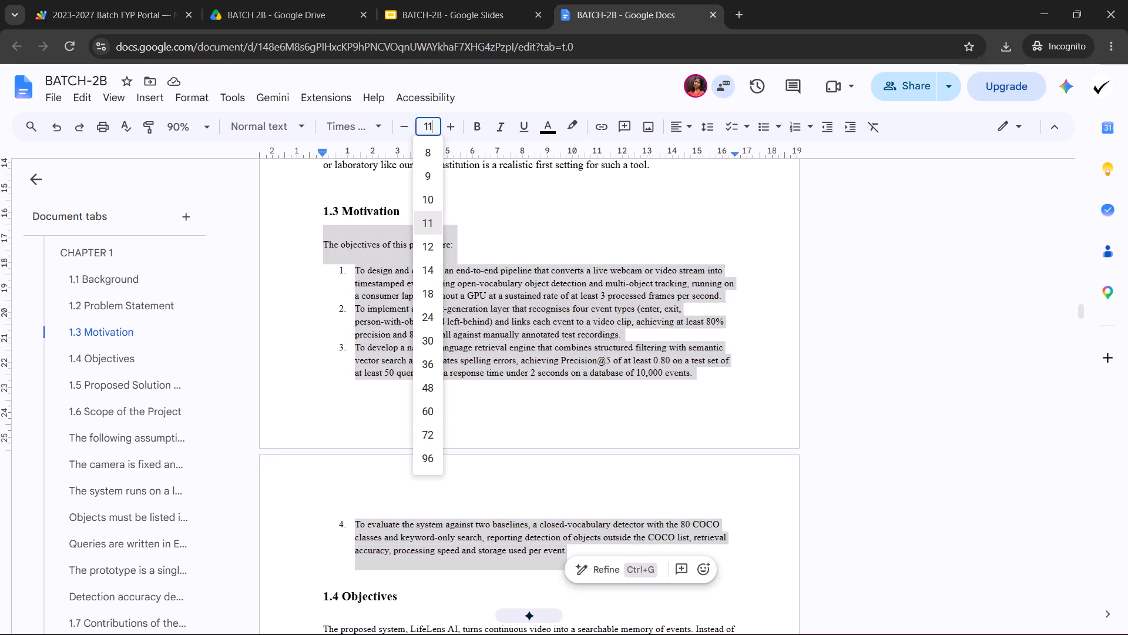
pyautogui.click(423, 248)
pyautogui.scroll(-1, 443, 246)
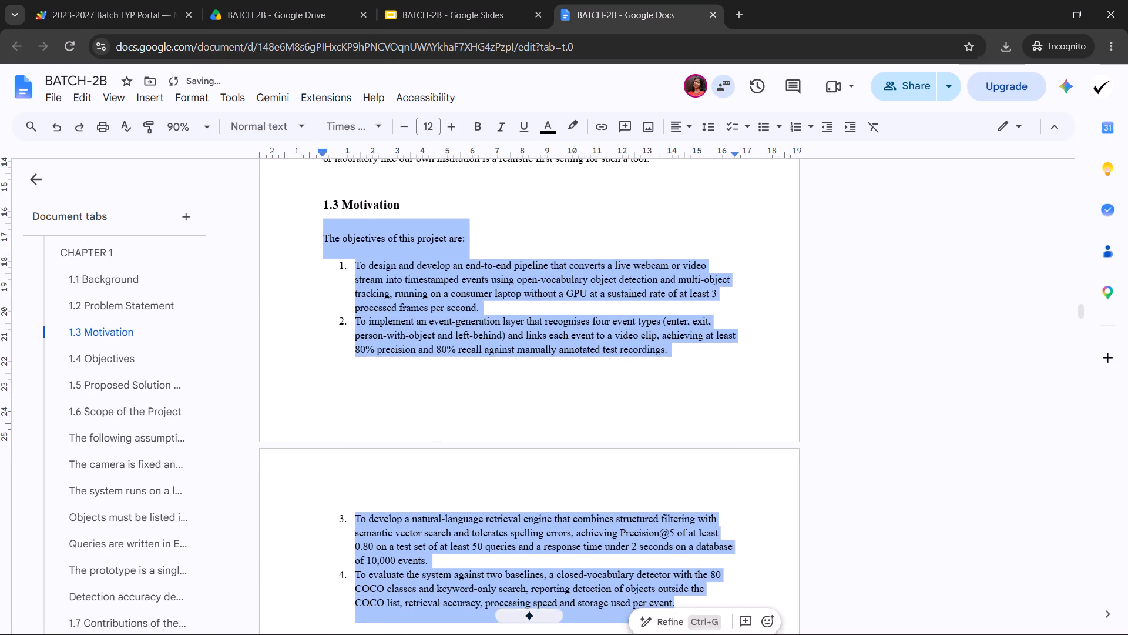
pyautogui.scroll(1, 430, 279)
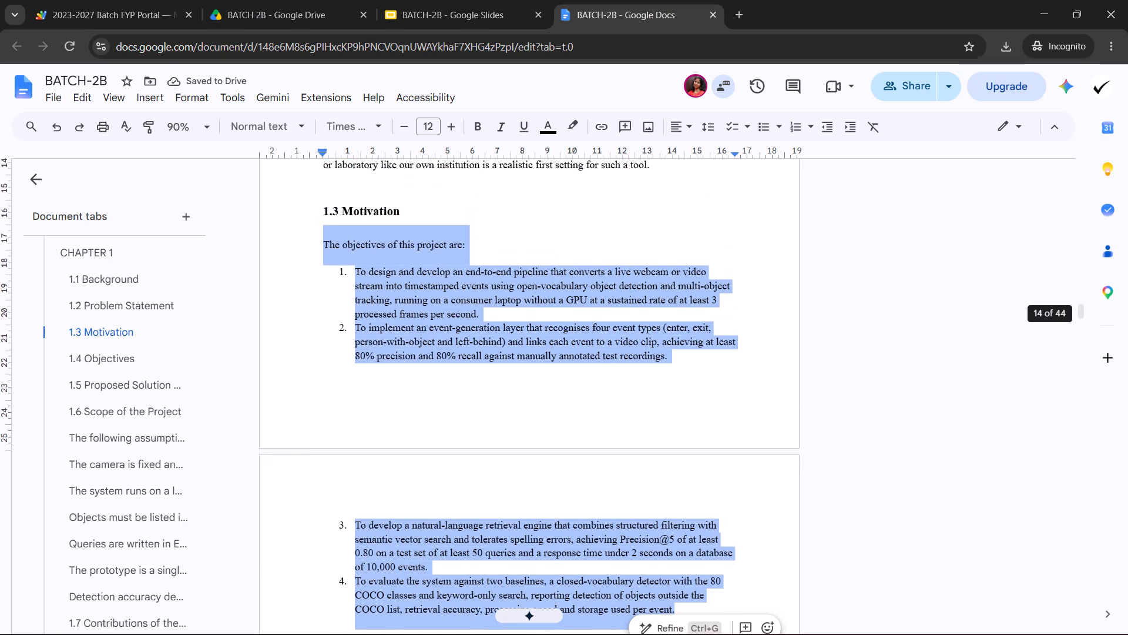
pyautogui.click(441, 267)
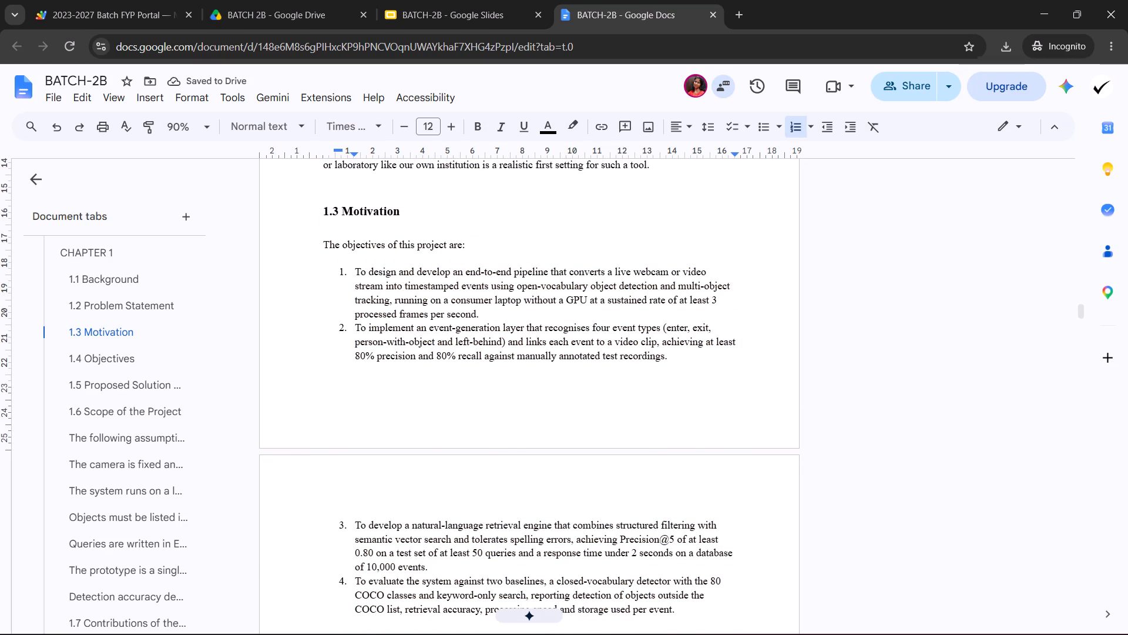
# Examine the spacing and font size around the 1.4 Objectives heading and compare them with sections 1.1 to 1.3.
pyautogui.scroll(-3, 490, 240)
pyautogui.click(385, 413)
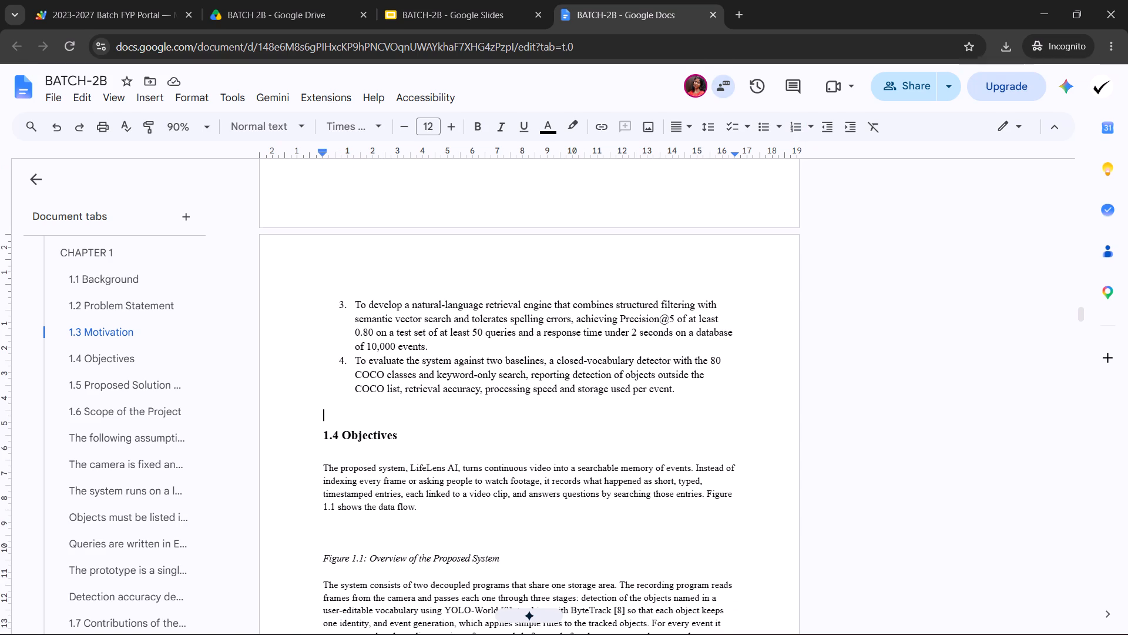
pyautogui.click(370, 454)
pyautogui.scroll(6, 422, 407)
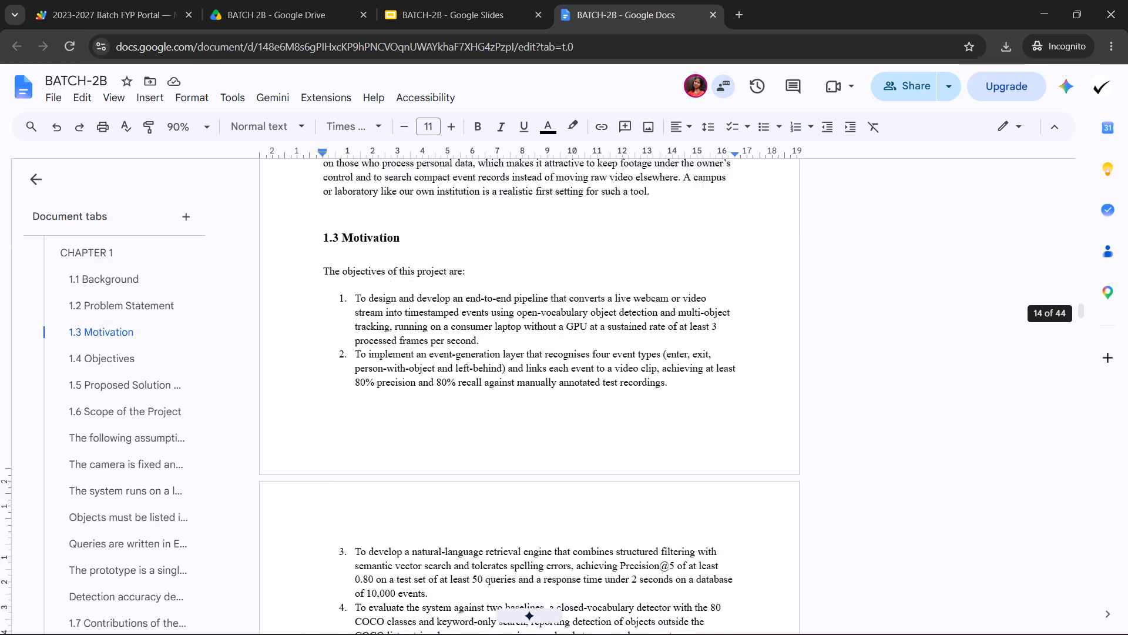
pyautogui.scroll(10, 422, 413)
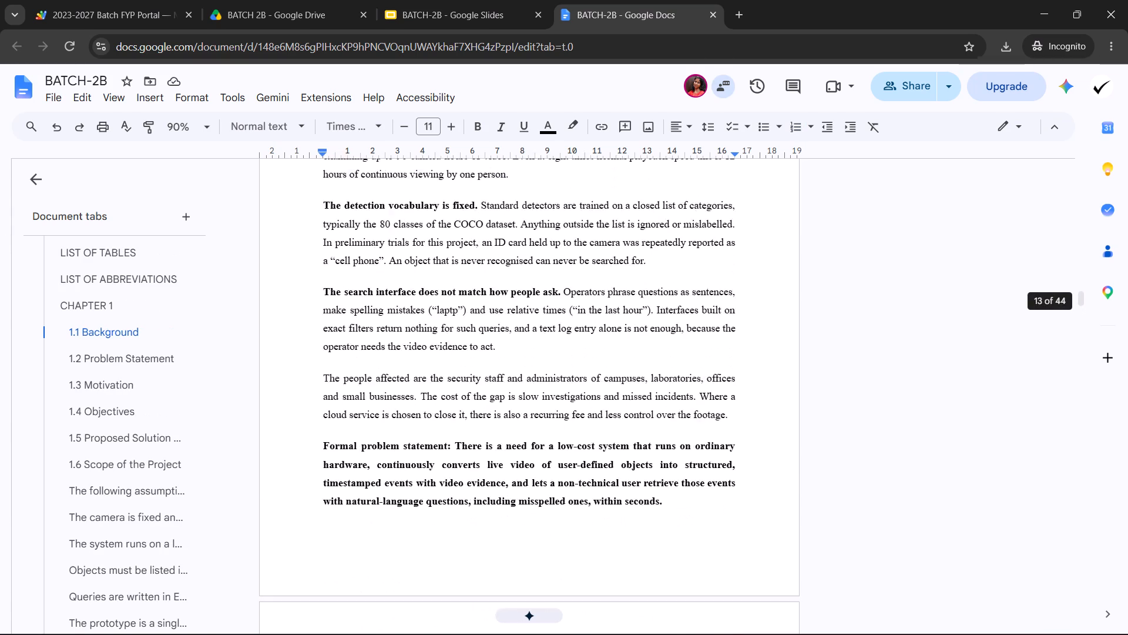
pyautogui.scroll(3, 407, 414)
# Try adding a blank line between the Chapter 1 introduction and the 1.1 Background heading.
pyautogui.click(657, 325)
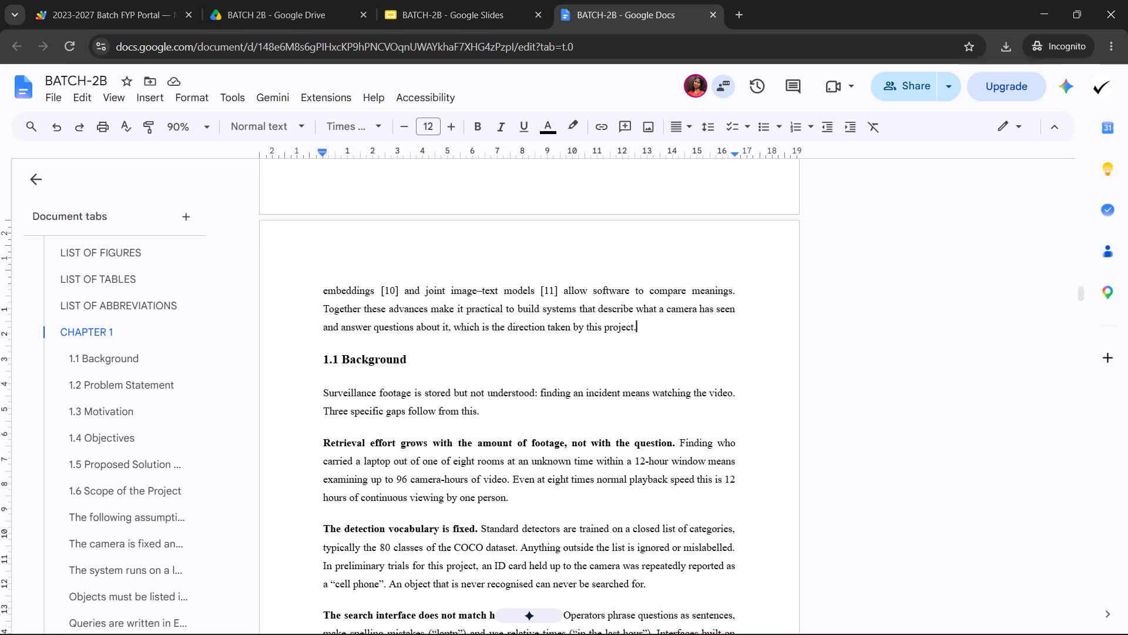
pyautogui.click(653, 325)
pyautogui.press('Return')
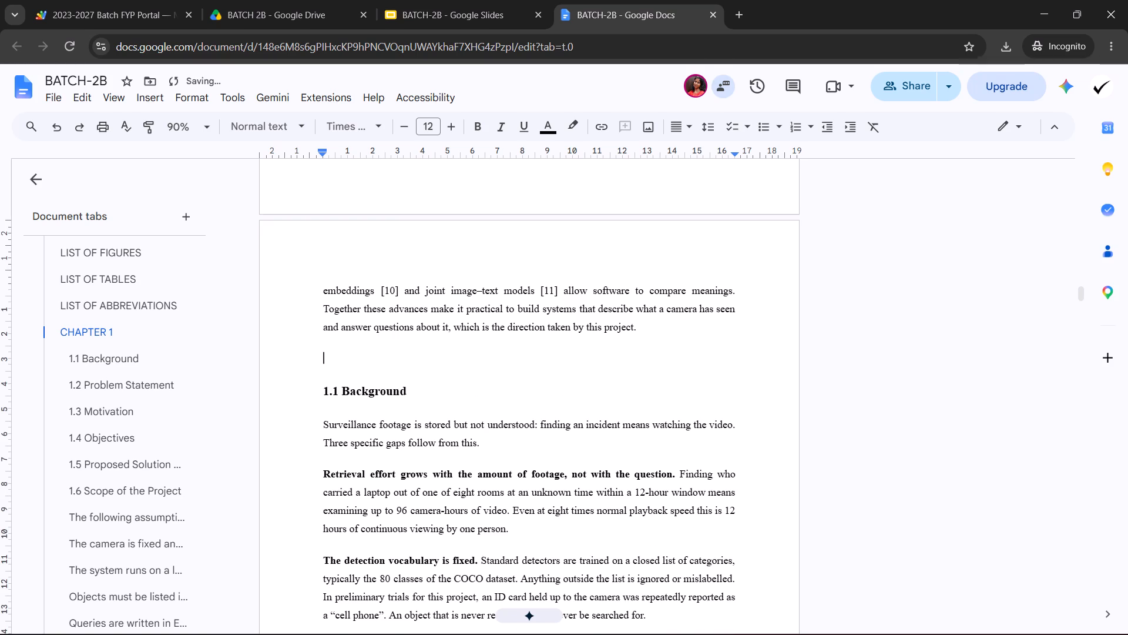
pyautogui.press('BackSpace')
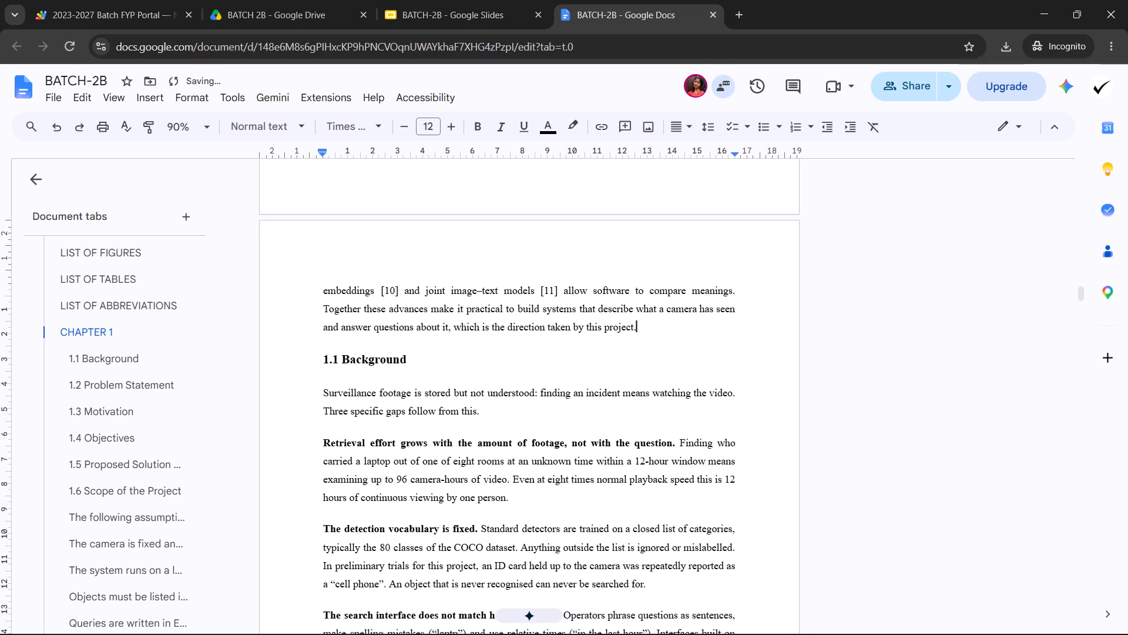
# Delete the blank line between the last numbered item of section 1.3 and the 1.4 Objectives heading.
pyautogui.scroll(-11, 483, 383)
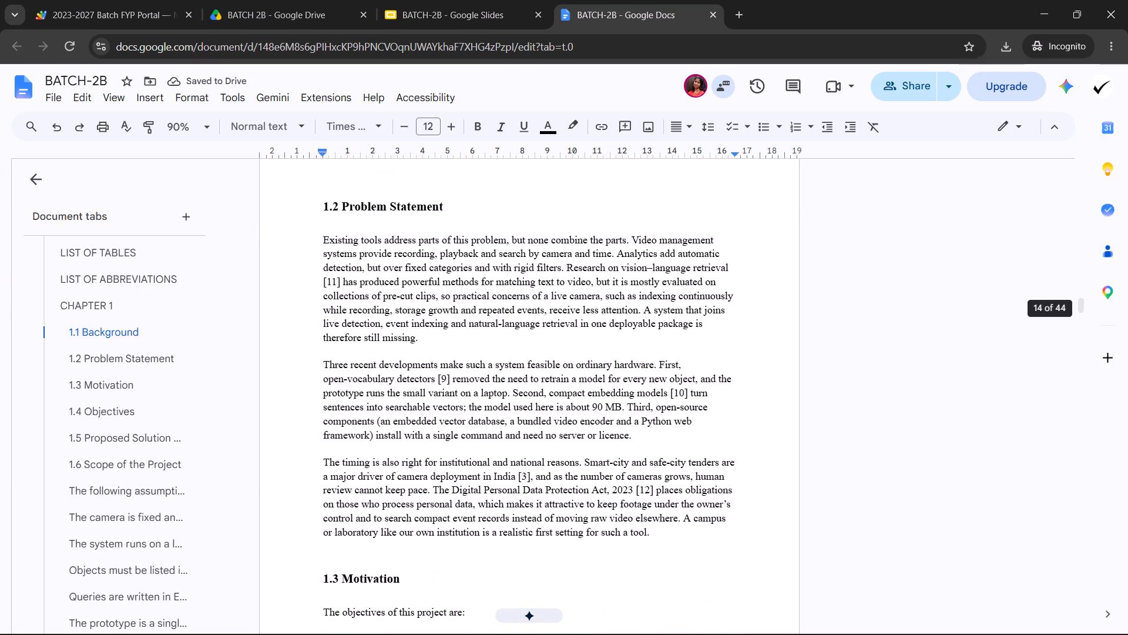
pyautogui.scroll(-4, 398, 299)
pyautogui.scroll(-6, 389, 362)
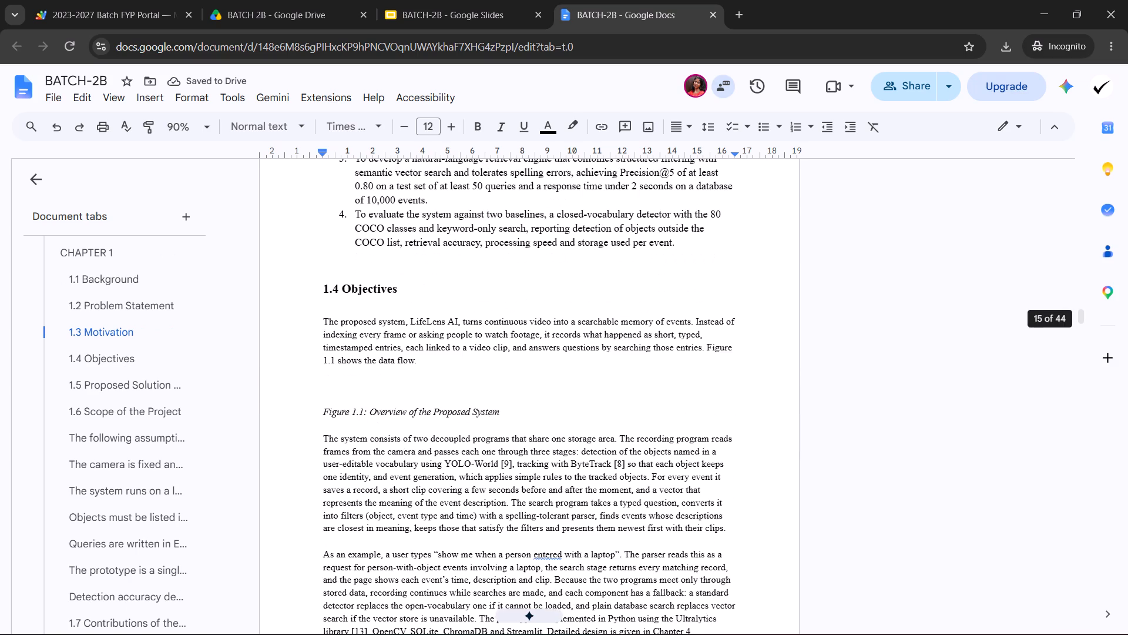
pyautogui.click(382, 272)
pyautogui.press('BackSpace')
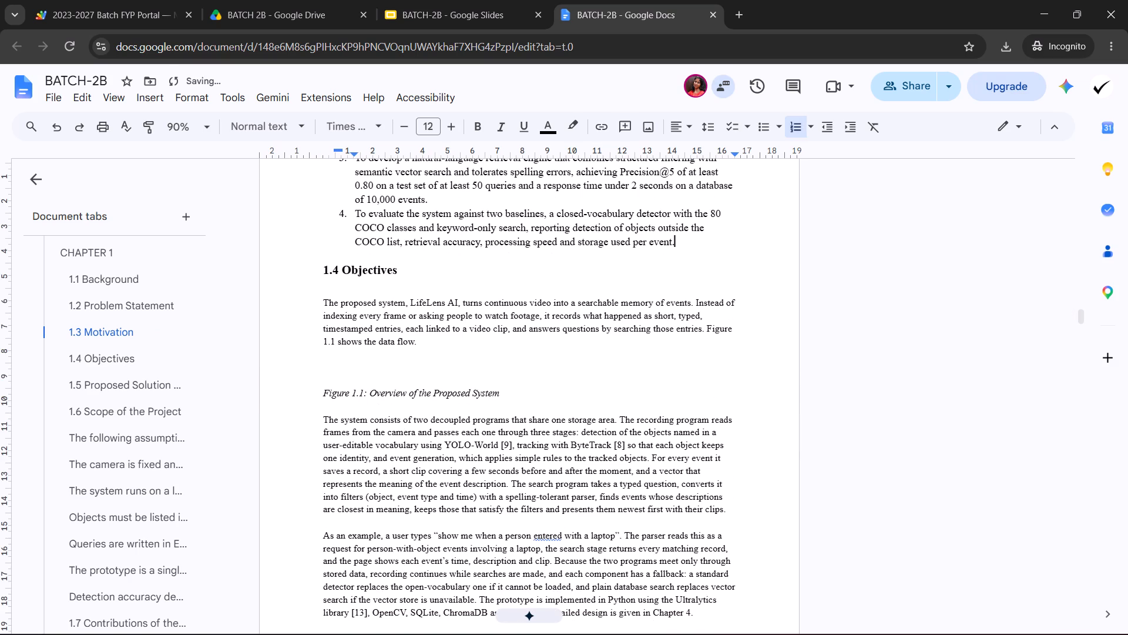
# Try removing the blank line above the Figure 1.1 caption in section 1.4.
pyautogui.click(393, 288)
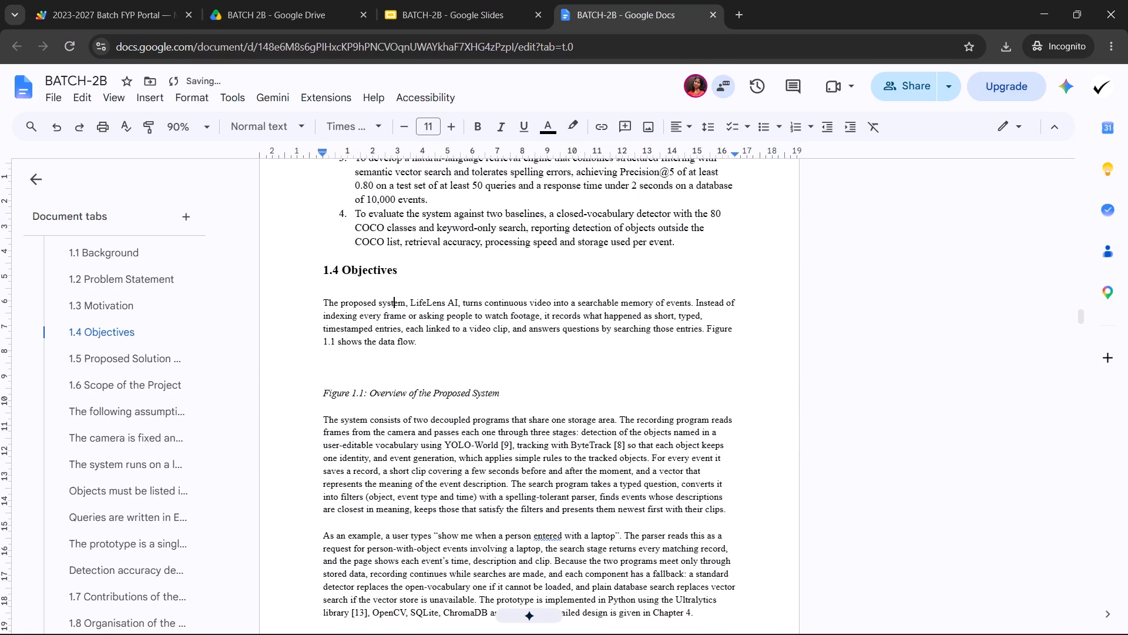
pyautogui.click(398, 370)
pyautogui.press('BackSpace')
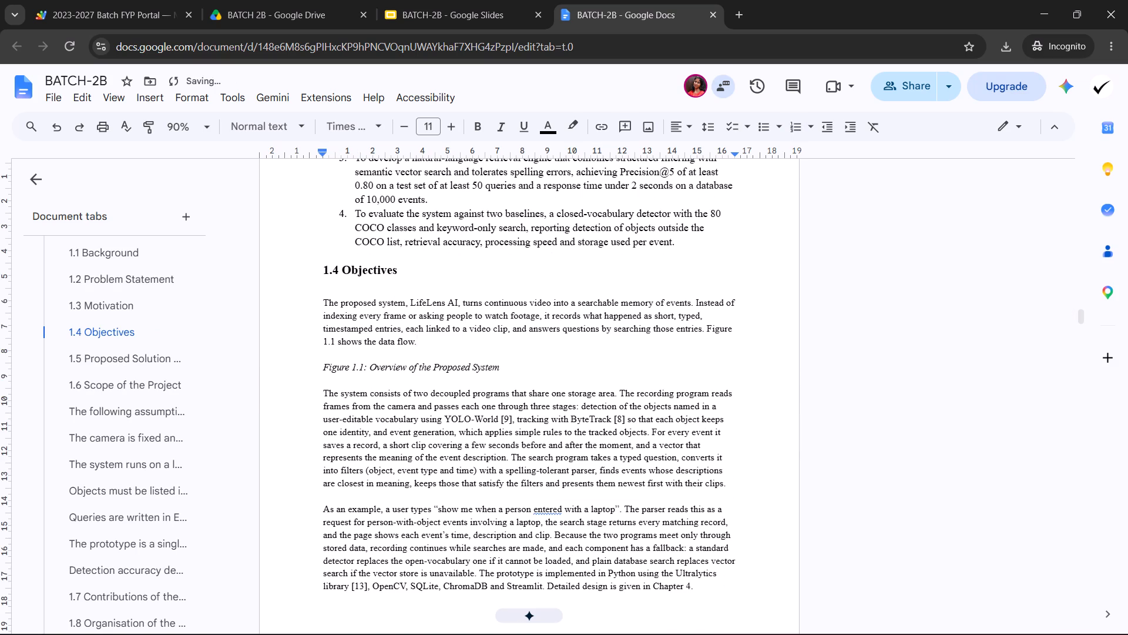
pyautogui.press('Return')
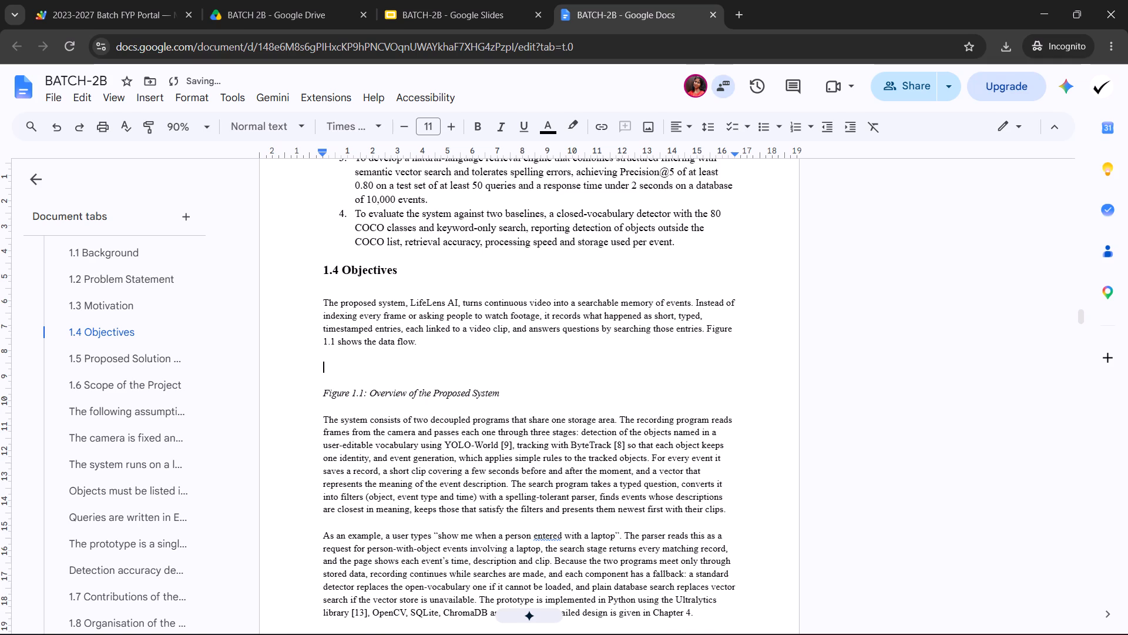
# Centre-align the caption "Figure 1.1: Overview of the Proposed System" in section 1.4.
pyautogui.click(324, 393)
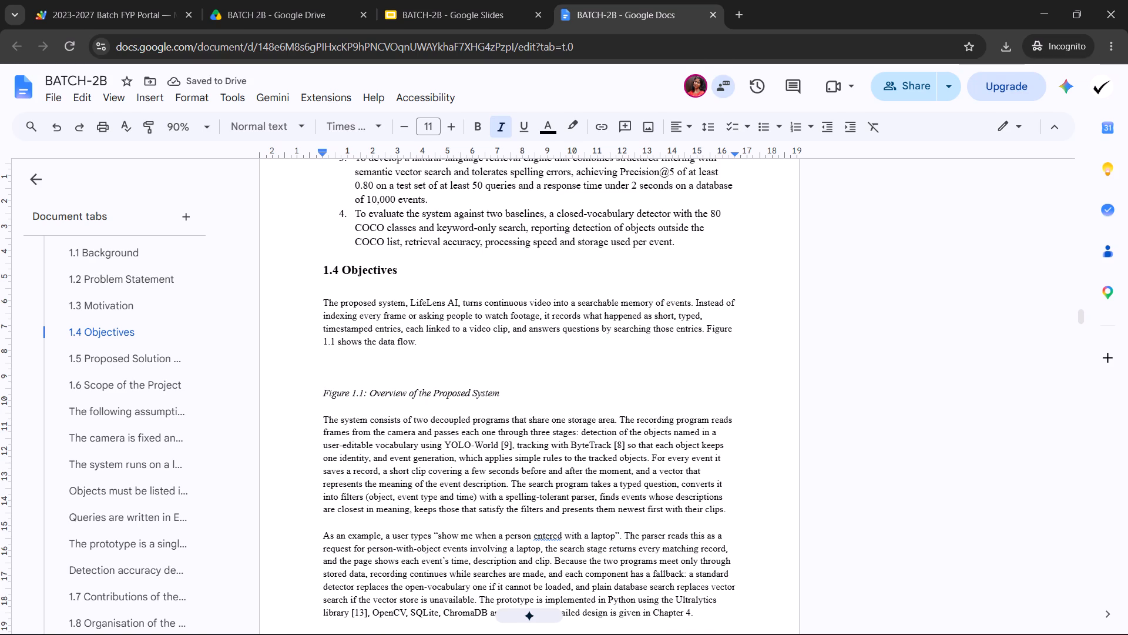
pyautogui.moveTo(509, 392); pyautogui.dragTo(324, 393)
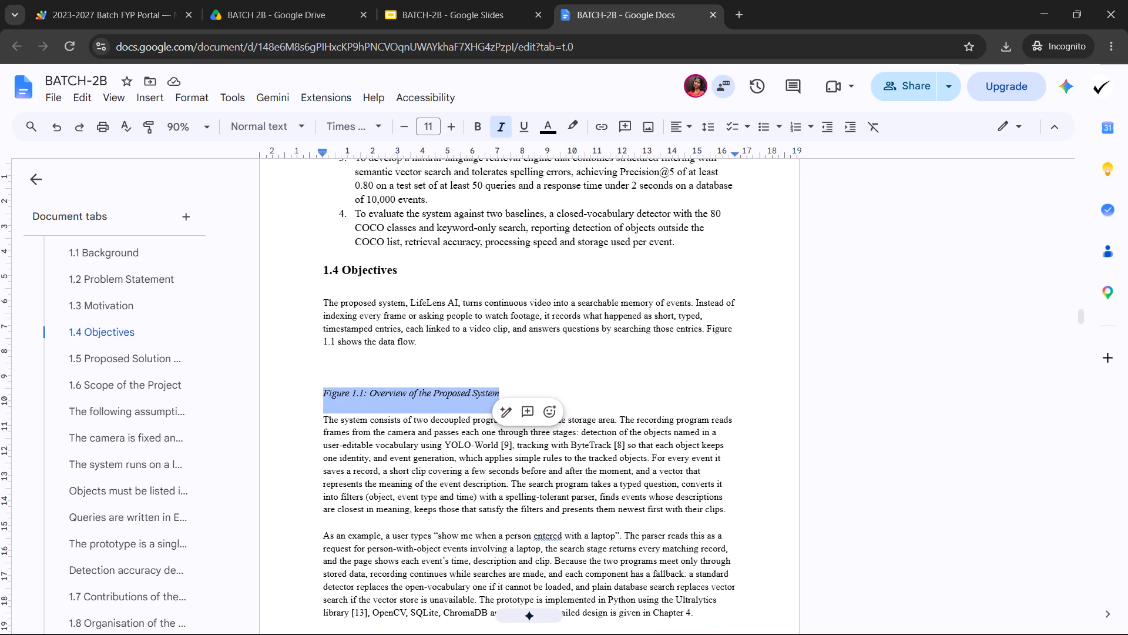
pyautogui.click(684, 126)
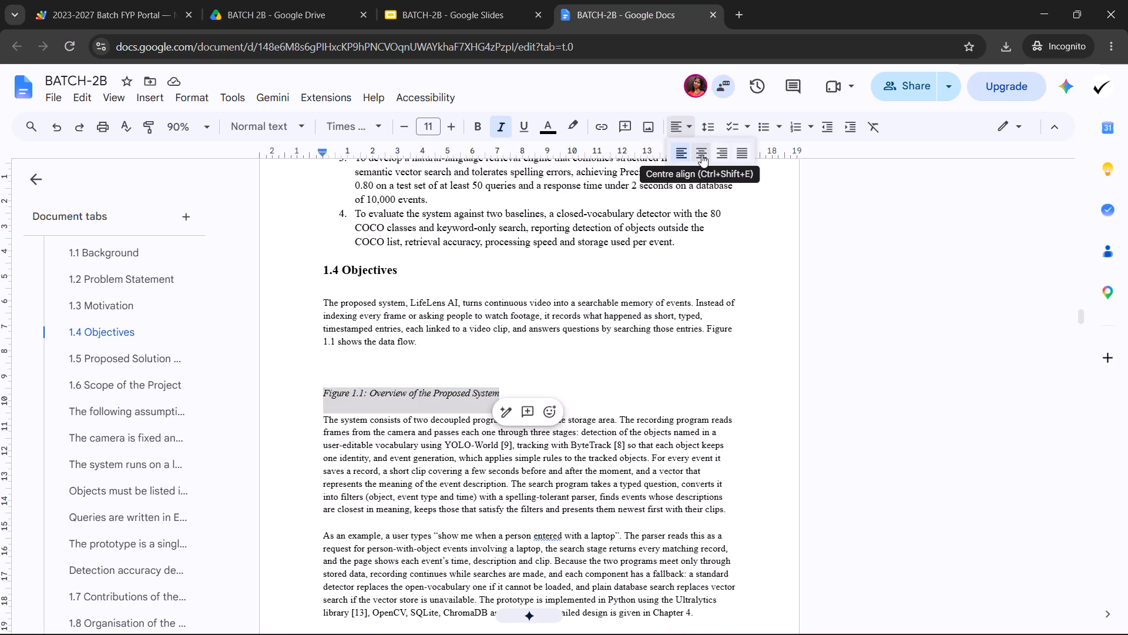
pyautogui.click(701, 155)
pyautogui.click(566, 362)
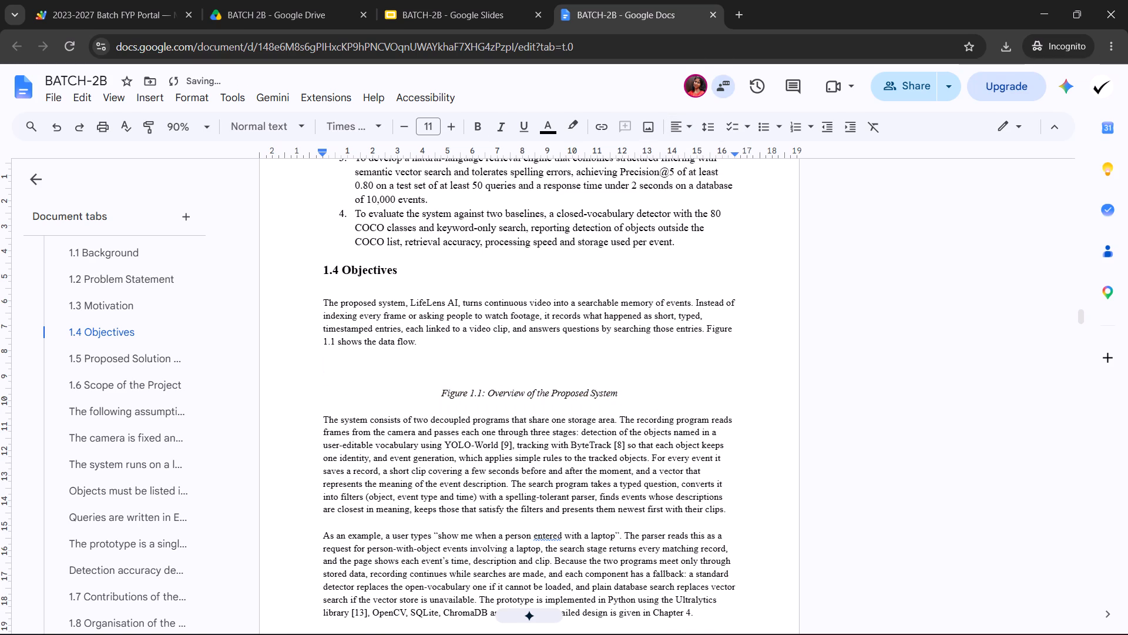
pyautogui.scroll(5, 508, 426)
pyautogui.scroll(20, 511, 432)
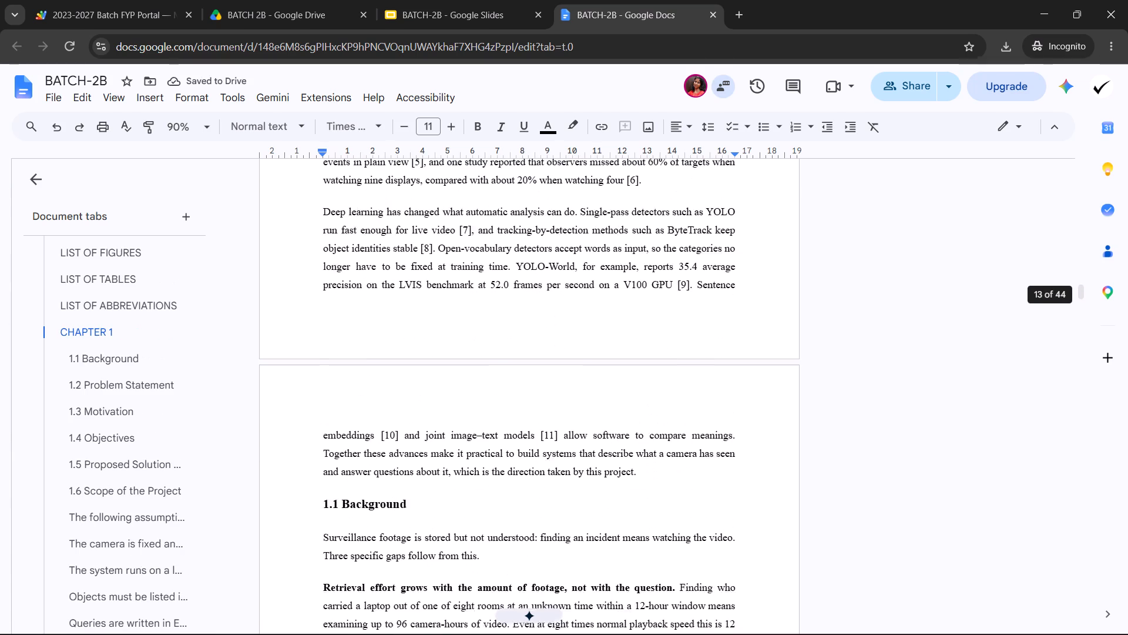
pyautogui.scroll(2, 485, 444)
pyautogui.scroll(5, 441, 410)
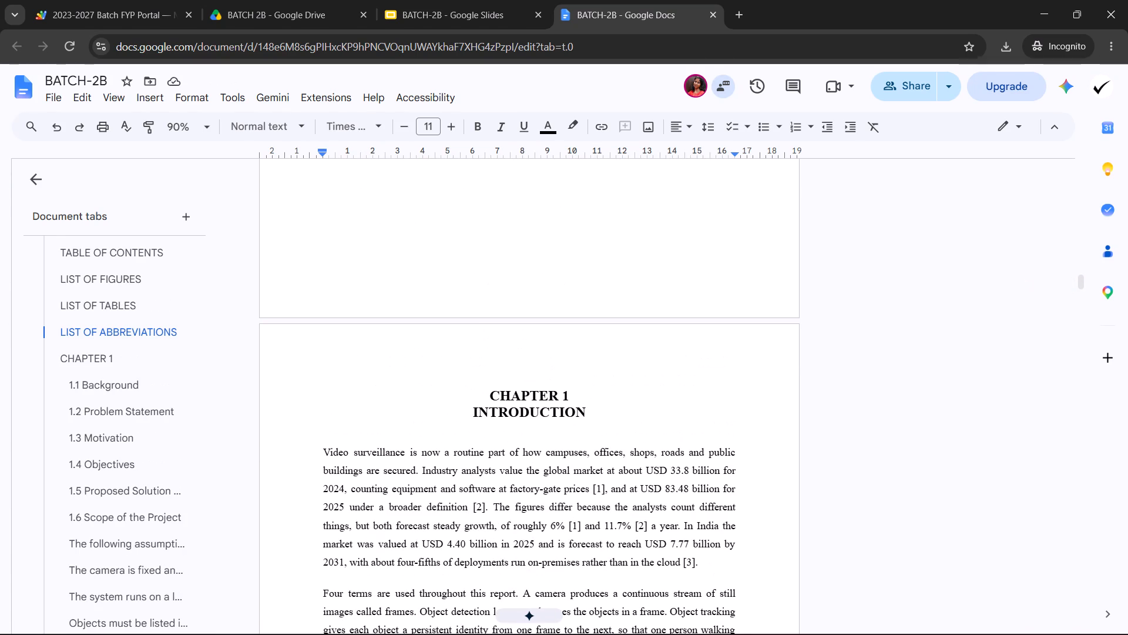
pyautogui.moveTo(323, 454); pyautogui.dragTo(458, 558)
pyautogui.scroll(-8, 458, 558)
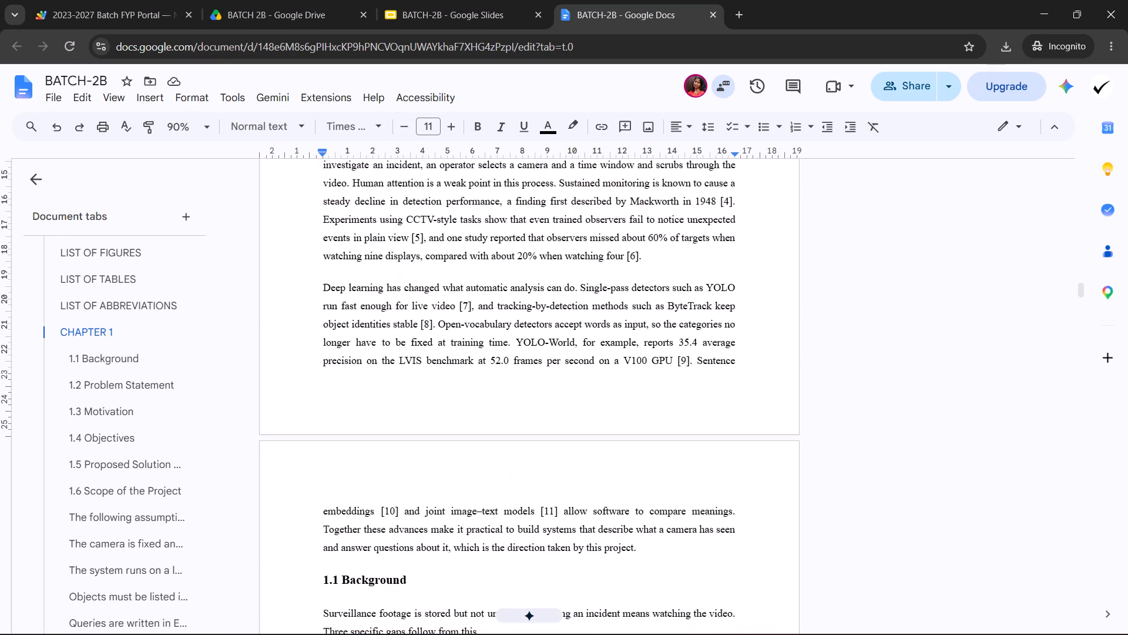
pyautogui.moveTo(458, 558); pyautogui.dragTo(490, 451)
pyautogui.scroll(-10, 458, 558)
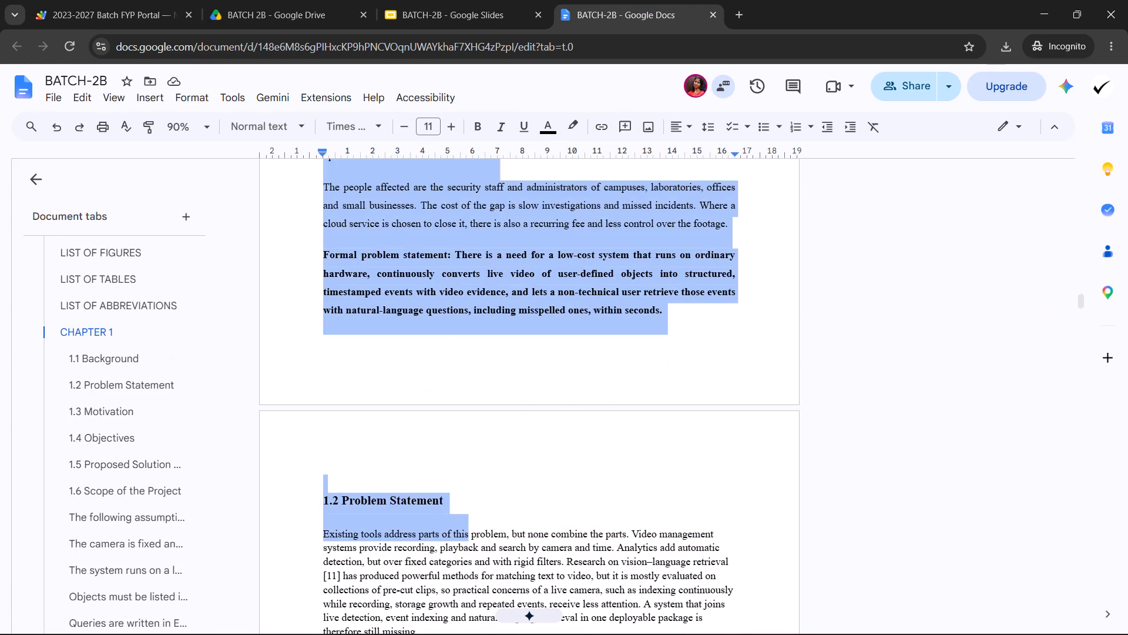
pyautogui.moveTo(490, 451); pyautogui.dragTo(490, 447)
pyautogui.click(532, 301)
# Justify the body paragraphs of section 1.2 Problem Statement, leaving the heading out of the selection.
pyautogui.scroll(7, 525, 365)
pyautogui.scroll(6, 528, 421)
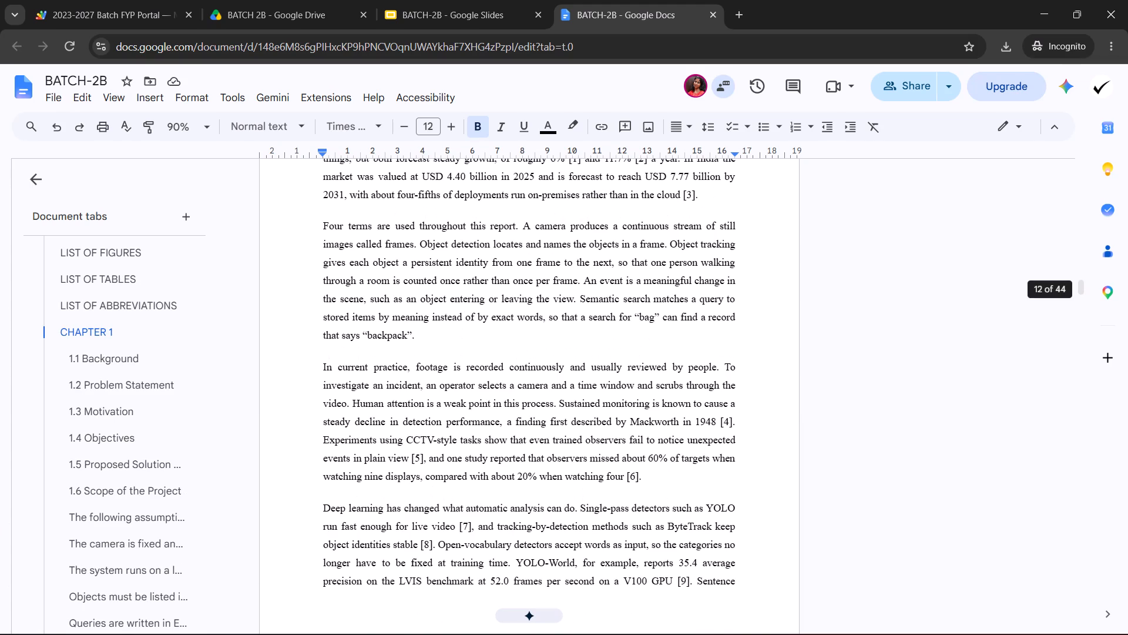
pyautogui.scroll(-5, 526, 421)
pyautogui.scroll(-4, 402, 383)
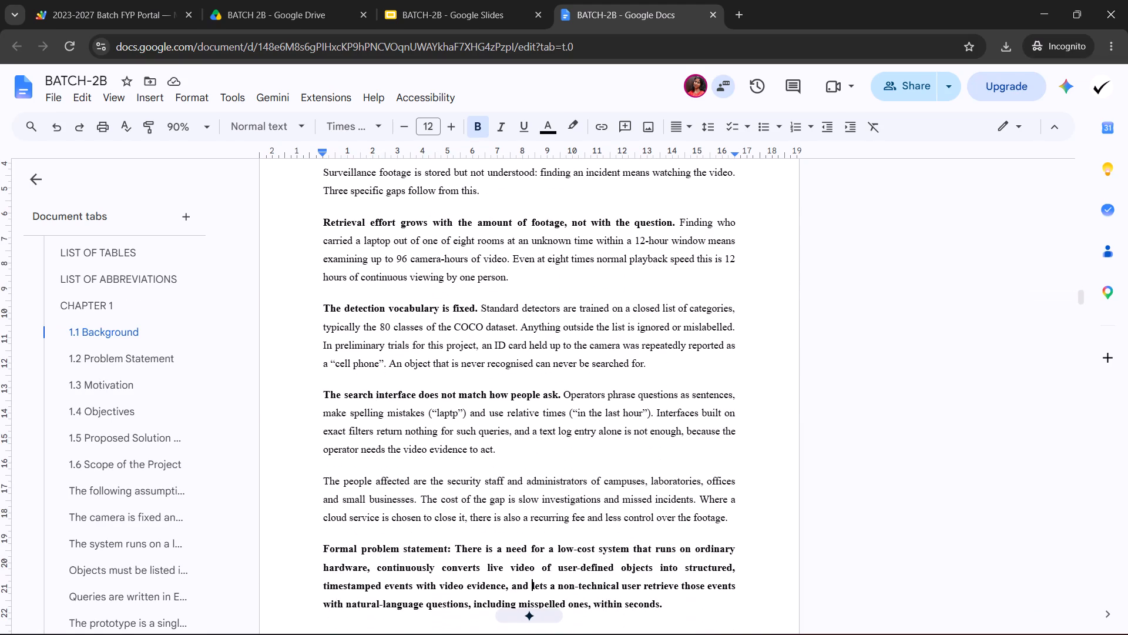
pyautogui.scroll(-7, 418, 354)
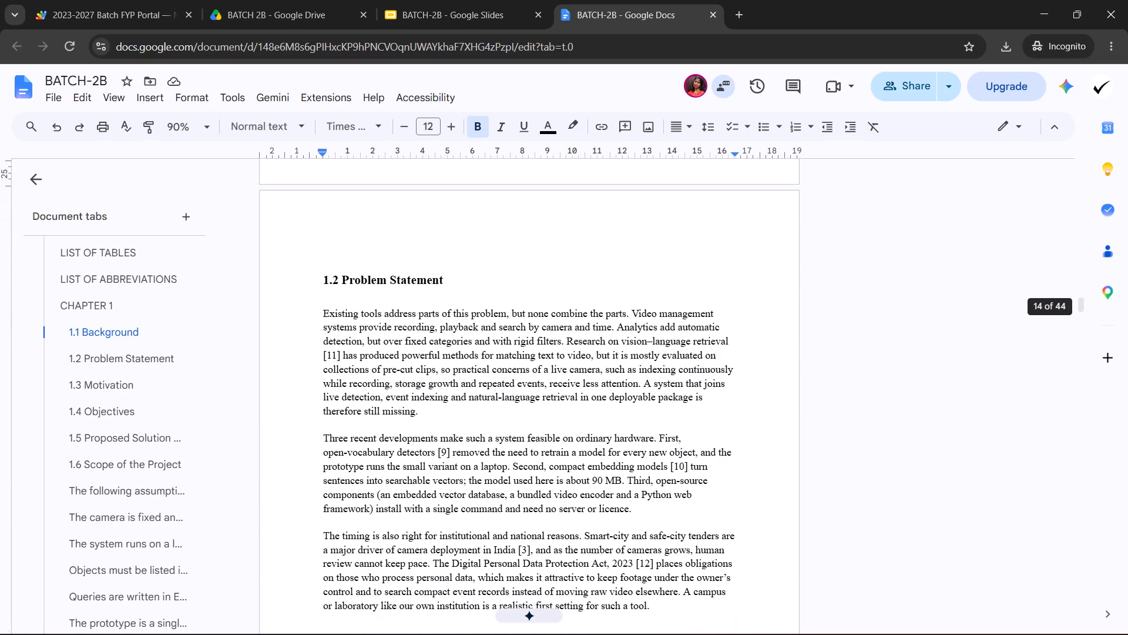
pyautogui.moveTo(324, 314); pyautogui.dragTo(529, 444)
pyautogui.scroll(-4, 524, 451)
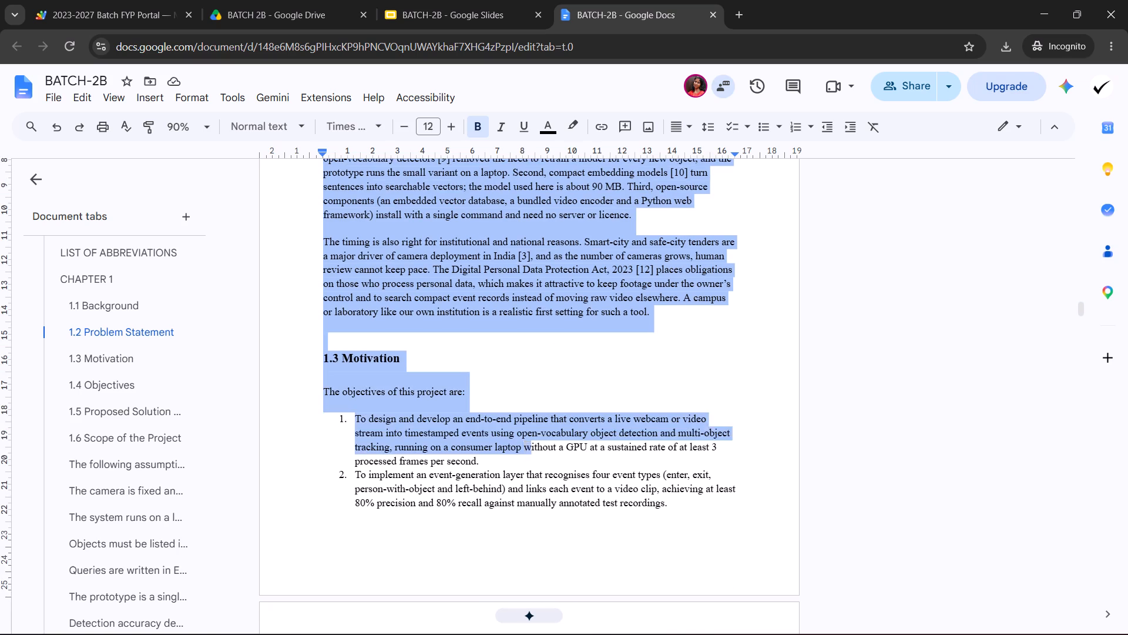
pyautogui.moveTo(529, 444); pyautogui.dragTo(659, 325)
pyautogui.click(690, 128)
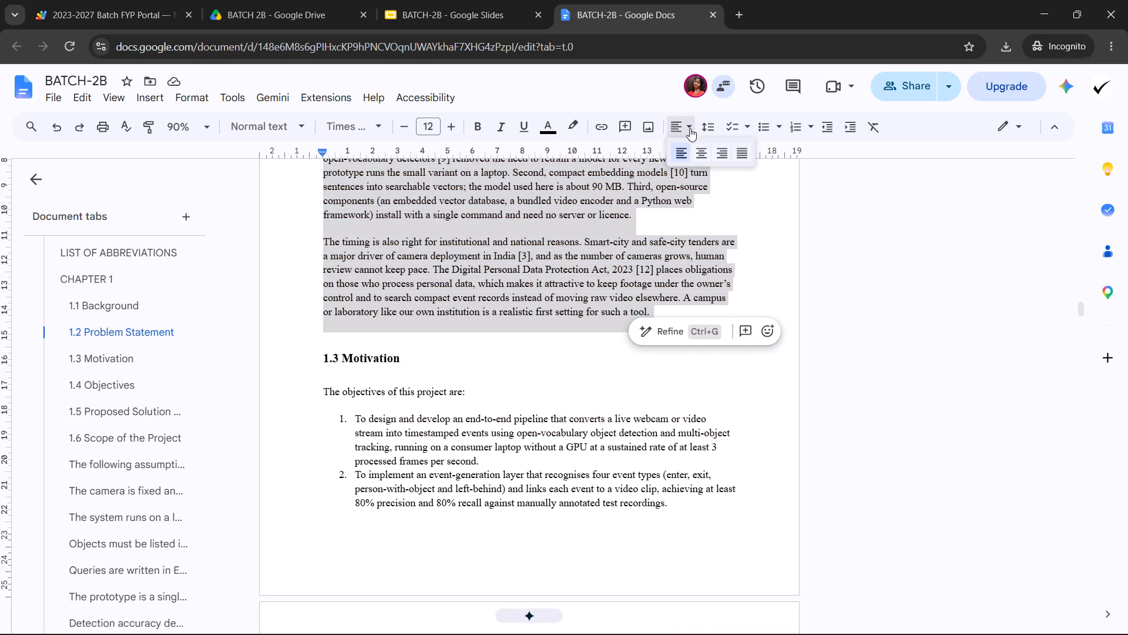
pyautogui.click(736, 154)
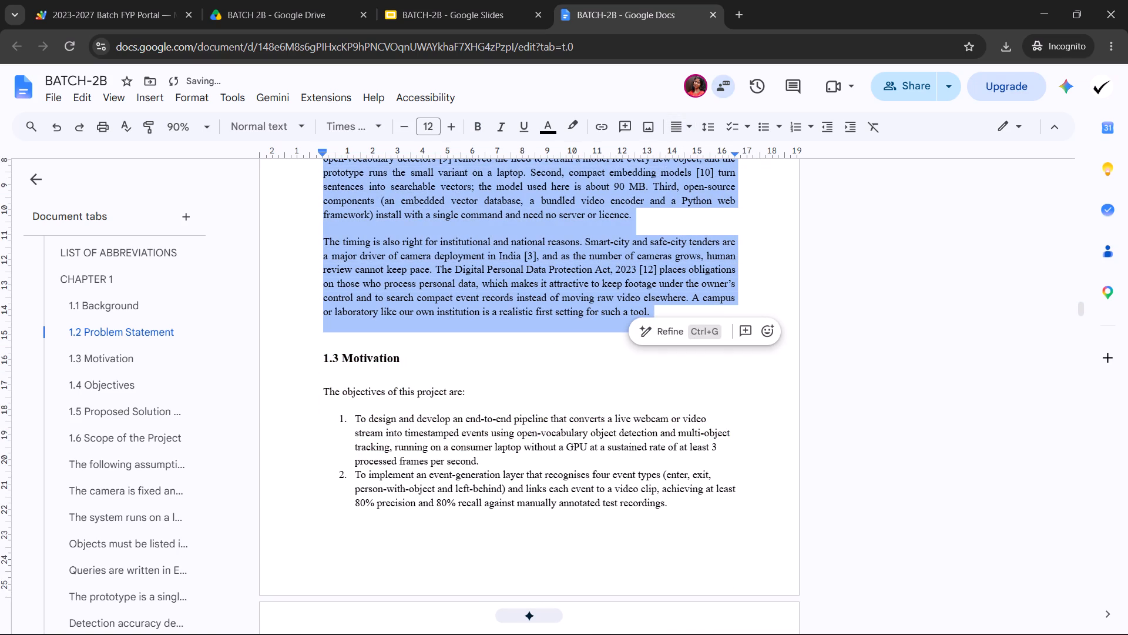
# Justify the introductory line and all four numbered items of section 1.3 Motivation.
pyautogui.click(433, 390)
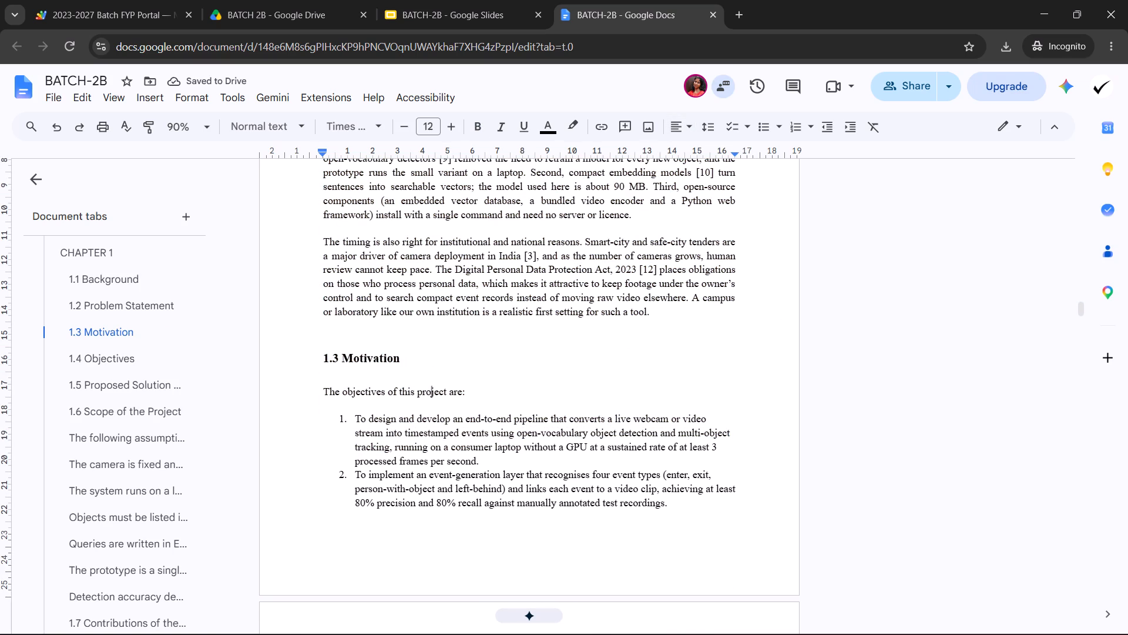
pyautogui.moveTo(324, 390); pyautogui.dragTo(664, 379)
pyautogui.scroll(-5, 464, 446)
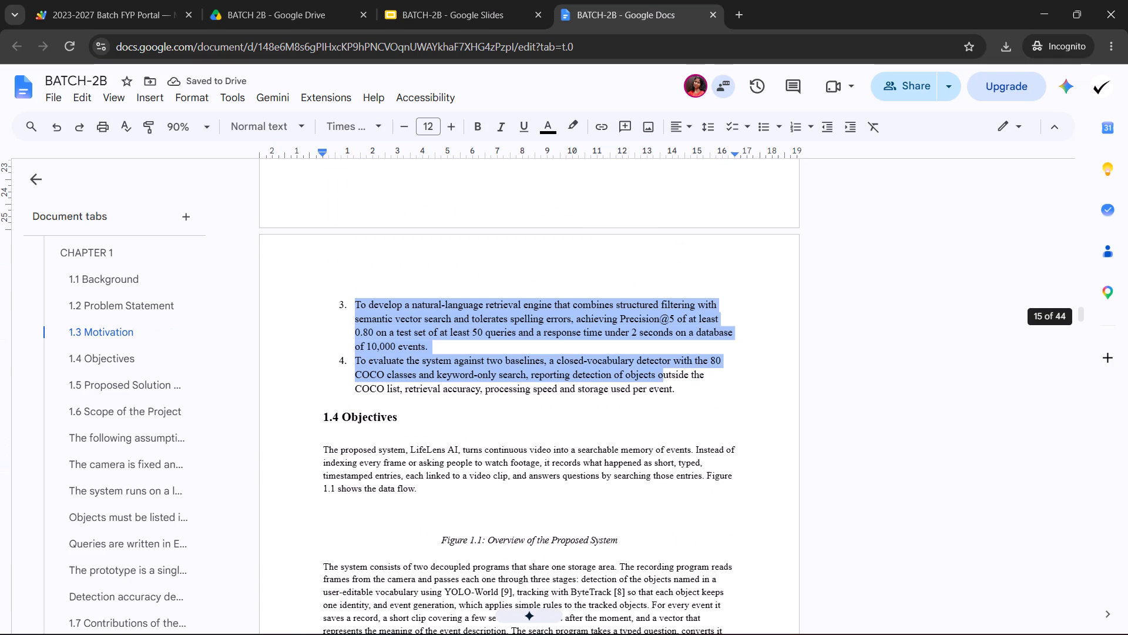
pyautogui.moveTo(664, 379); pyautogui.dragTo(680, 387)
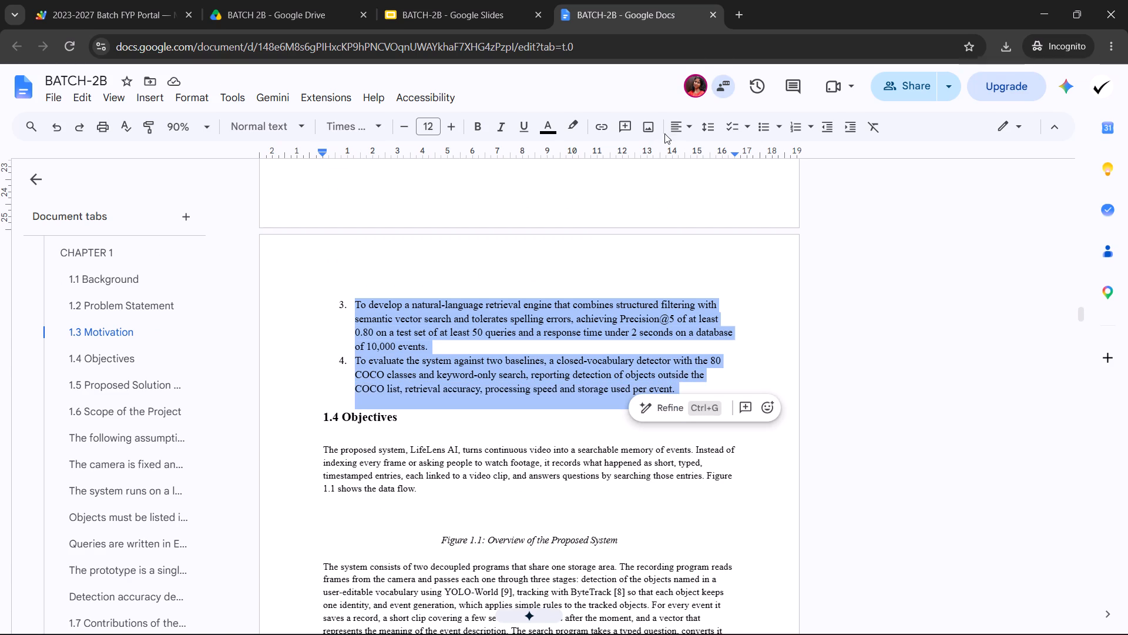
pyautogui.click(687, 125)
pyautogui.click(738, 151)
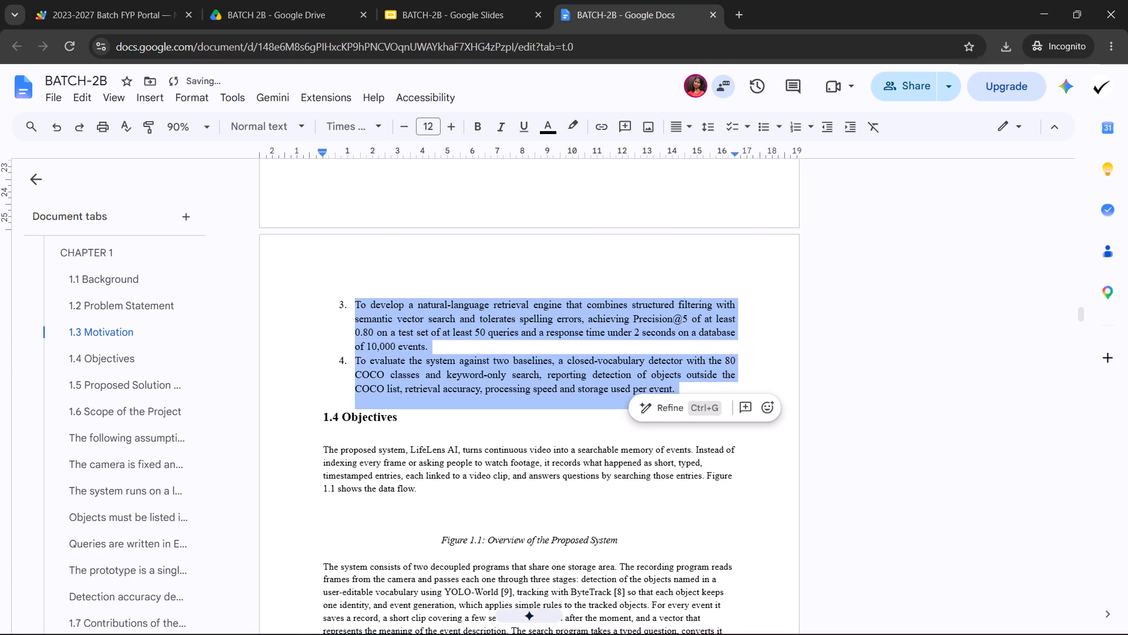
pyautogui.click(602, 343)
# Insert one unnumbered, unindented blank line between the last numbered item of section 1.3 and the 1.4 Objectives heading, matching the spacing above neighbouring headings.
pyautogui.scroll(-1, 443, 348)
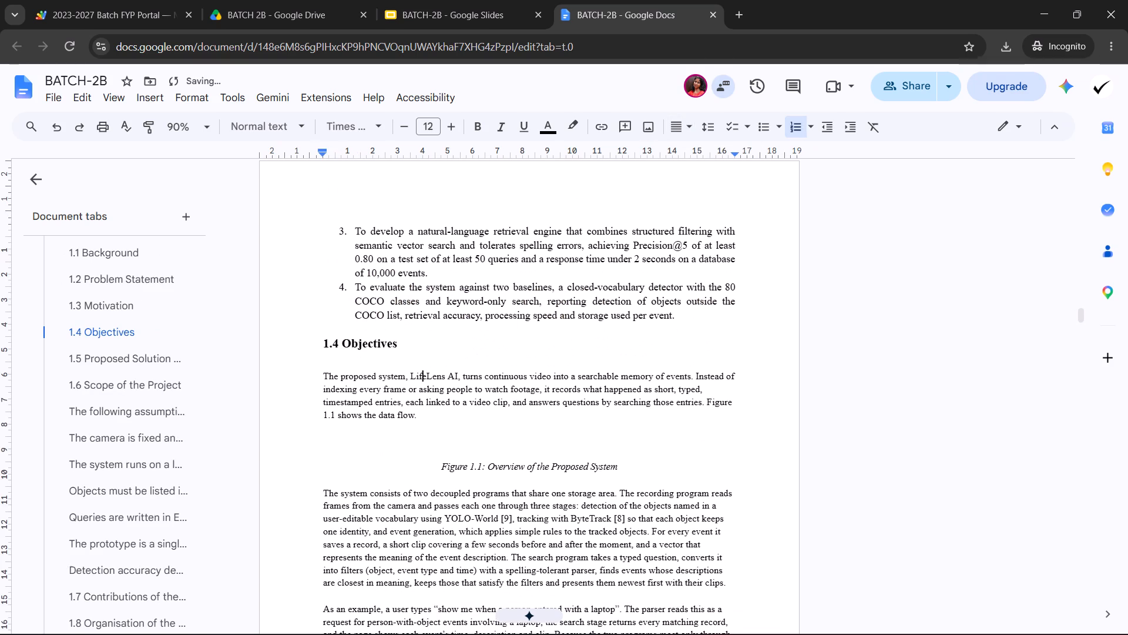
pyautogui.click(422, 358)
pyautogui.scroll(-2, 423, 399)
pyautogui.scroll(-2, 394, 352)
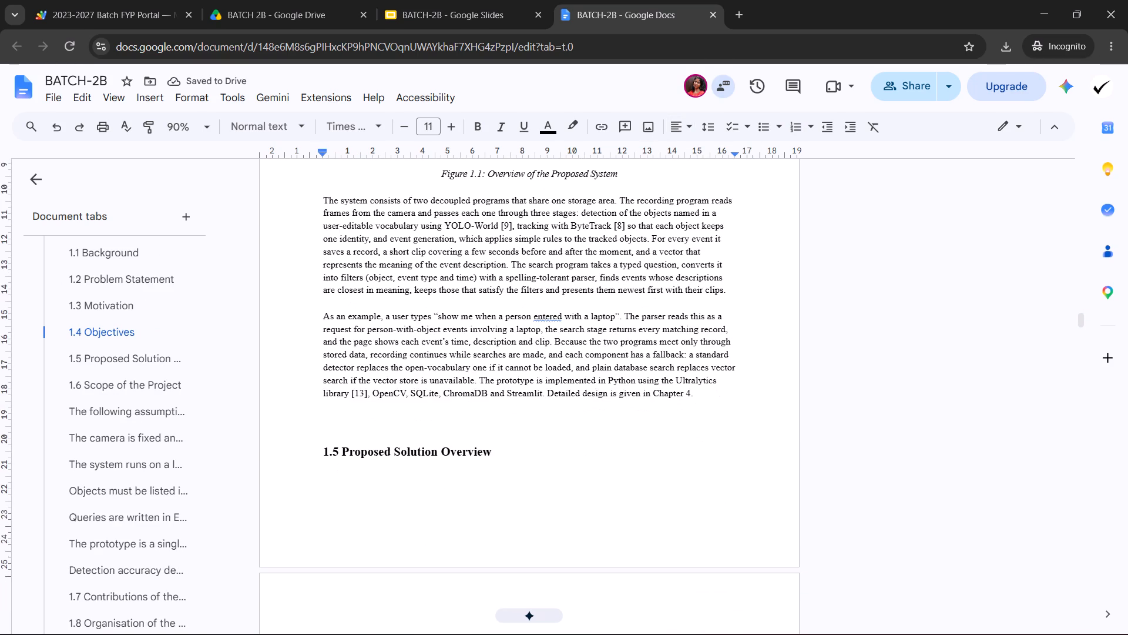
pyautogui.click(402, 431)
pyautogui.scroll(4, 427, 426)
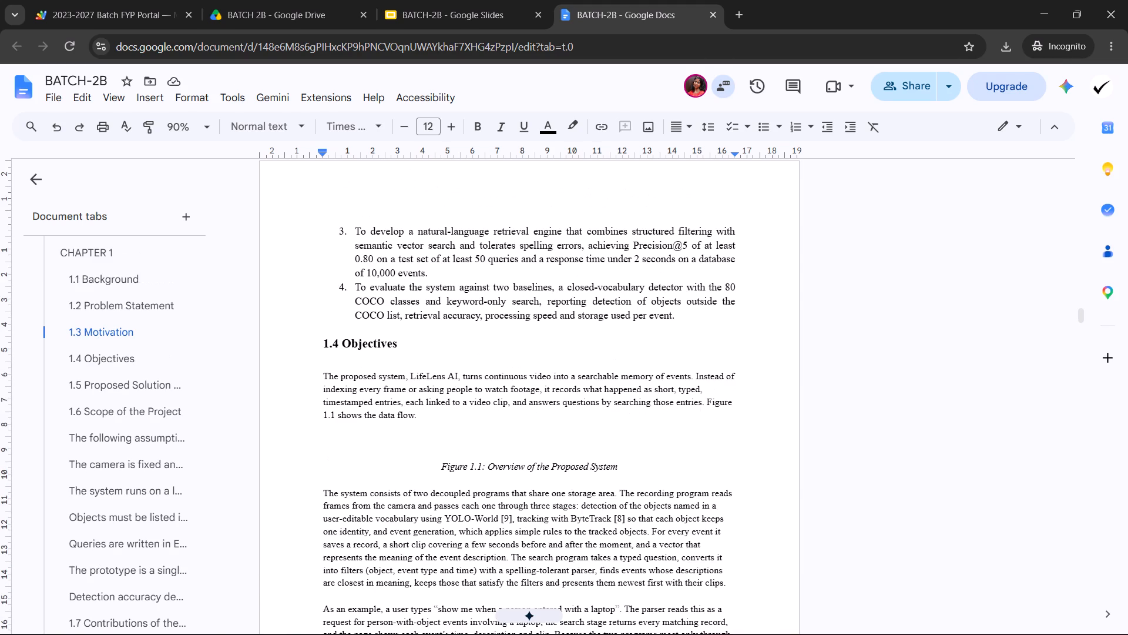
pyautogui.scroll(5, 451, 447)
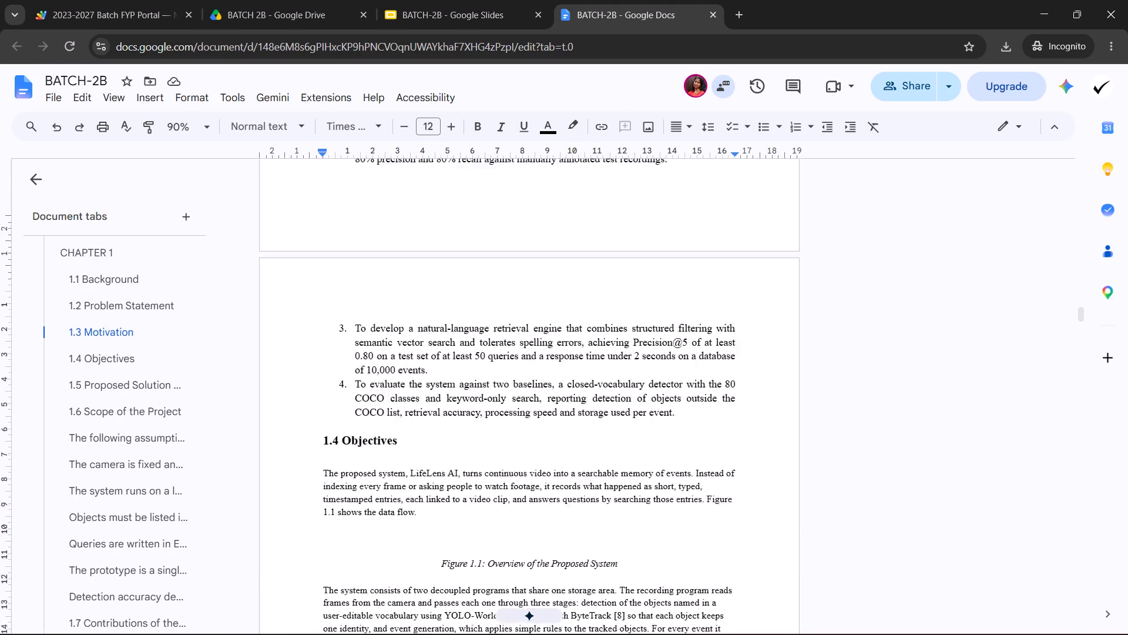
pyautogui.scroll(5, 448, 449)
pyautogui.scroll(-3, 448, 449)
pyautogui.click(371, 412)
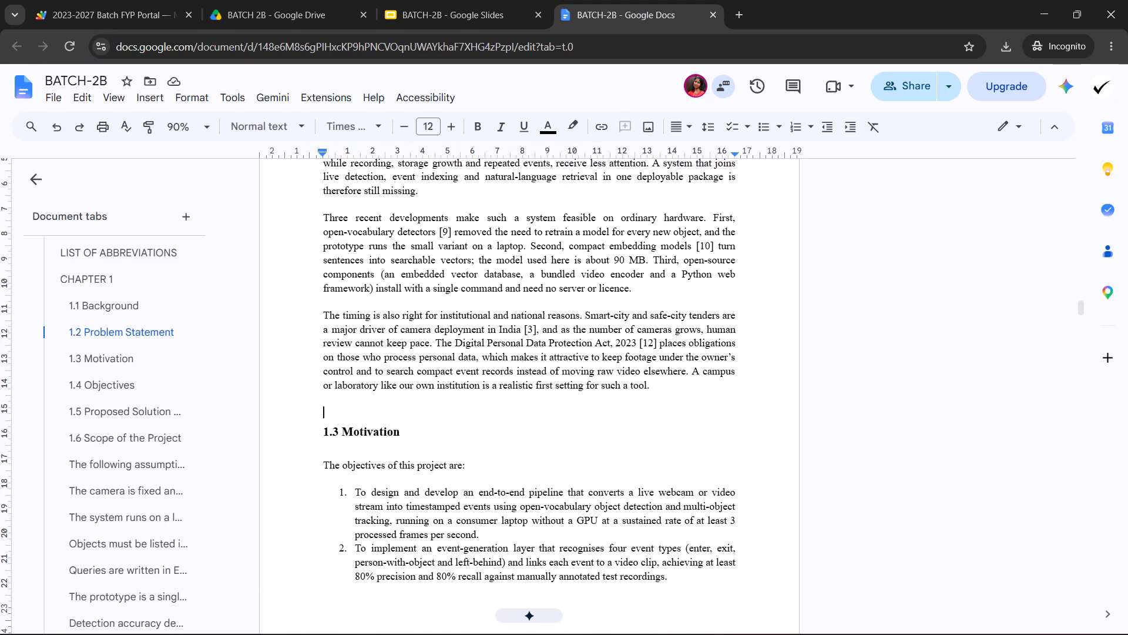
pyautogui.scroll(-5, 370, 413)
pyautogui.click(680, 462)
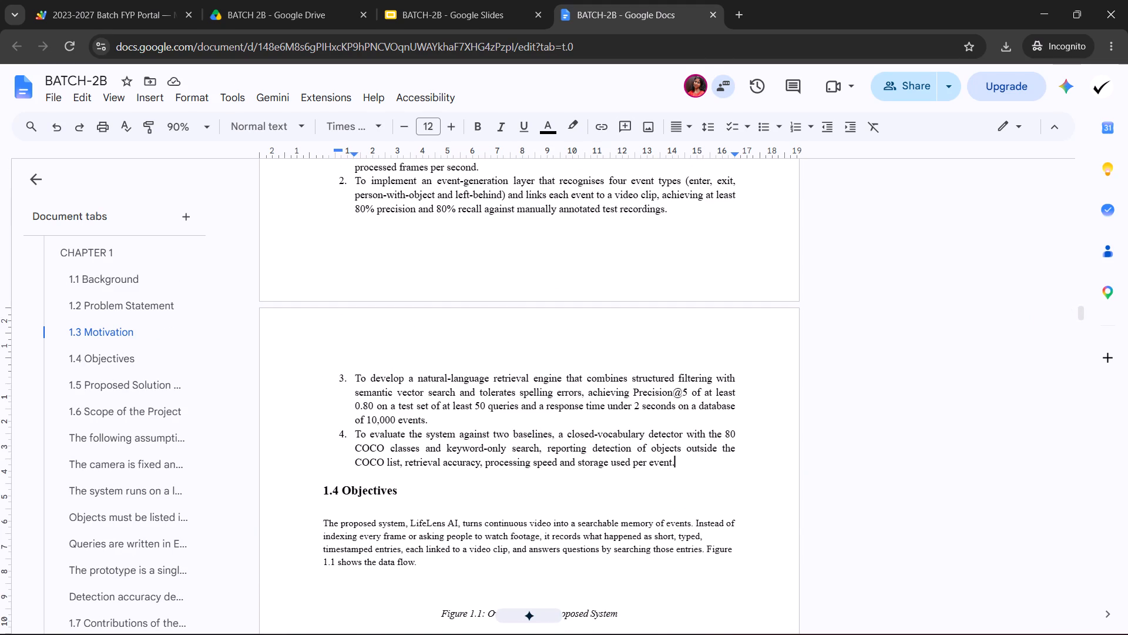
pyautogui.press('Return')
pyautogui.press('BackSpace')
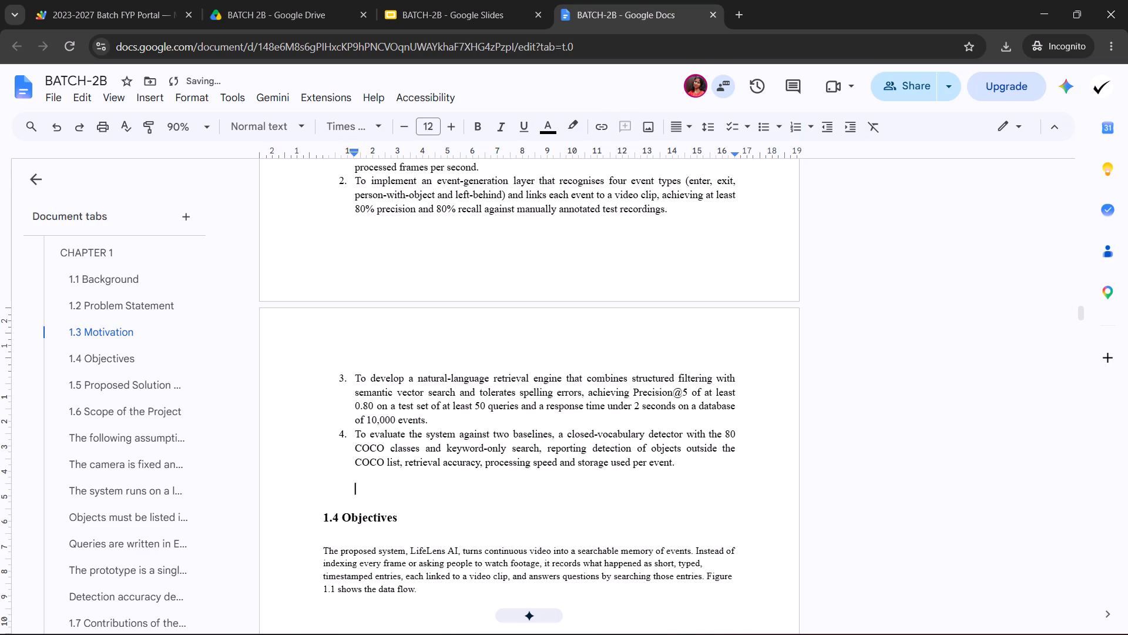
pyautogui.press('BackSpace')
pyautogui.press('BackSpace')
pyautogui.press('Return')
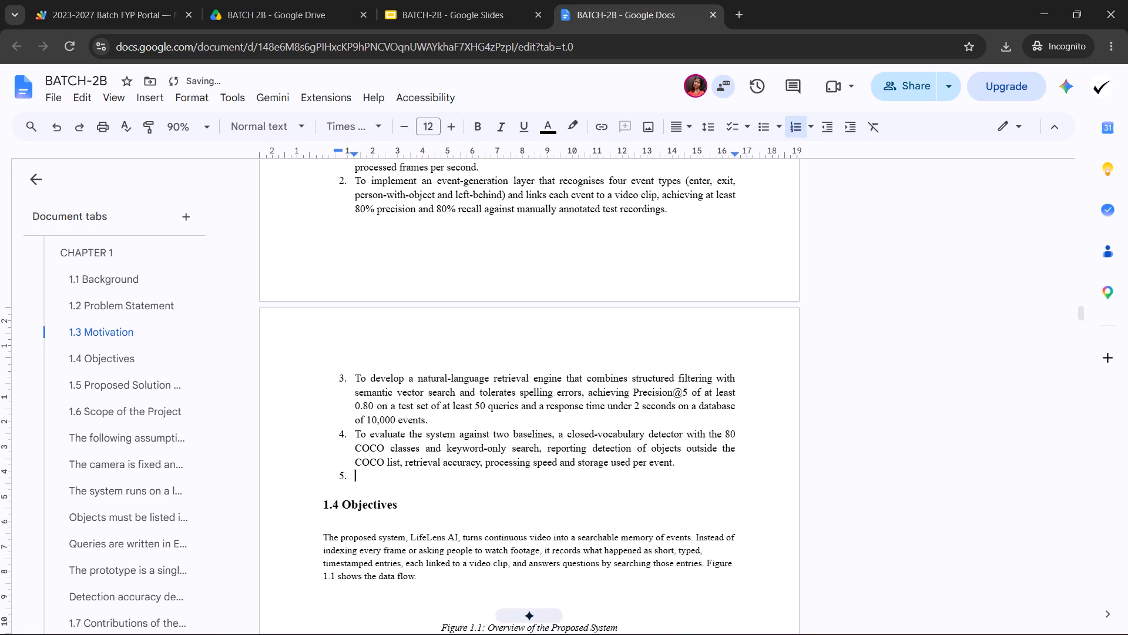
pyautogui.press('BackSpace')
pyautogui.press('BackSpace')
pyautogui.press('BackSpace')
pyautogui.press('Return')
pyautogui.press('BackSpace')
pyautogui.press('BackSpace')
# Switch to README_Thesis_and_PPT_Guide.pdf in Google Drive and check the size, style, alignment and spacing rules for each thesis element.
pyautogui.click(270, 0)
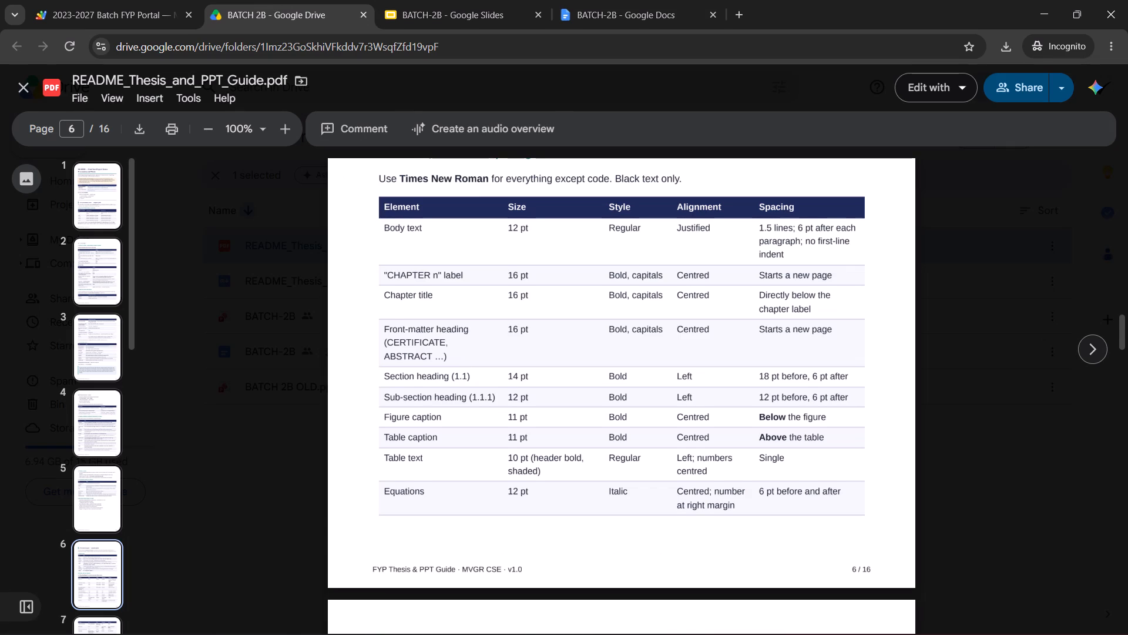
pyautogui.scroll(-1, 637, 360)
pyautogui.click(590, 0)
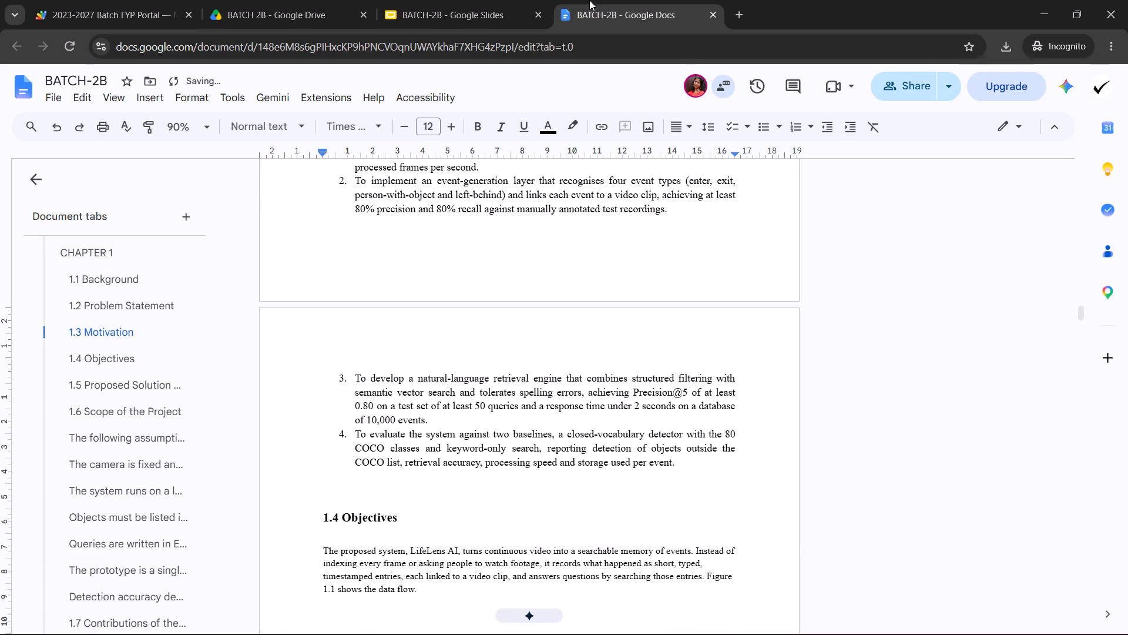
pyautogui.scroll(-5, 450, 375)
pyautogui.scroll(4, 453, 380)
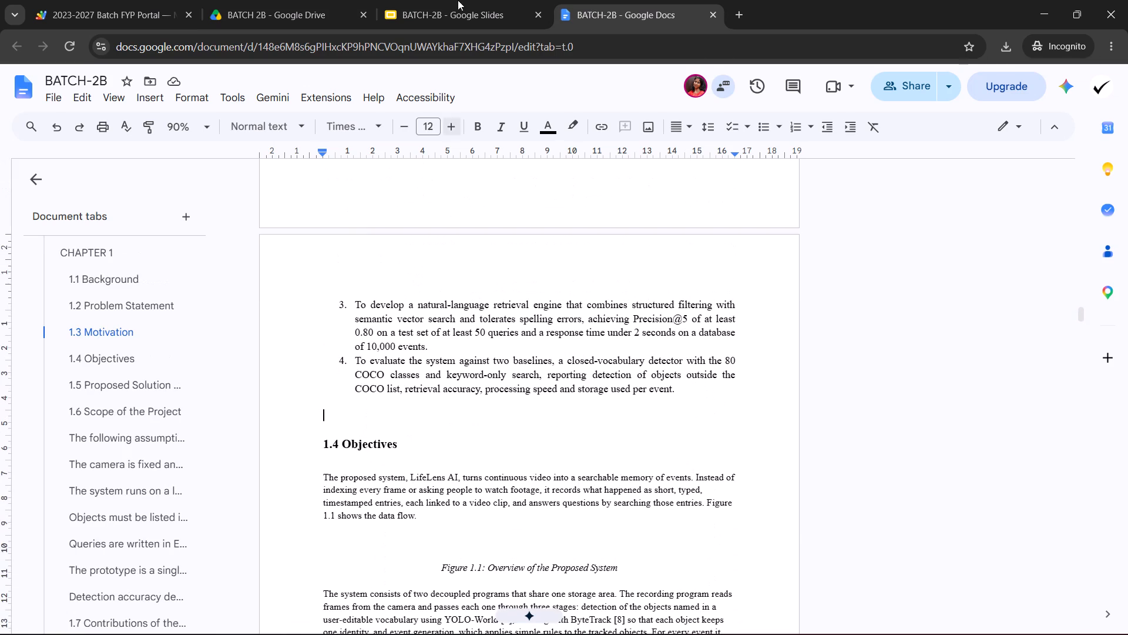
pyautogui.click(448, 0)
pyautogui.click(296, 0)
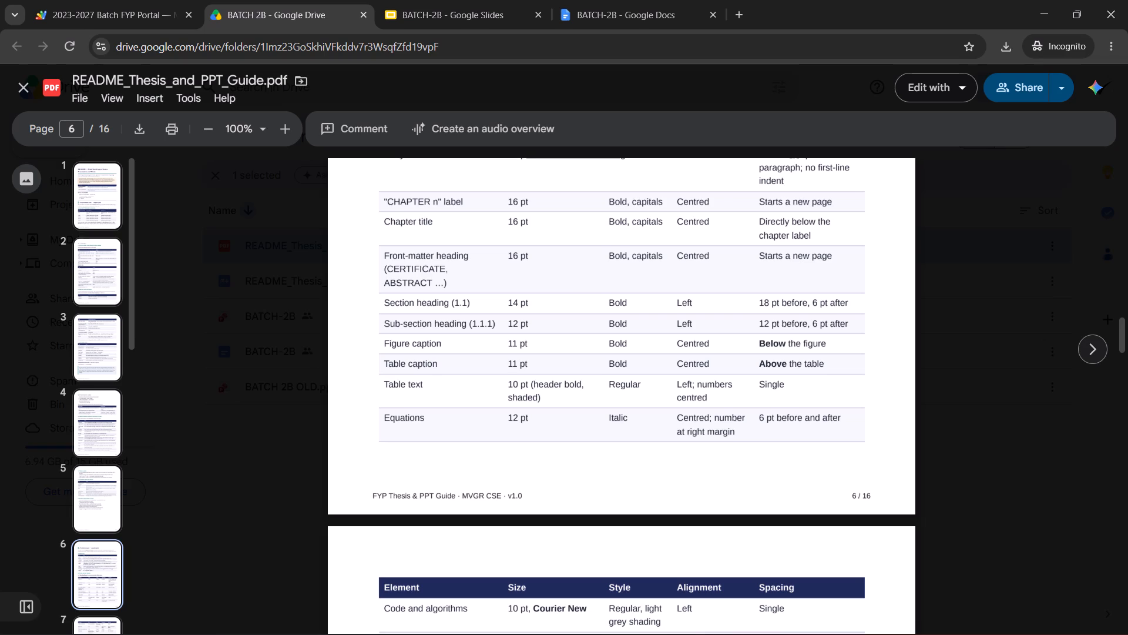
pyautogui.scroll(-2, 592, 332)
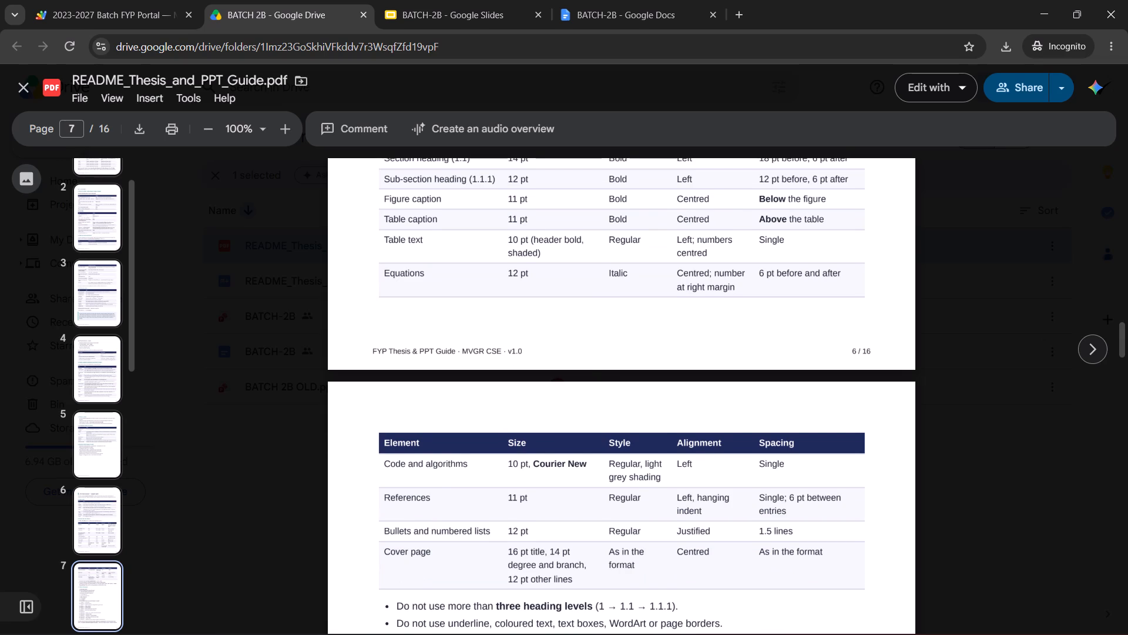
pyautogui.scroll(1, 589, 387)
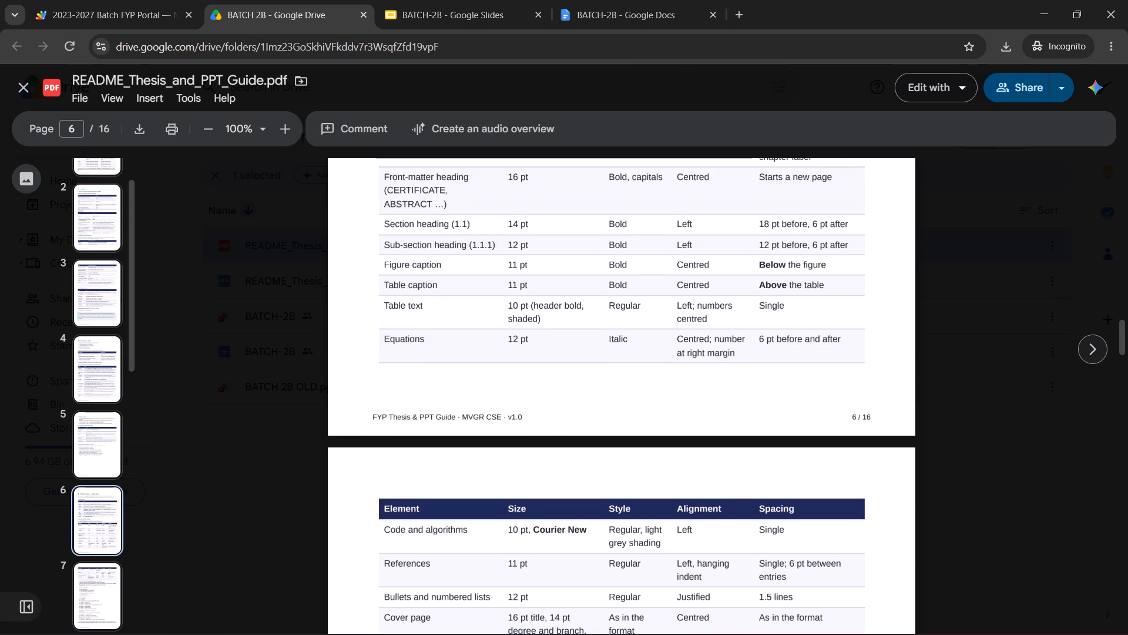
pyautogui.scroll(2, 599, 380)
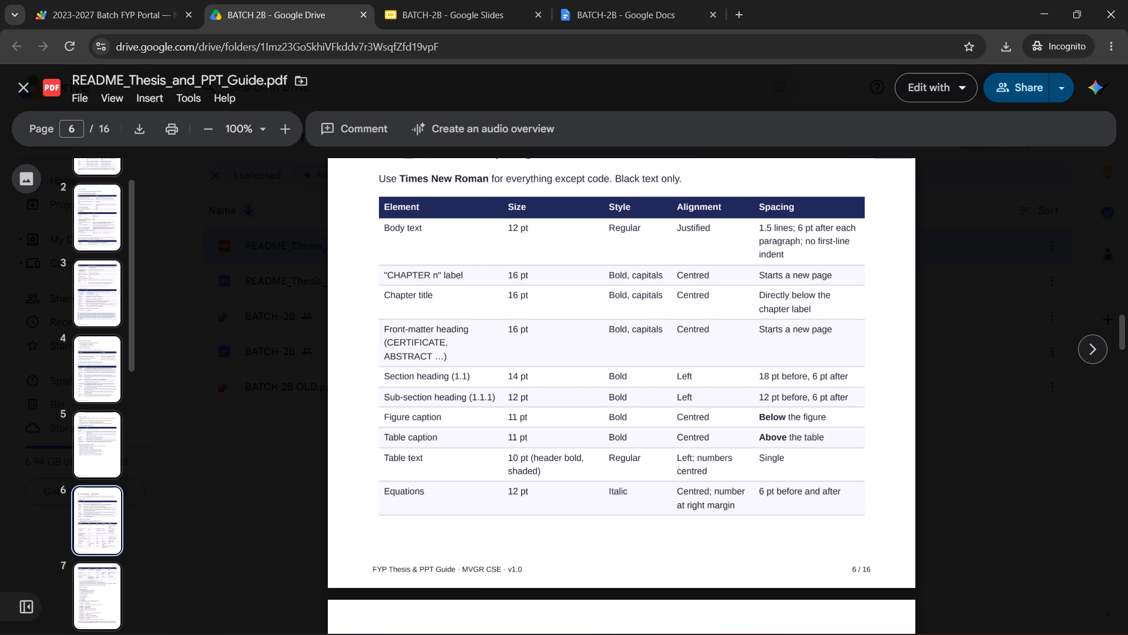
pyautogui.scroll(-2, 589, 372)
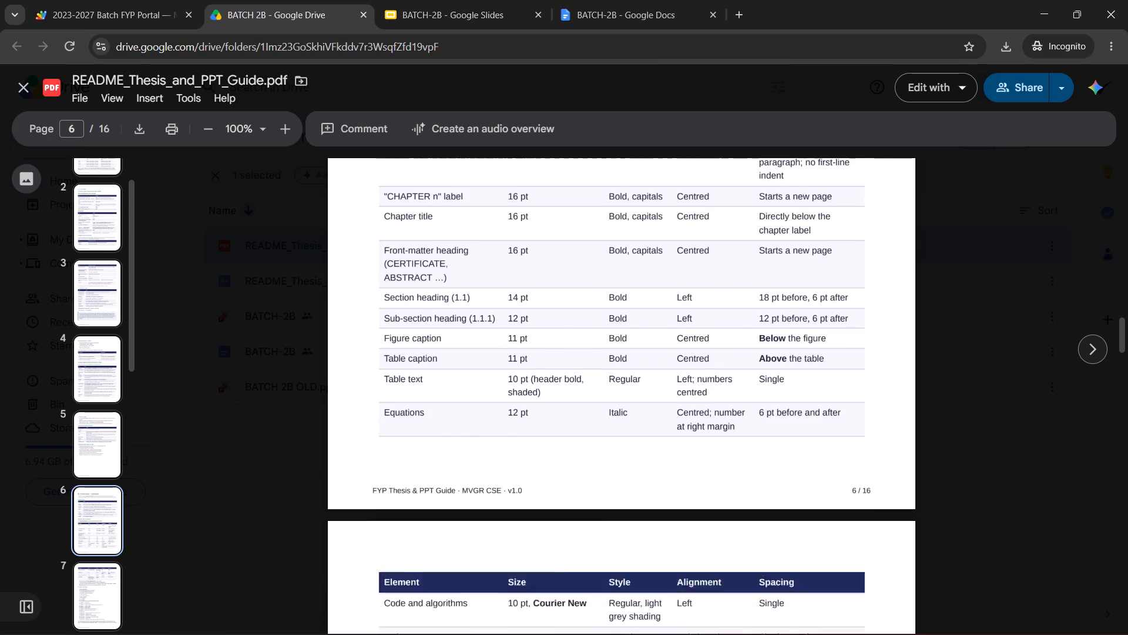
# Read the guide's sections on thesis order and what to keep, fill in or remove, and return to the BATCH-2B report.
pyautogui.scroll(-6, 589, 371)
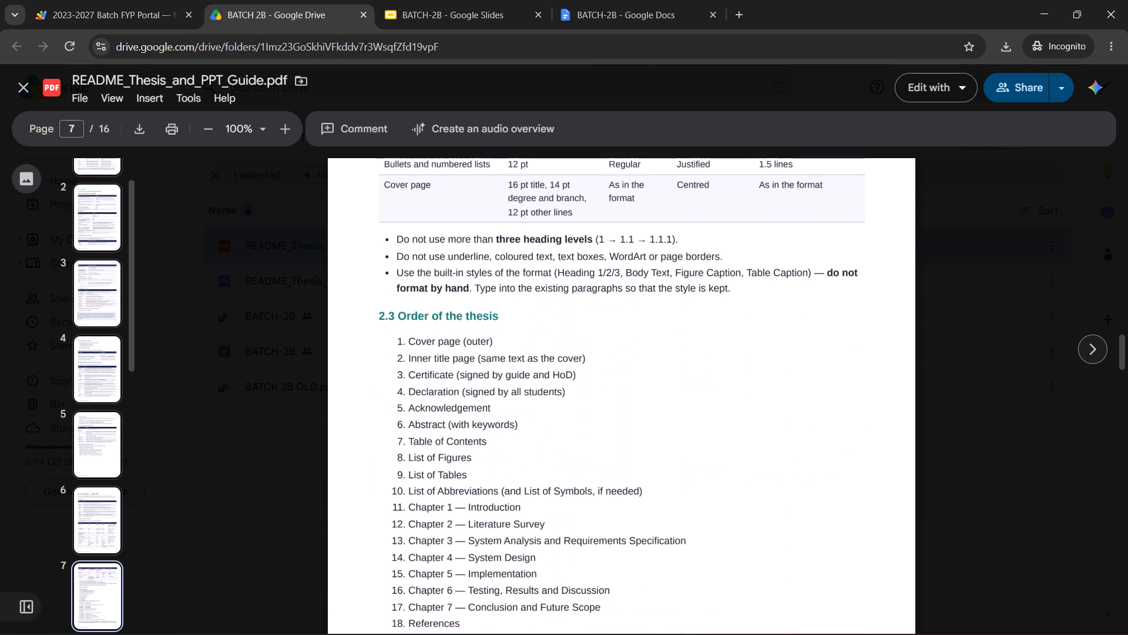
pyautogui.scroll(2, 592, 373)
pyautogui.scroll(-8, 593, 373)
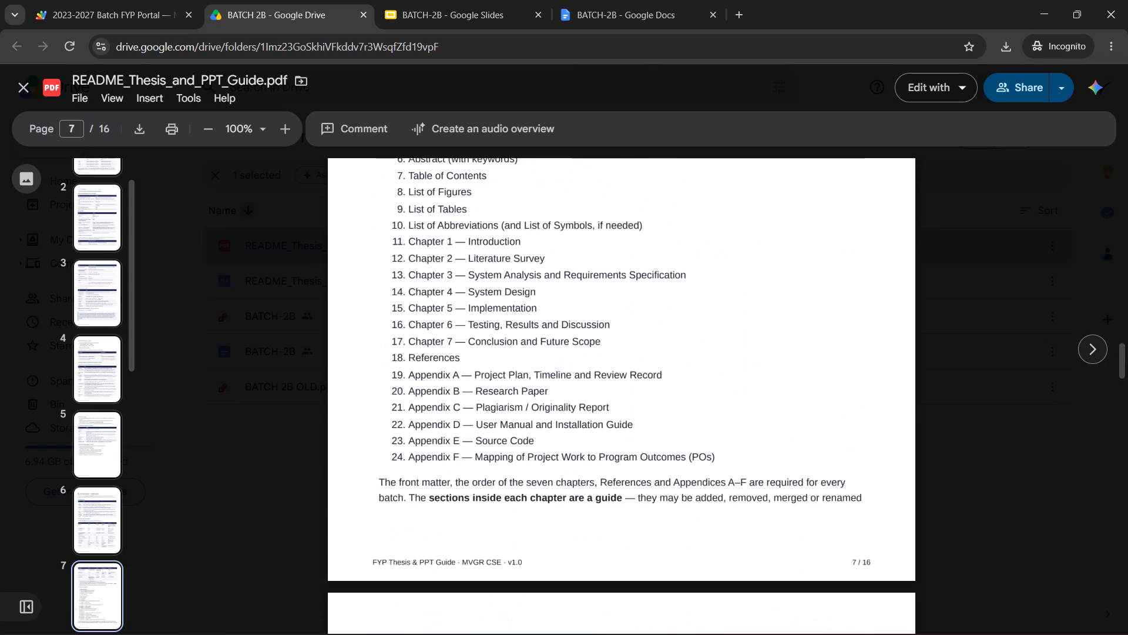
pyautogui.scroll(-3, 593, 372)
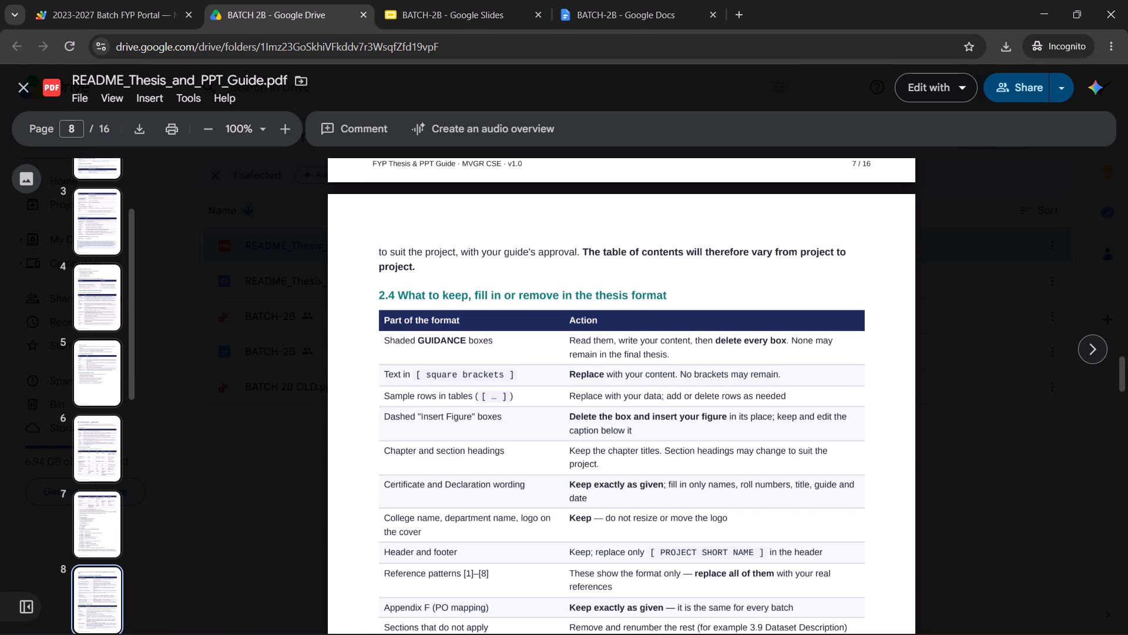
pyautogui.scroll(-2, 556, 442)
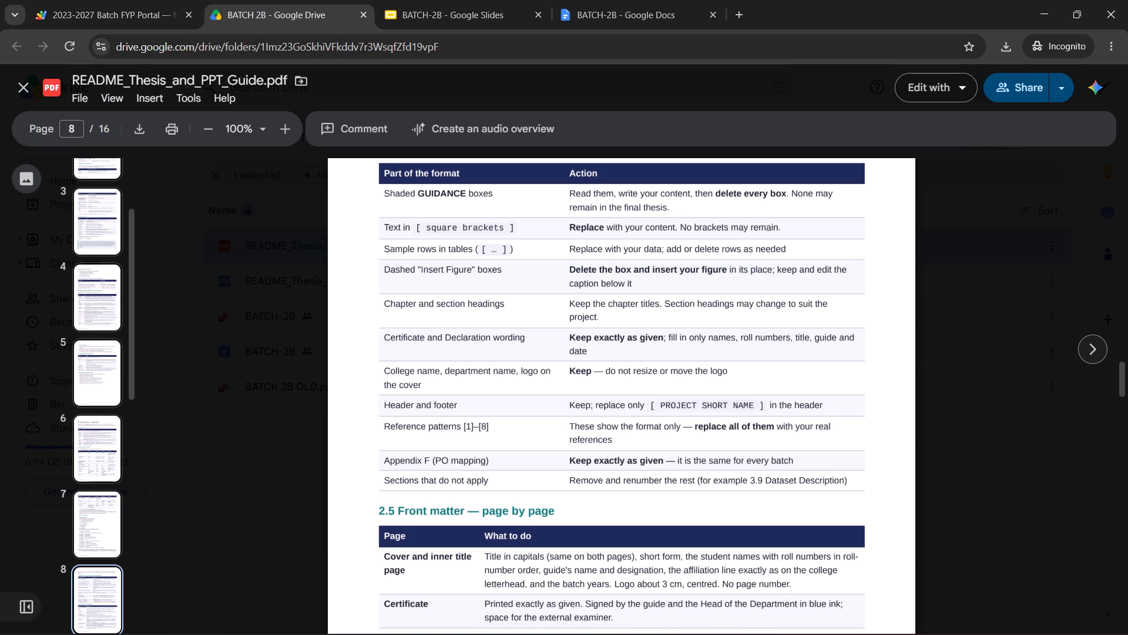
pyautogui.click(583, 0)
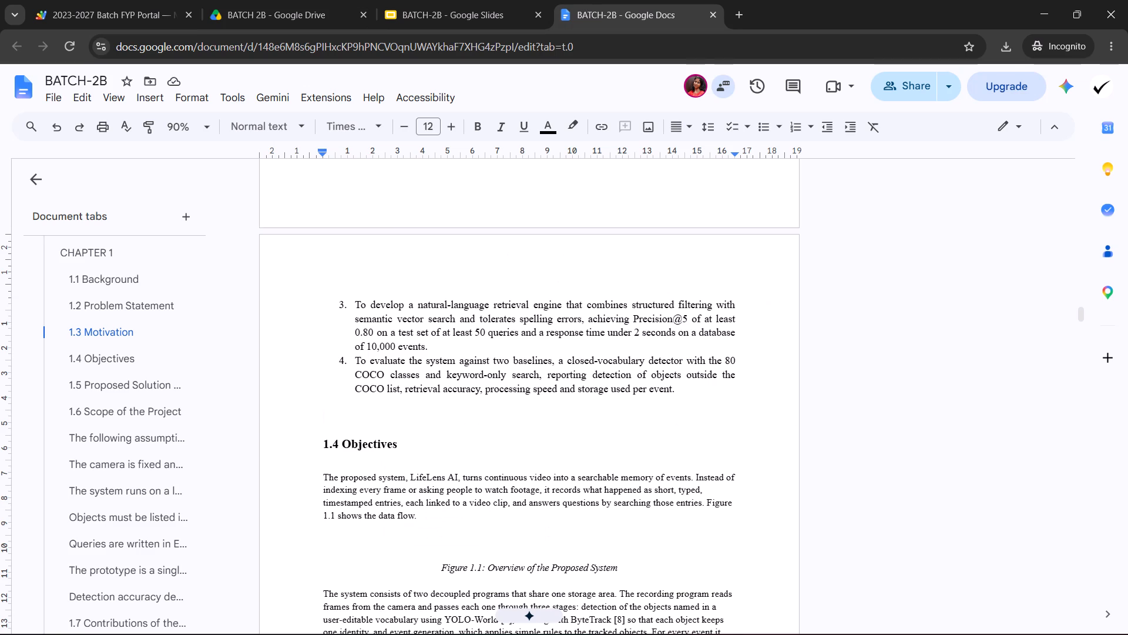
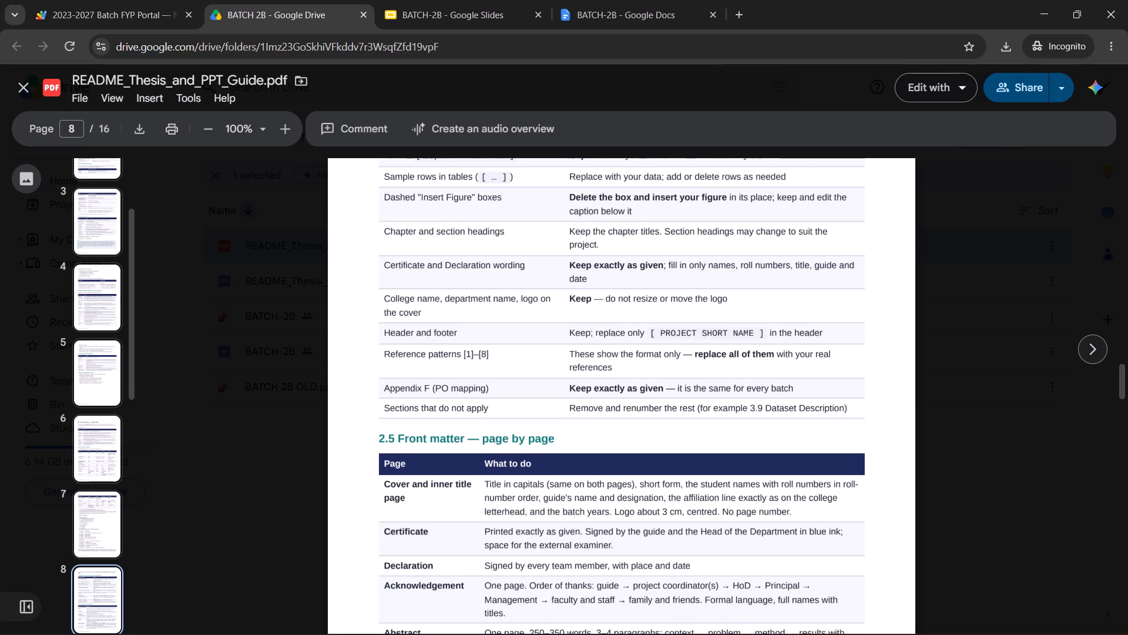
# Read the thesis guide's sections 2.5 and 2.6 on front matter pages and what each chapter should contain.
pyautogui.scroll(-2, 847, 363)
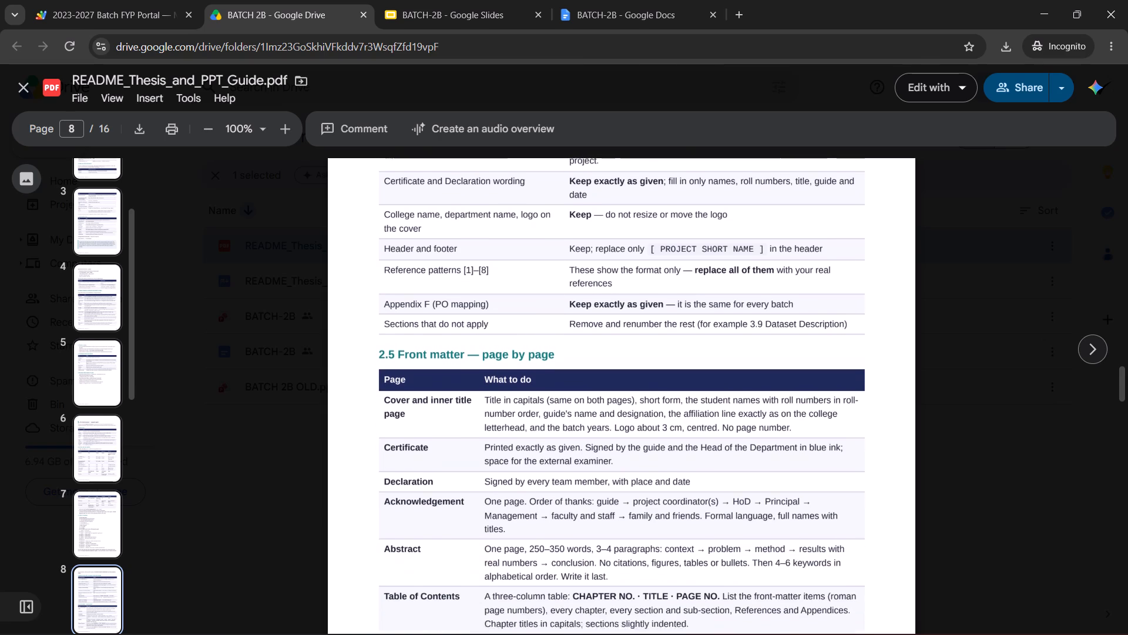
pyautogui.scroll(-7, 847, 365)
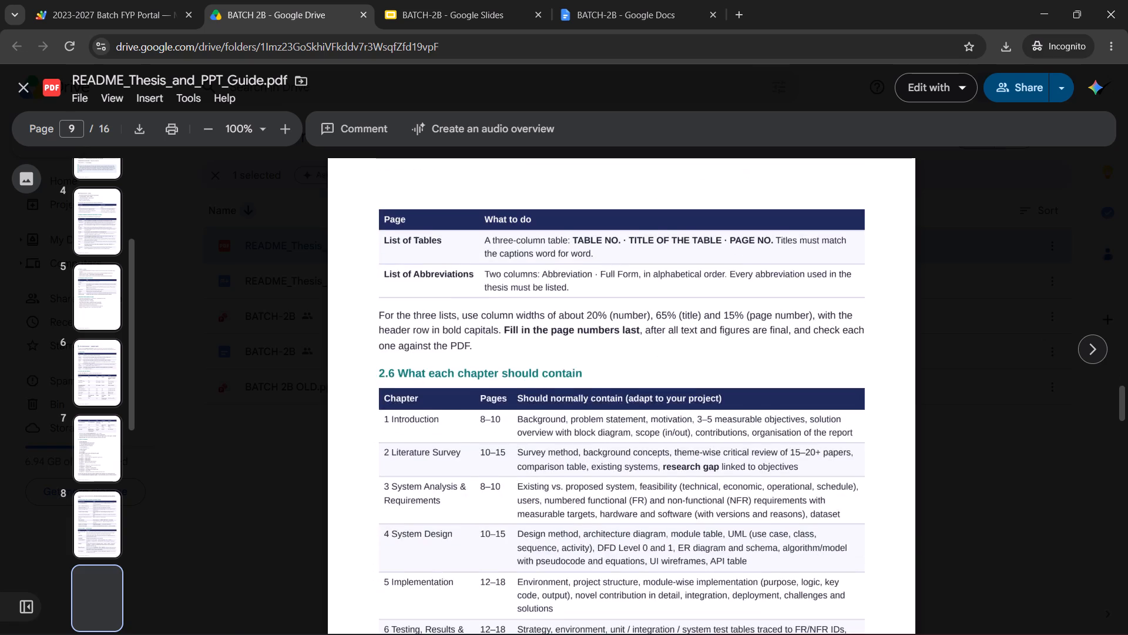
pyautogui.scroll(6, 837, 366)
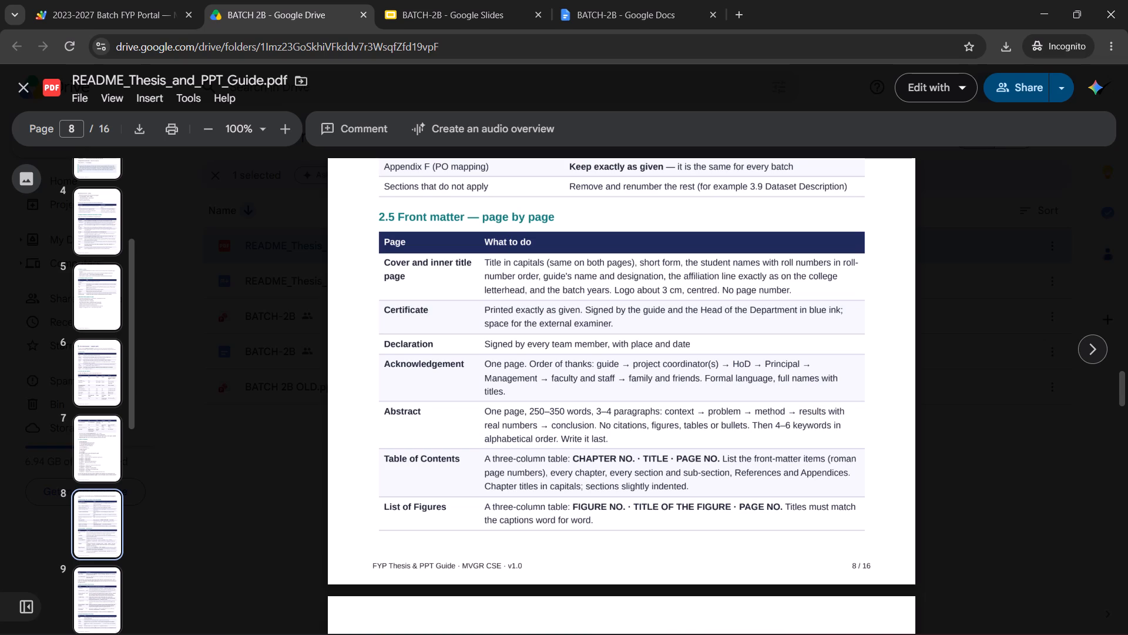
pyautogui.scroll(-1, 794, 408)
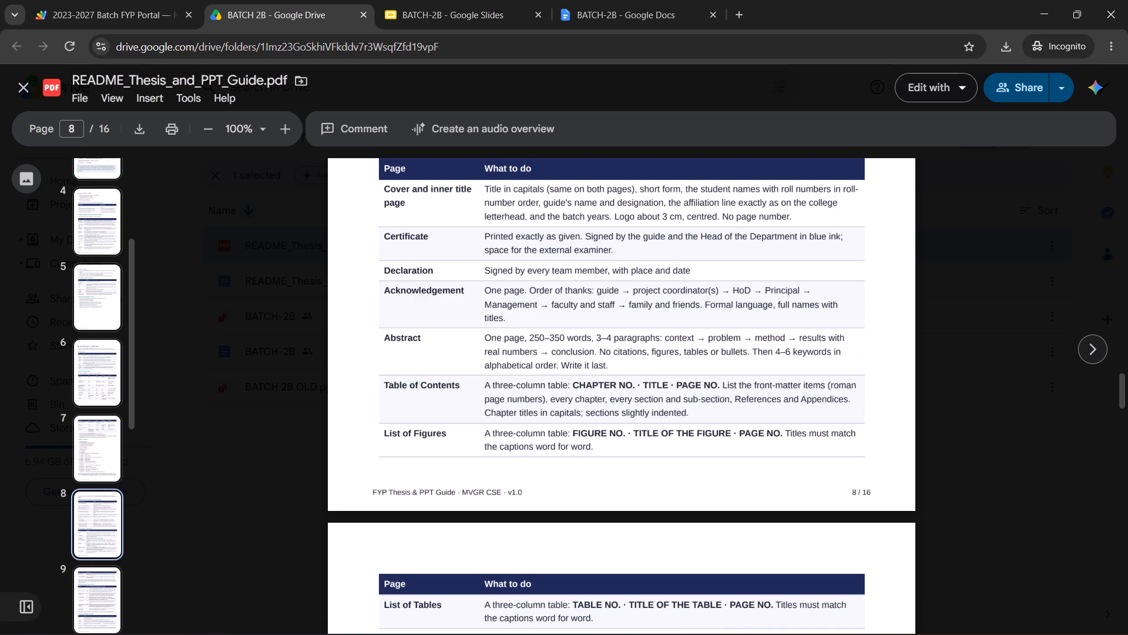
pyautogui.scroll(-3, 780, 408)
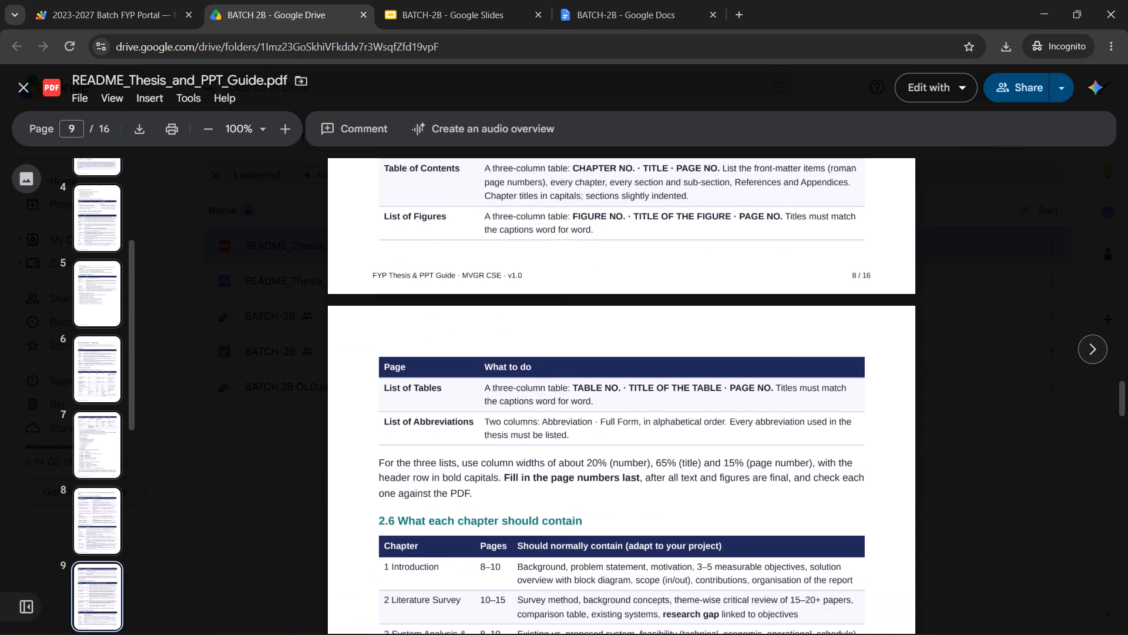
pyautogui.scroll(-3, 743, 469)
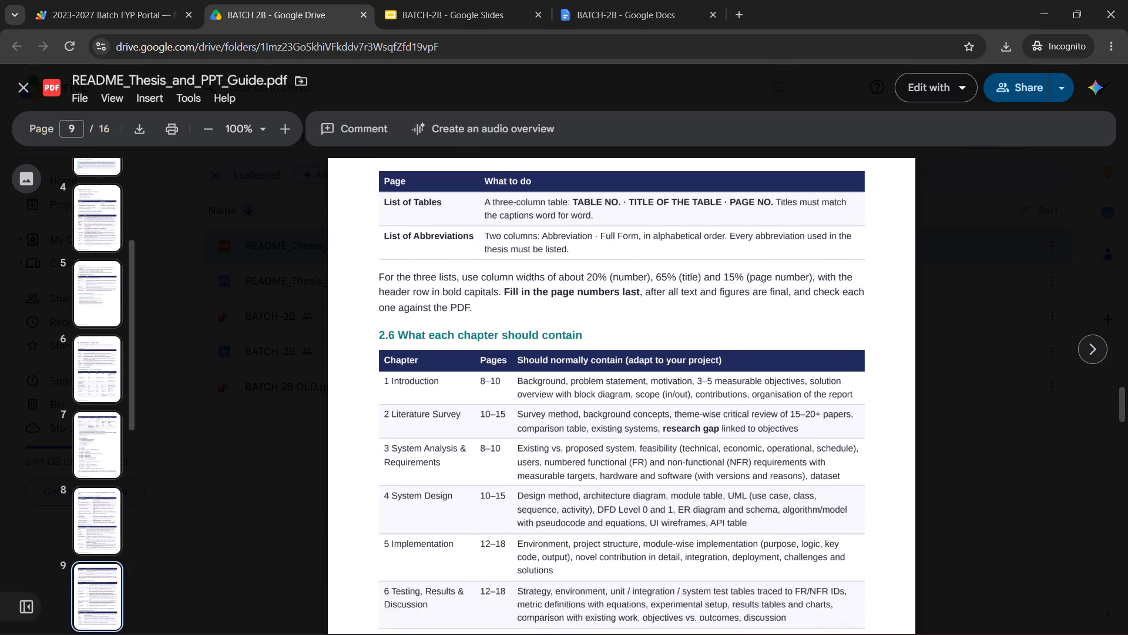
pyautogui.scroll(1, 744, 456)
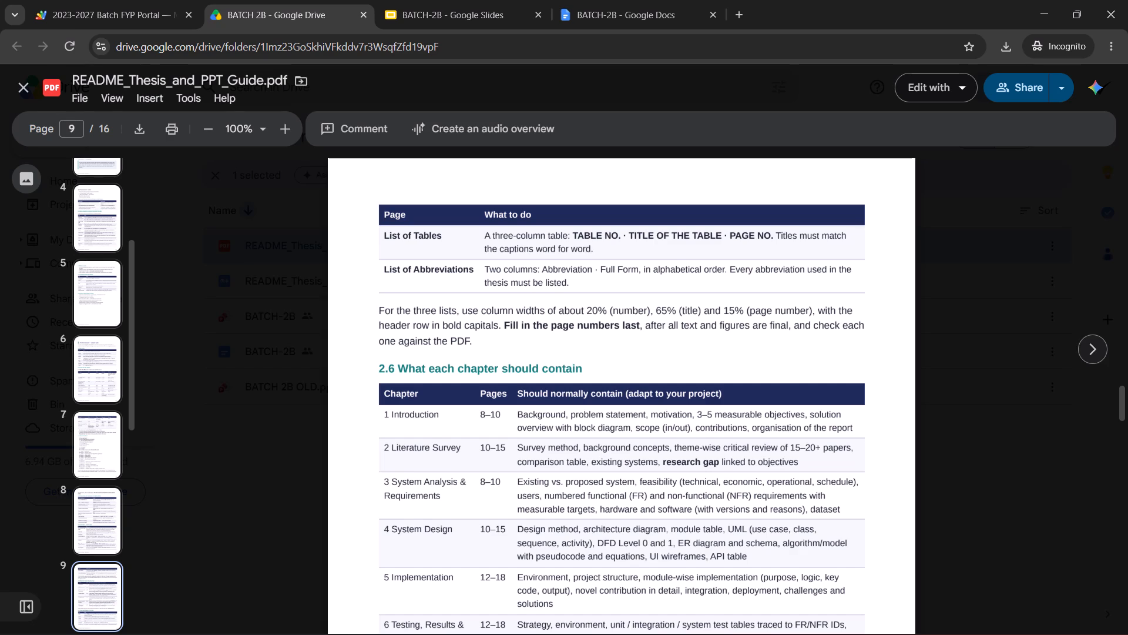
pyautogui.scroll(-3, 686, 375)
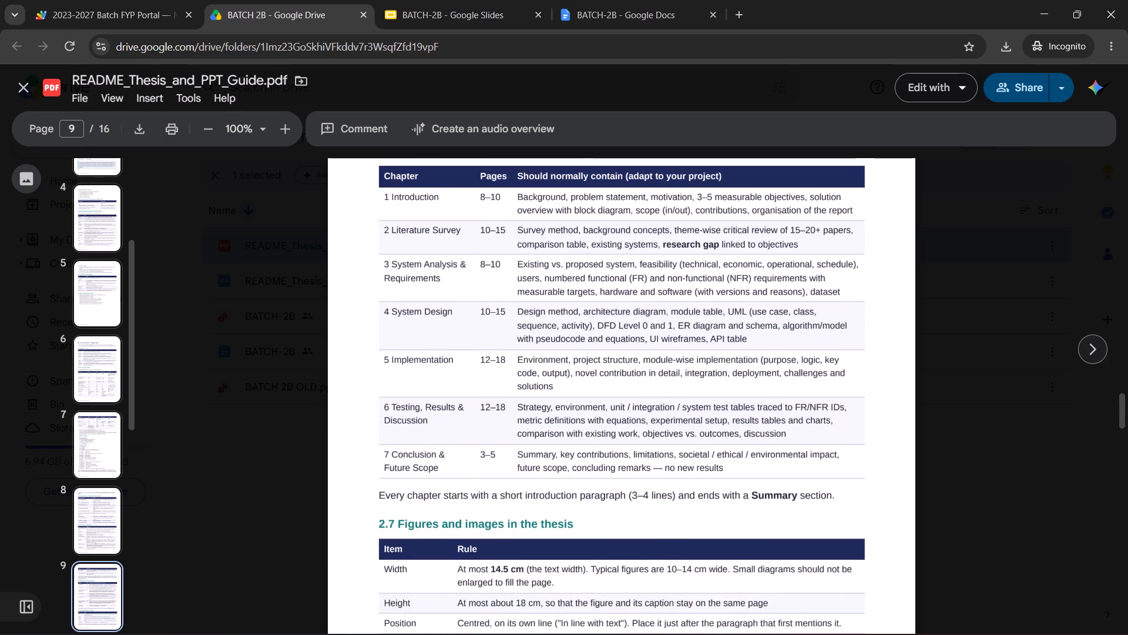
# Read the guide's section 2.7 rules for thesis figures and images, covering size, position, captions, numbering, resolution, source and screenshots.
pyautogui.scroll(-3, 684, 377)
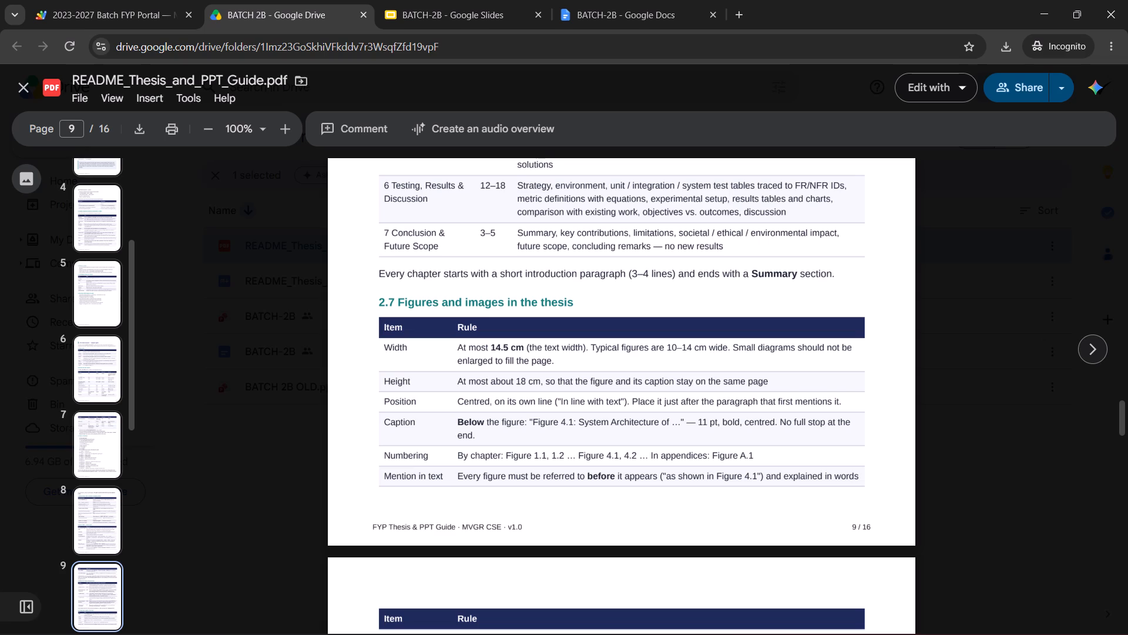
pyautogui.scroll(-1, 804, 359)
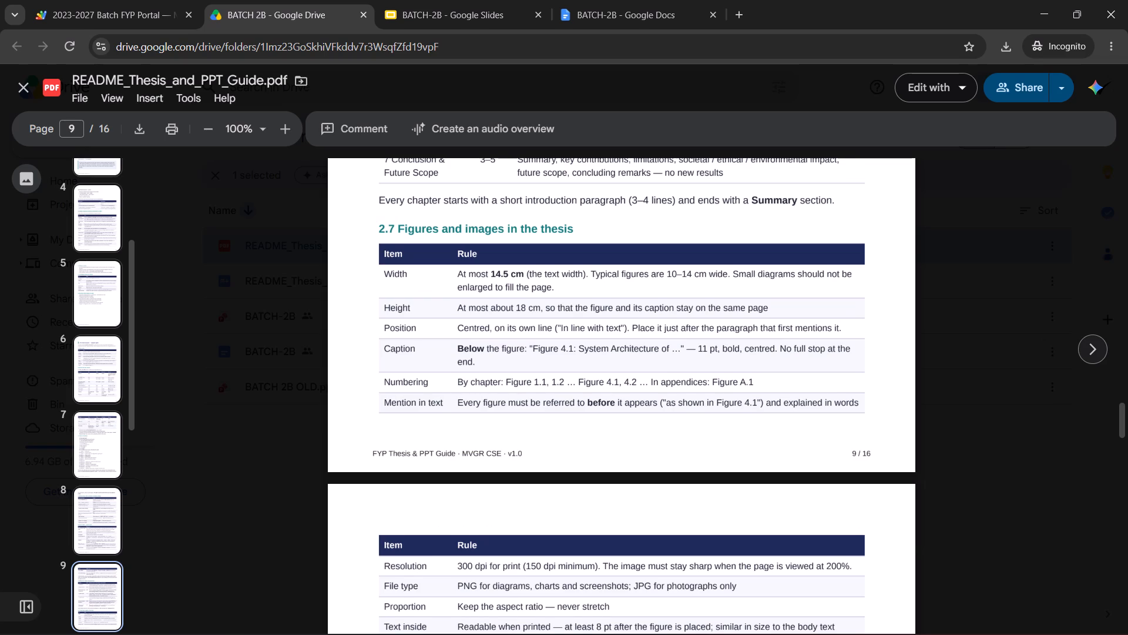
pyautogui.scroll(-2, 699, 303)
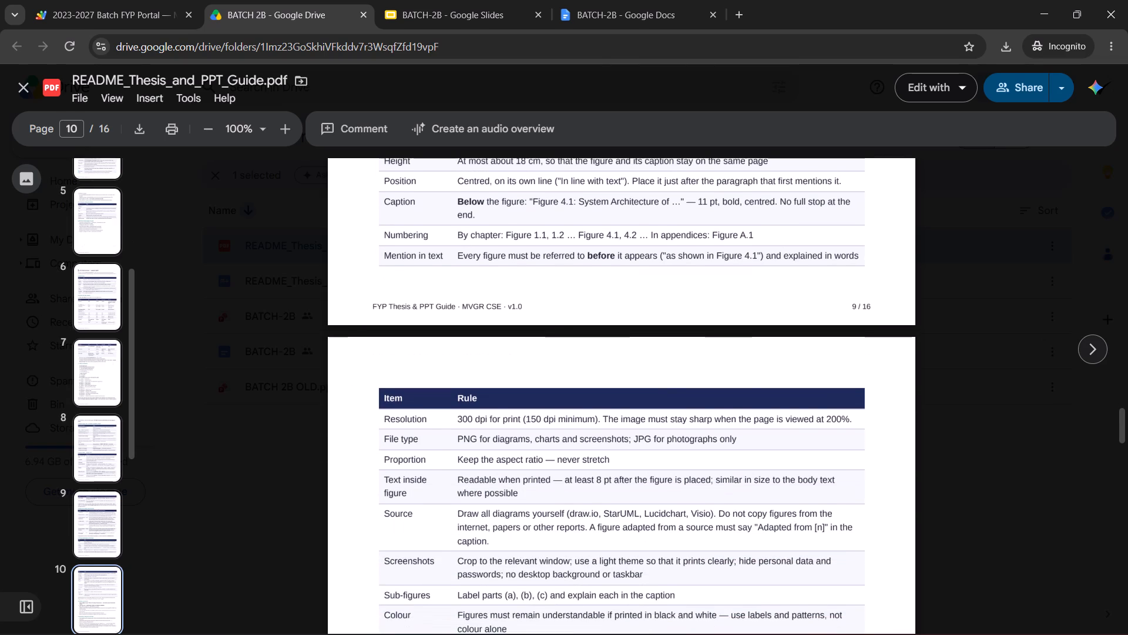
pyautogui.scroll(-1, 681, 312)
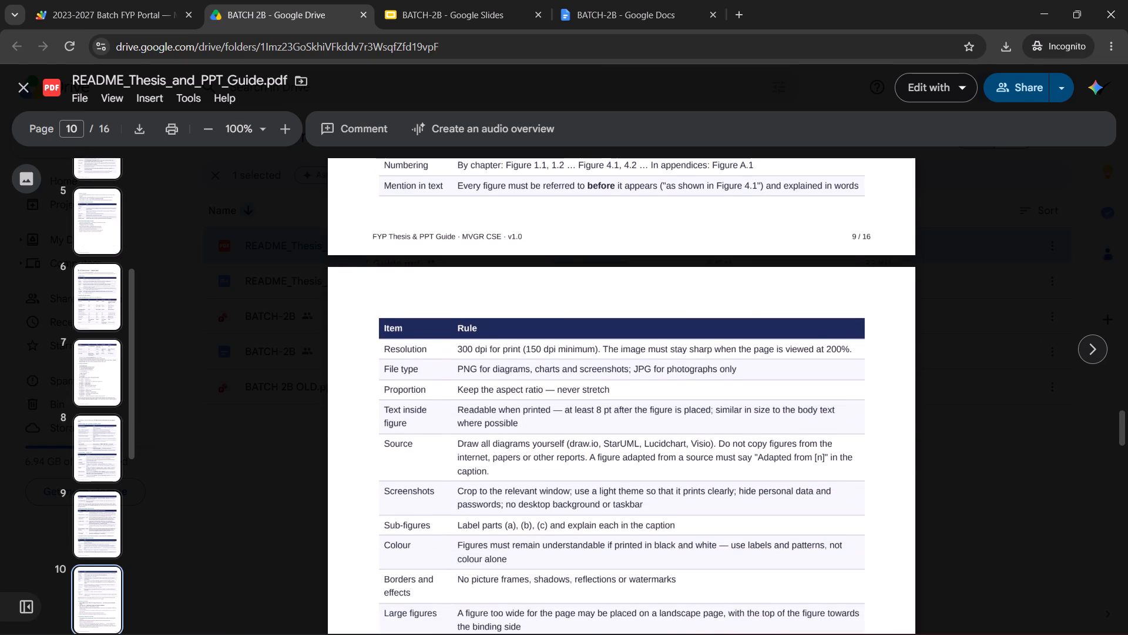
pyautogui.scroll(-1, 795, 324)
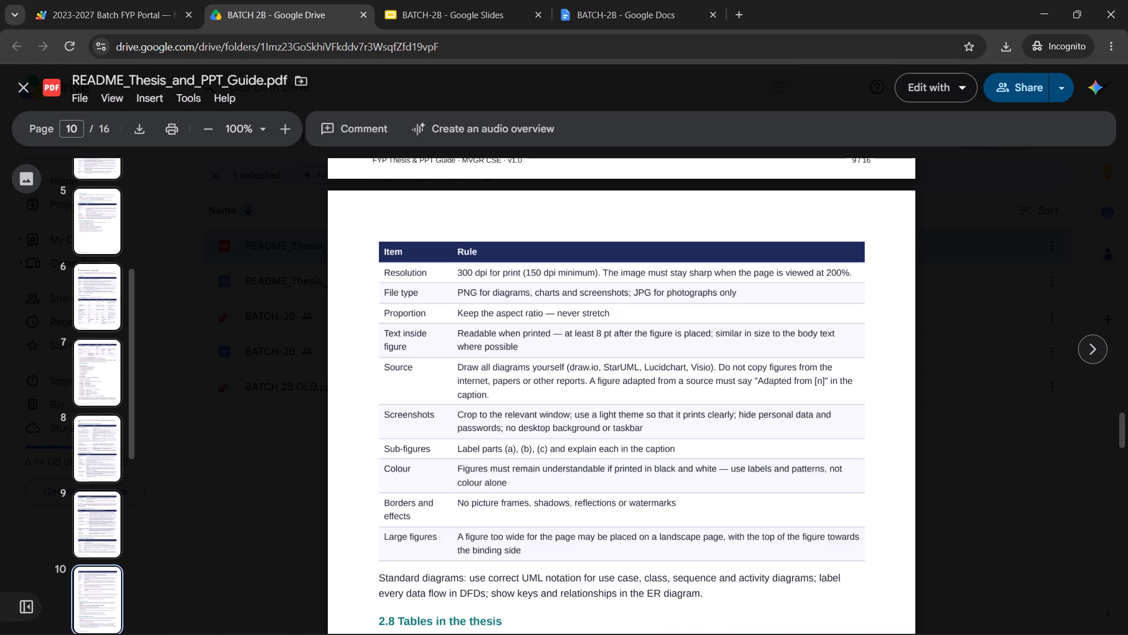
pyautogui.scroll(-1, 894, 407)
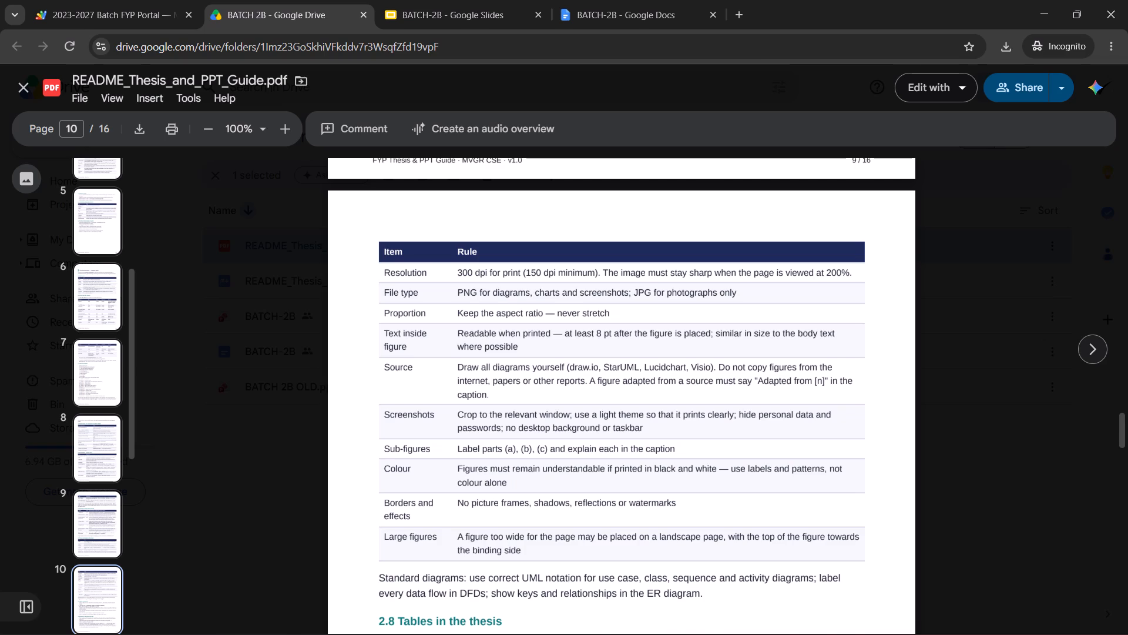
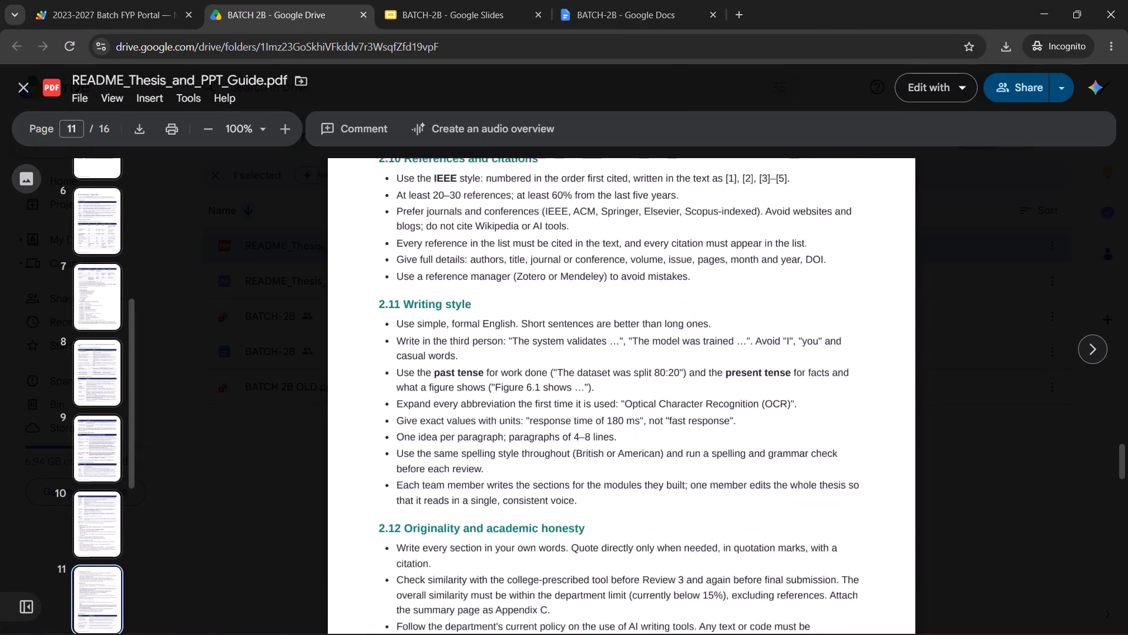
# Read the thesis guide's sections 2.13 and 2.14 on appendix contents, the Appendix F mapping, and printing and binding.
pyautogui.scroll(-2, 790, 245)
pyautogui.scroll(-3, 690, 345)
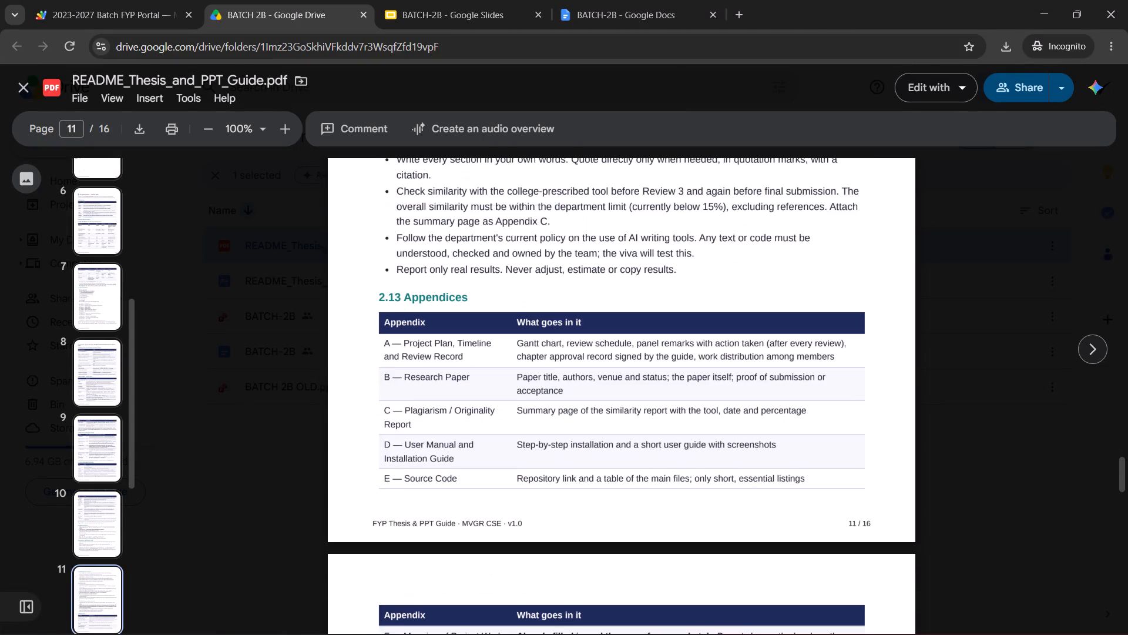
pyautogui.scroll(-5, 715, 369)
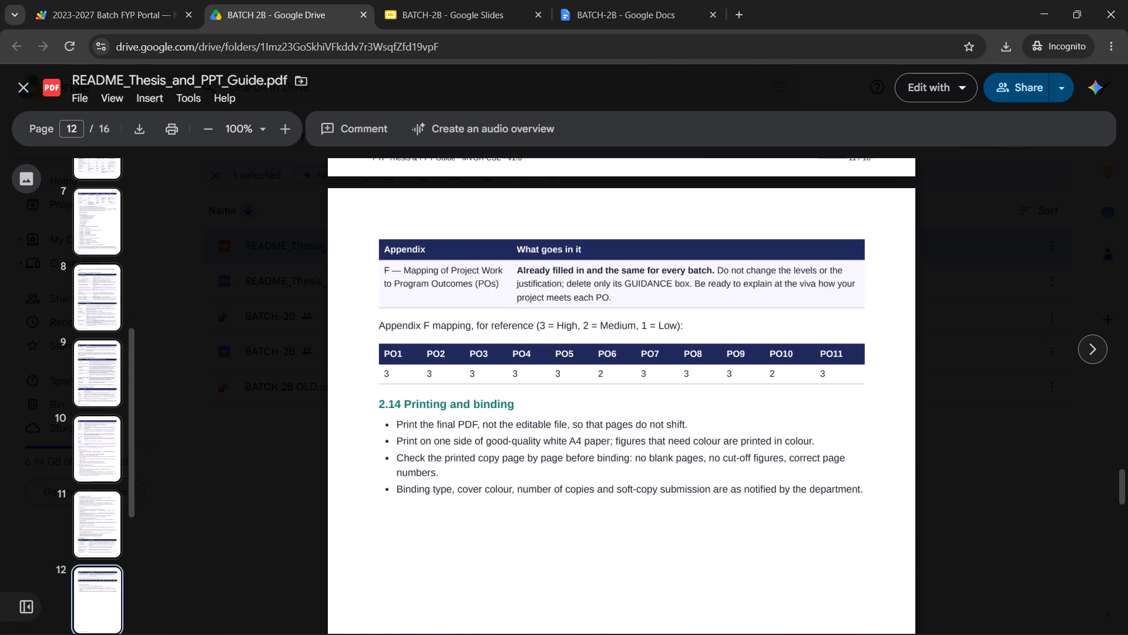
pyautogui.scroll(-3, 724, 388)
pyautogui.scroll(5, 724, 388)
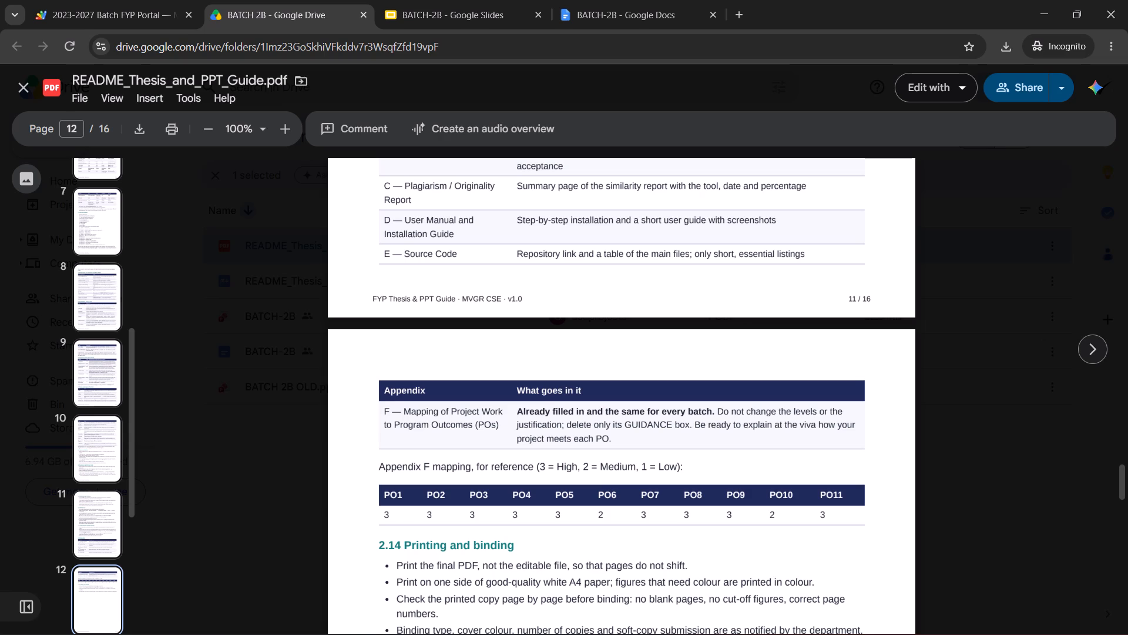
pyautogui.scroll(1, 763, 251)
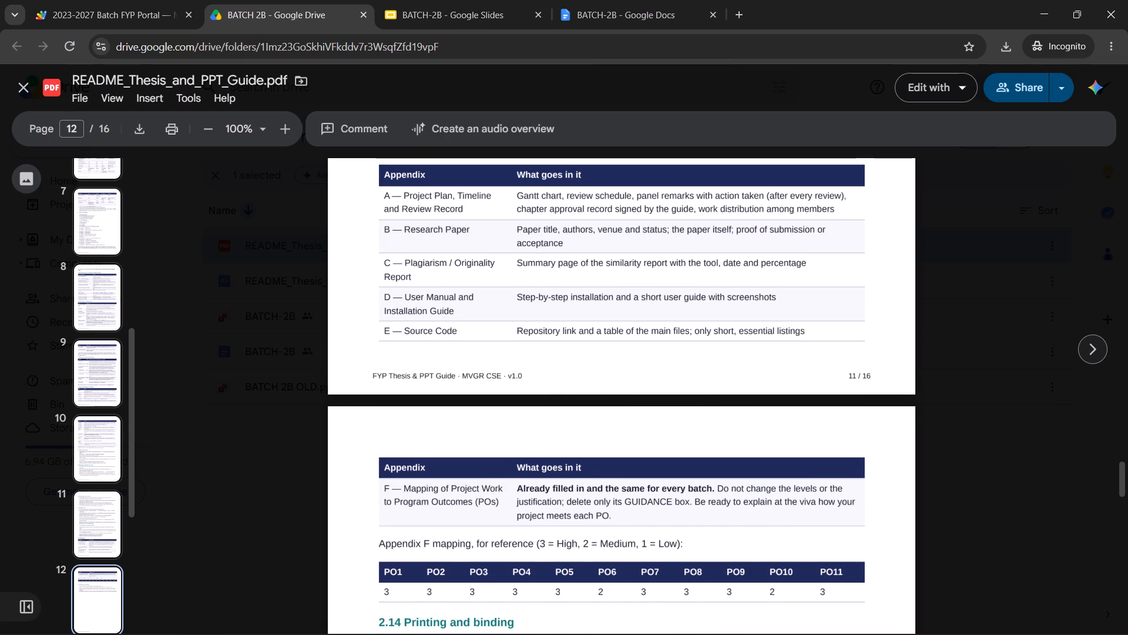
pyautogui.scroll(1, 652, 362)
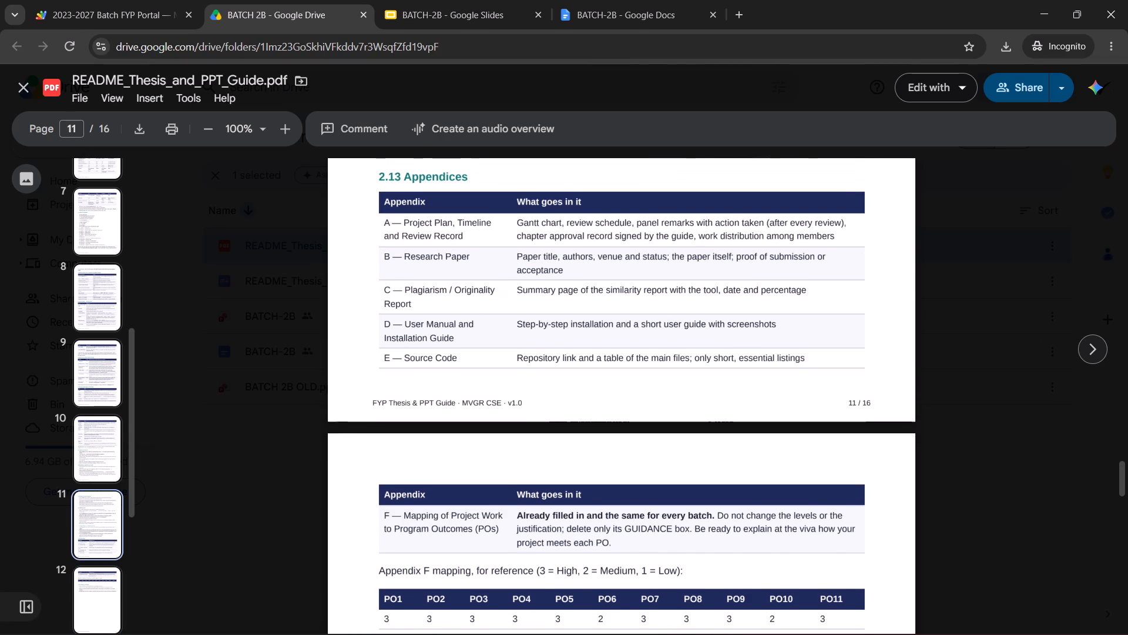
# Read the guide's sections 2.10 to 2.12 on references and citations, writing style, and originality and academic honesty.
pyautogui.scroll(3, 640, 366)
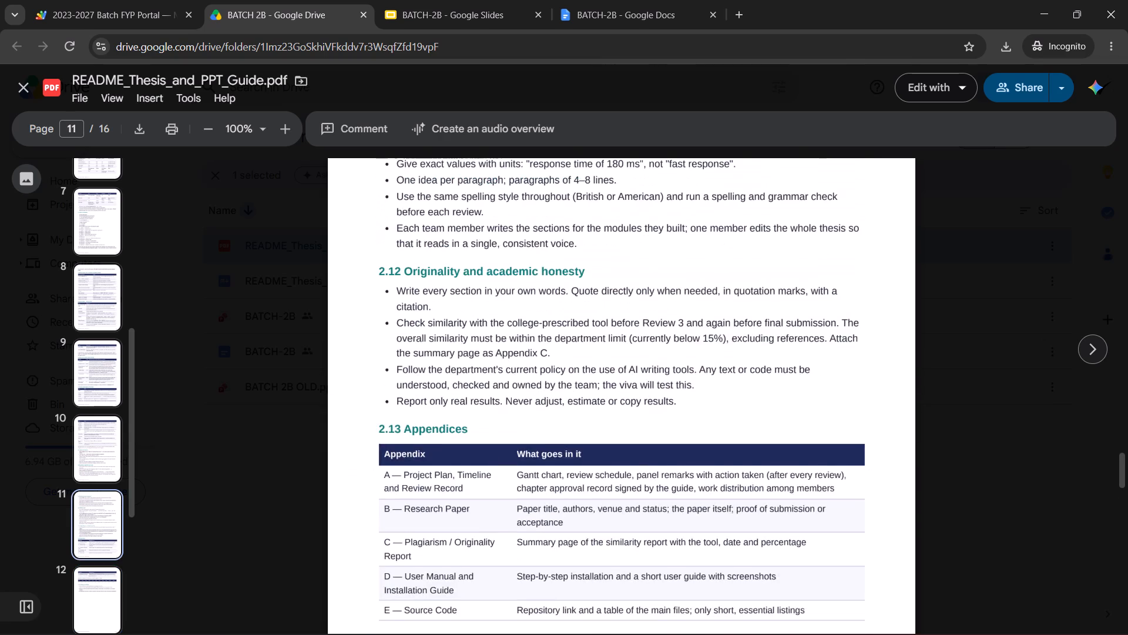
pyautogui.scroll(3, 639, 366)
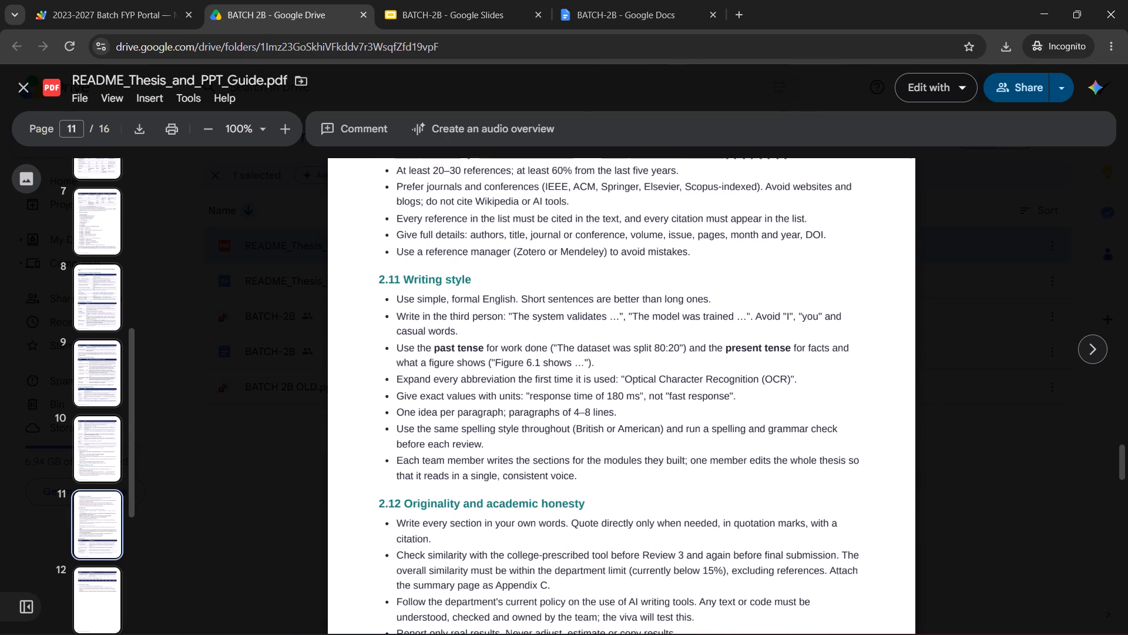
pyautogui.scroll(3, 623, 386)
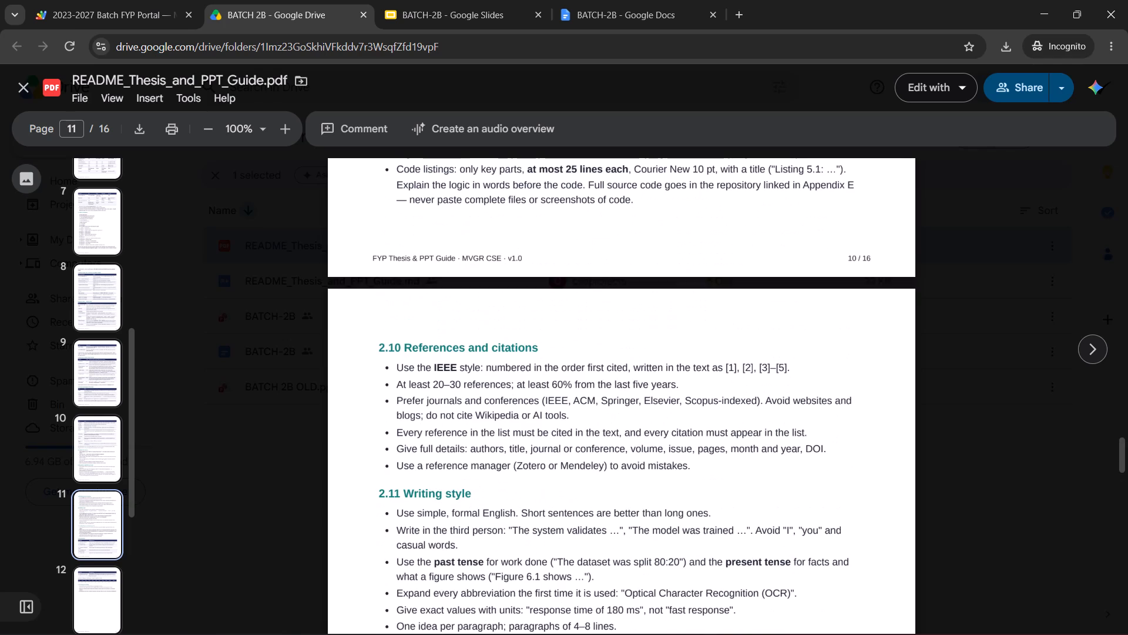
pyautogui.scroll(-1, 625, 386)
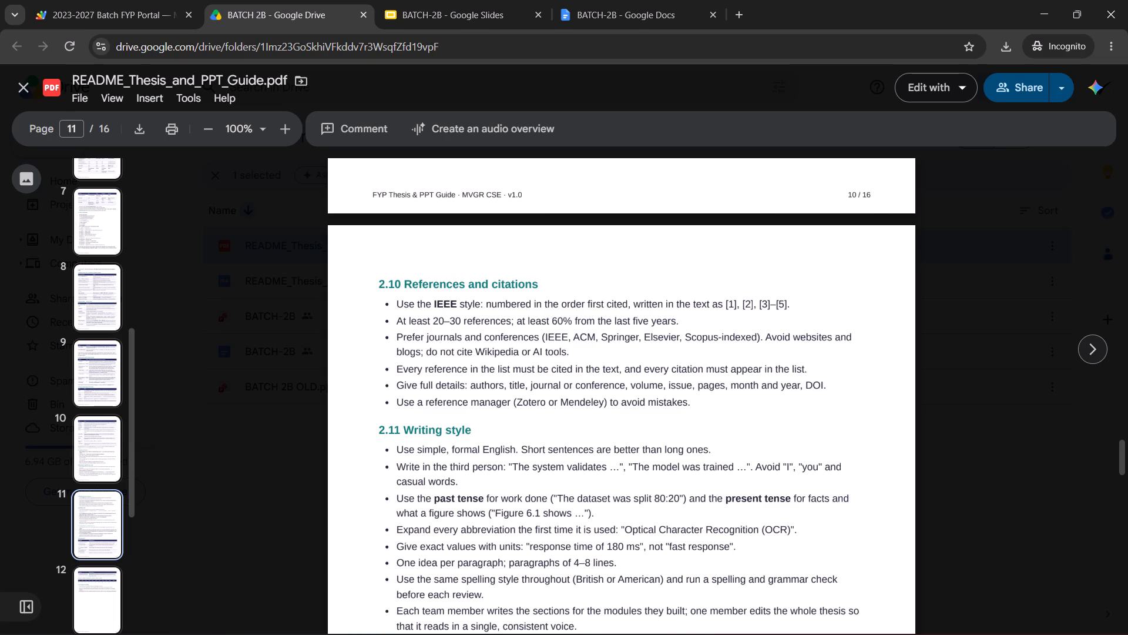
pyautogui.scroll(-1, 733, 426)
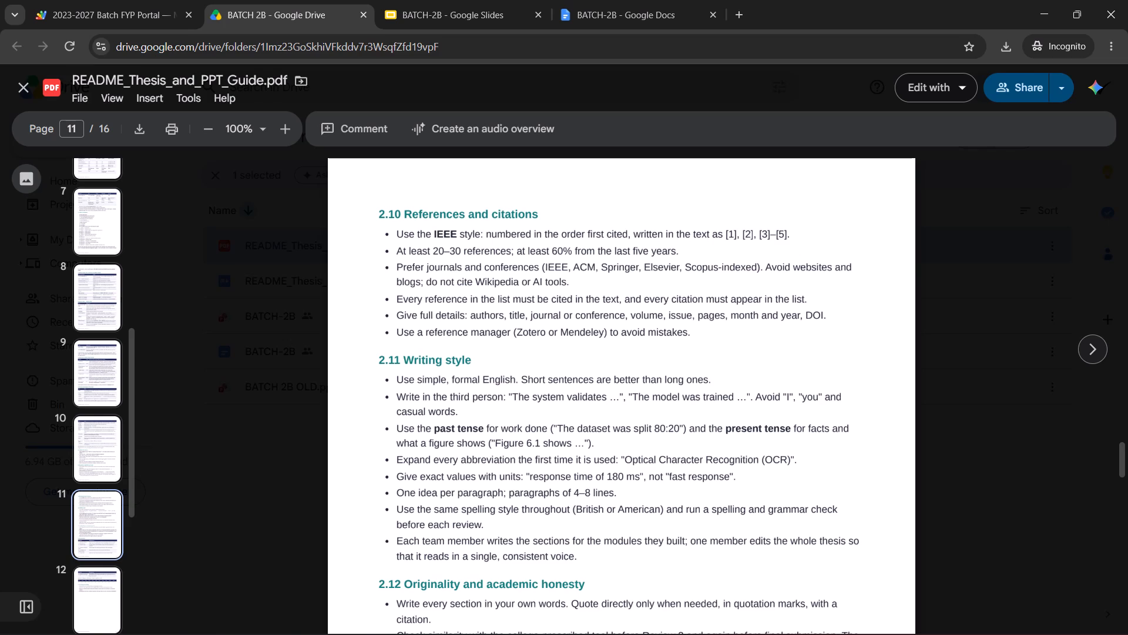
pyautogui.scroll(-3, 533, 262)
pyautogui.scroll(-2, 666, 327)
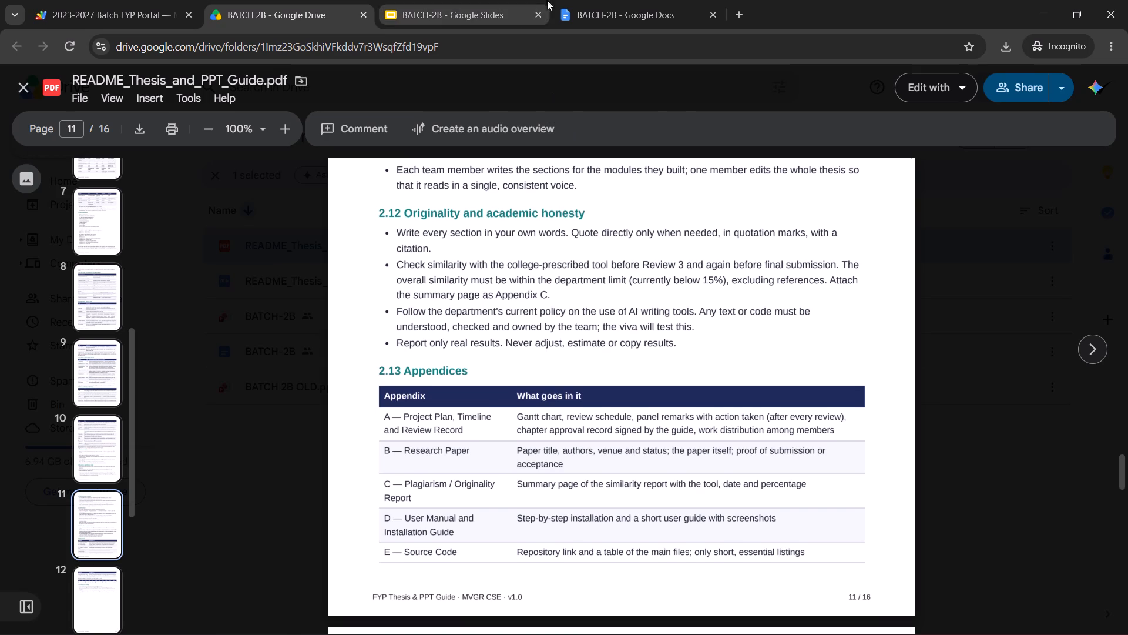
# Go back to the guide's text formatting table on page 6 and check the size, style, alignment and spacing rules for each element.
pyautogui.scroll(16, 632, 397)
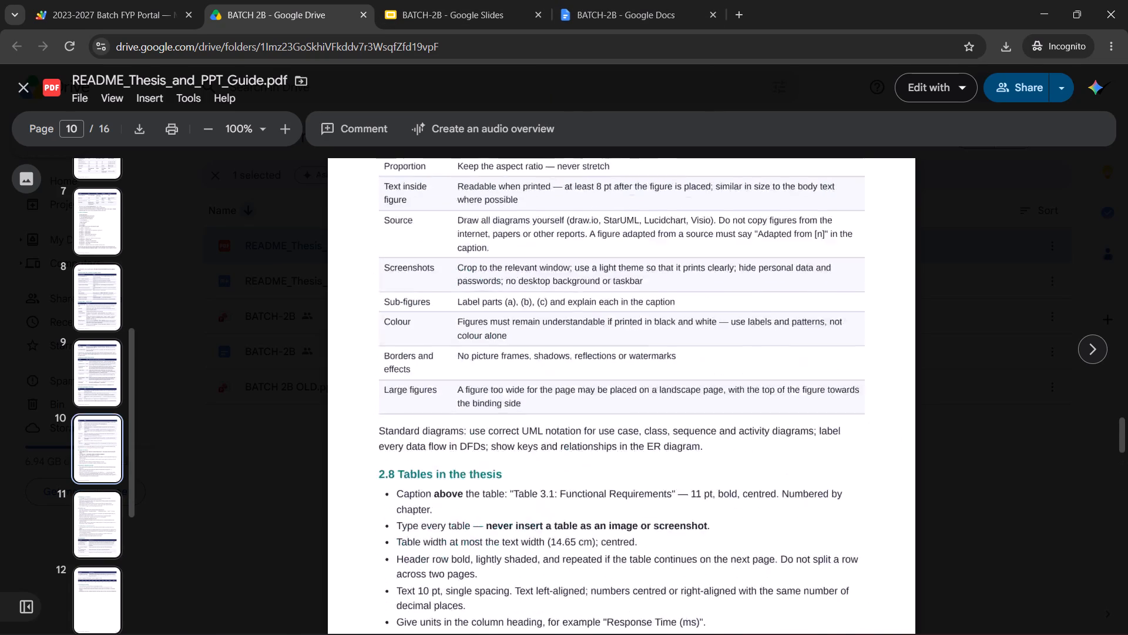
pyautogui.scroll(6, 639, 417)
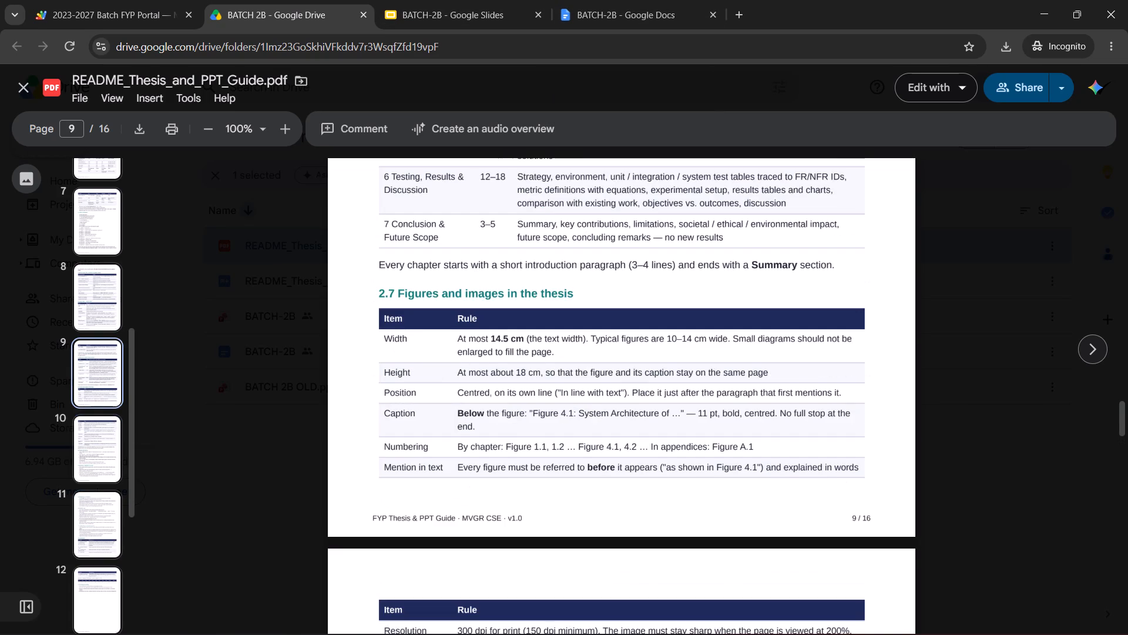
pyautogui.scroll(6, 640, 412)
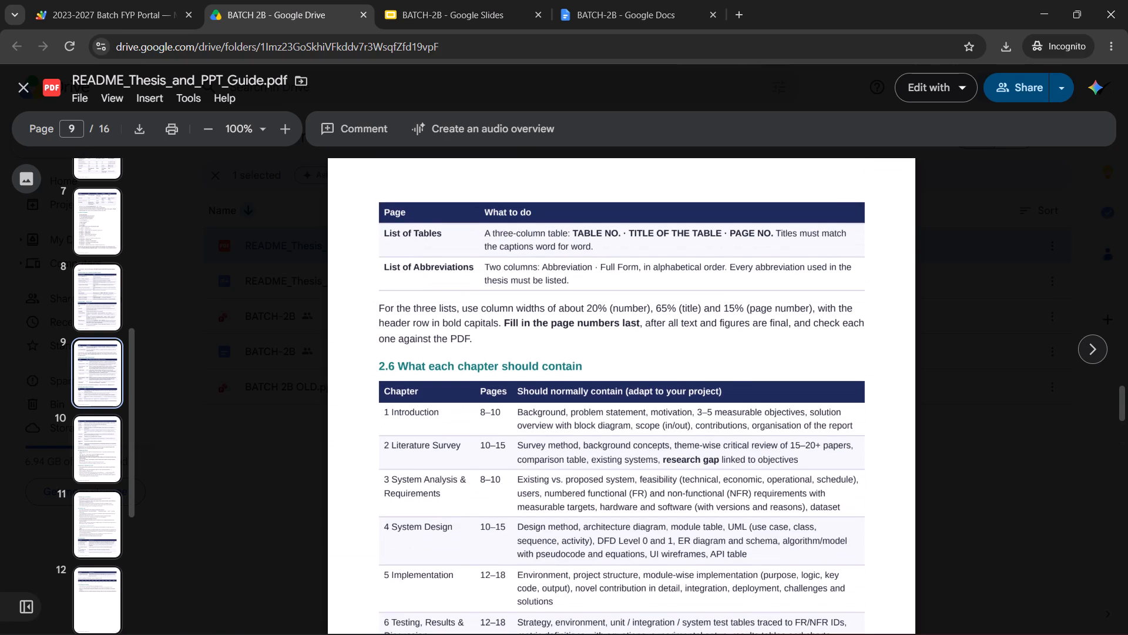
pyautogui.scroll(5, 640, 410)
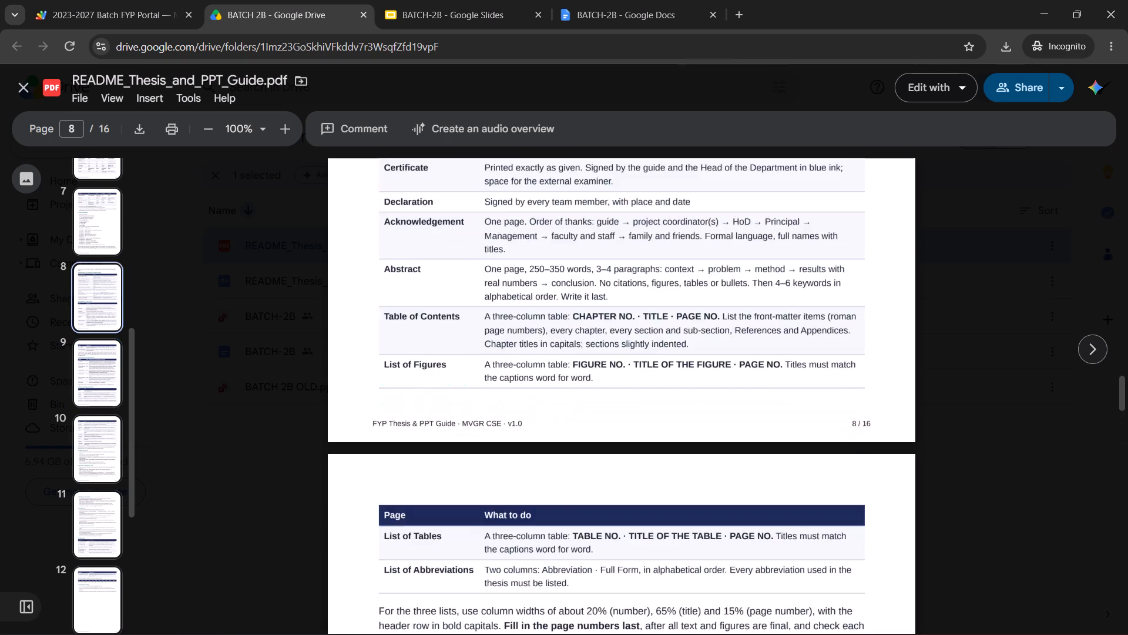
pyautogui.scroll(10, 642, 410)
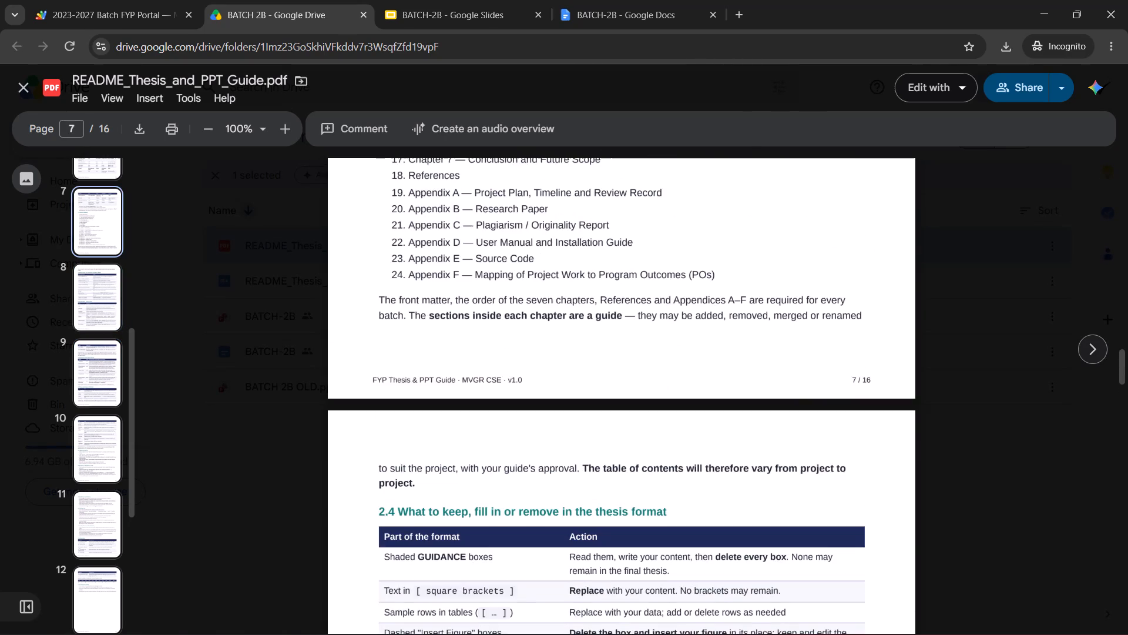
pyautogui.scroll(12, 570, 455)
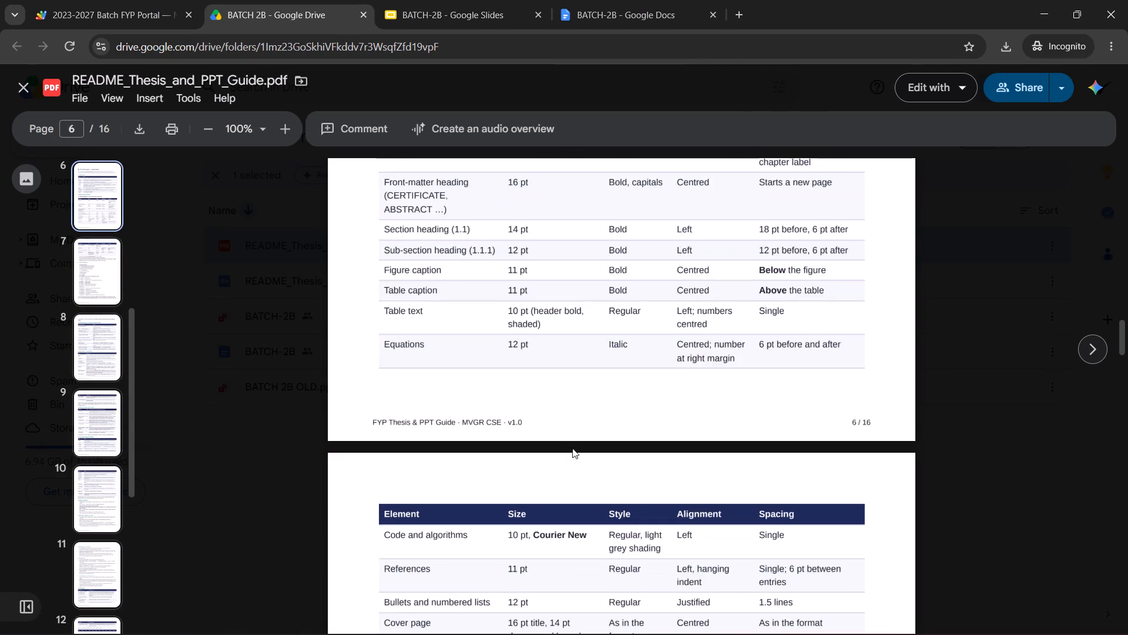
pyautogui.scroll(2, 575, 445)
pyautogui.scroll(-1, 597, 421)
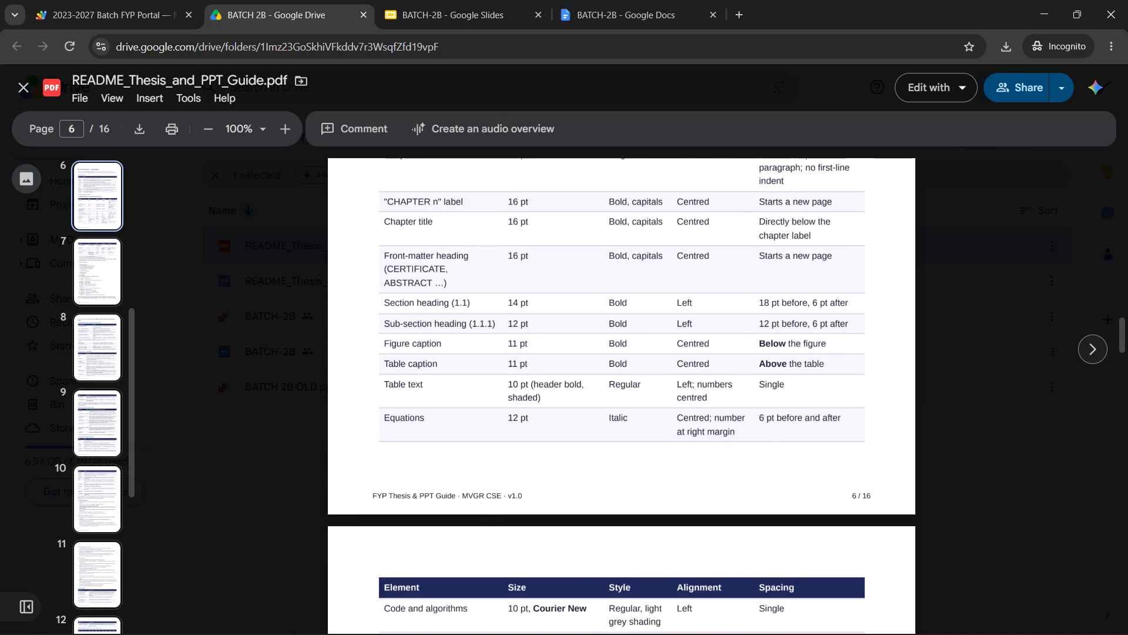
pyautogui.scroll(1, 597, 421)
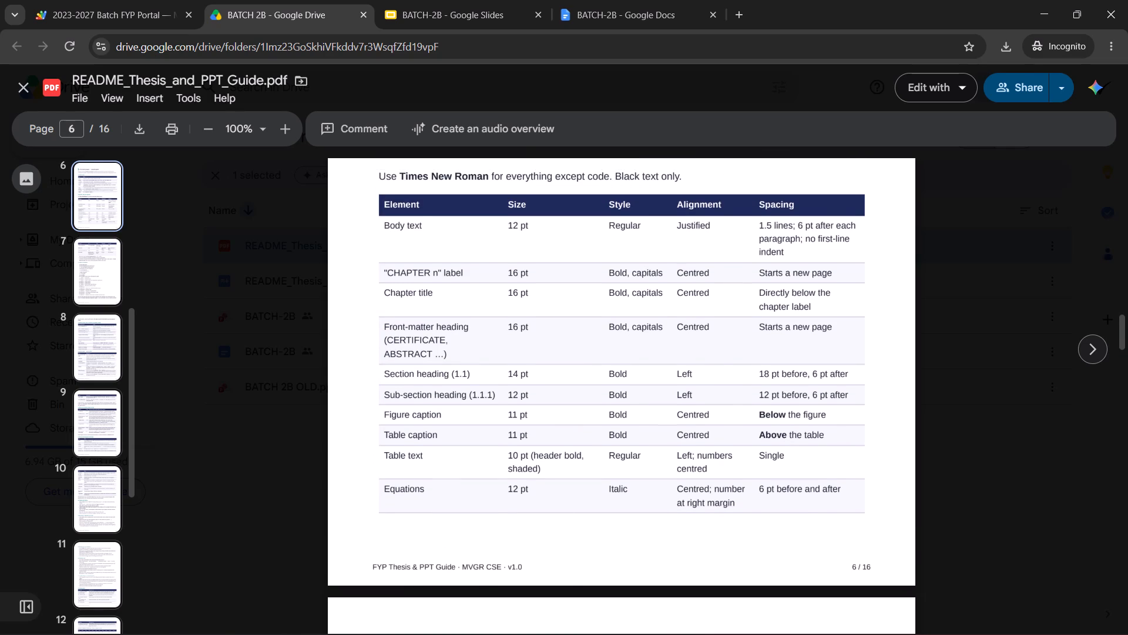
# In the BATCH-2B report in Google Docs, set the introductory paragraph under 1.4 Objectives to 12 pt.
pyautogui.click(611, 0)
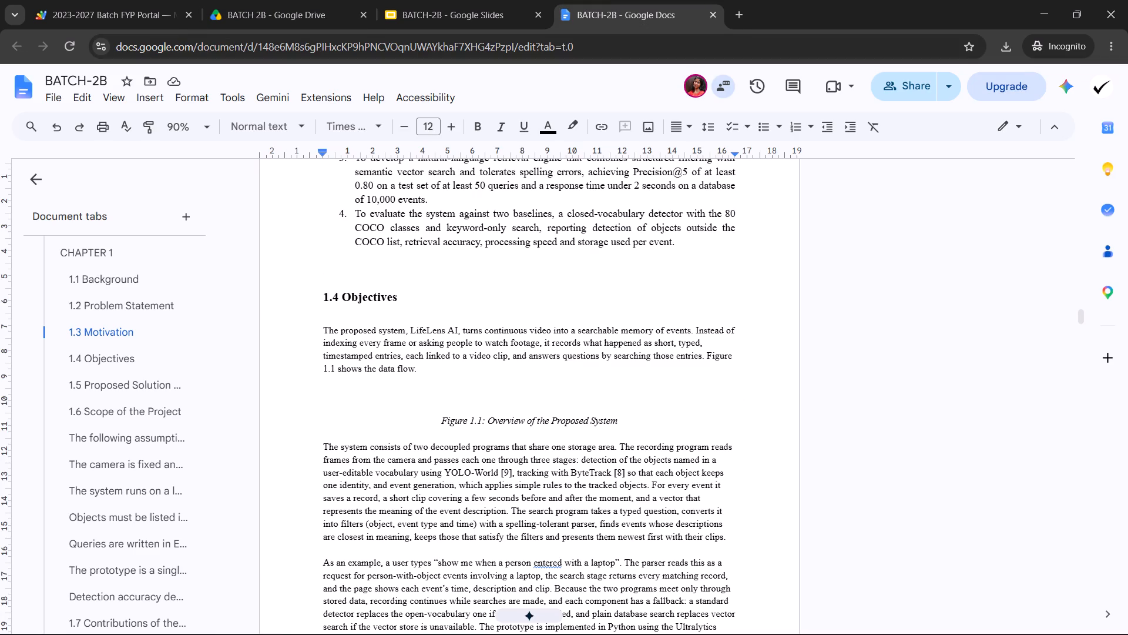
pyautogui.moveTo(319, 327); pyautogui.dragTo(426, 385)
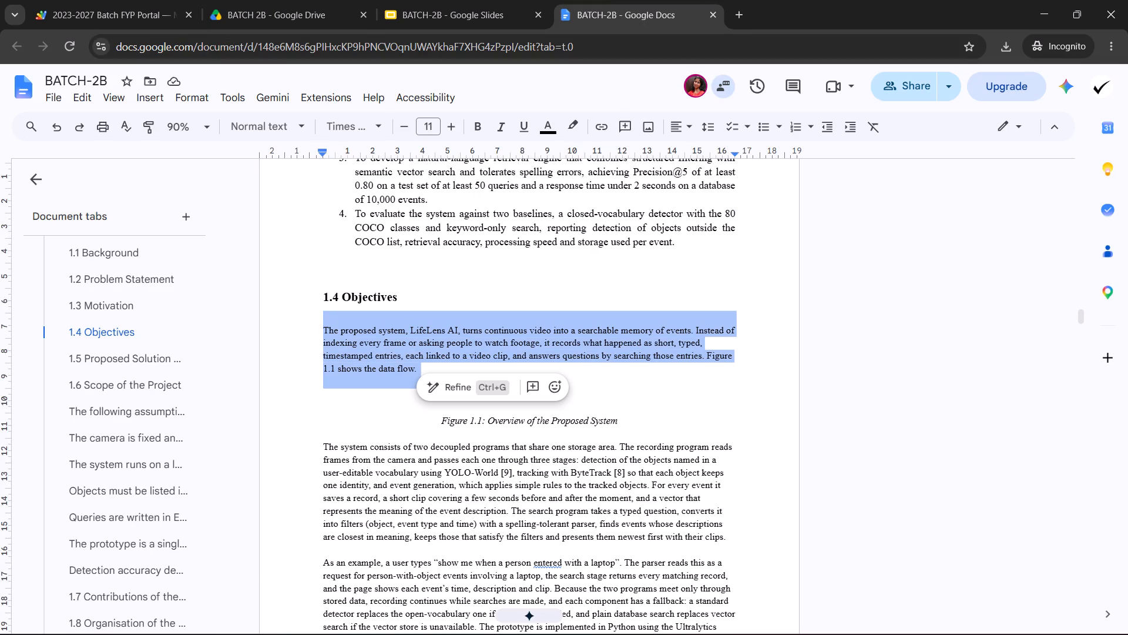
pyautogui.click(432, 129)
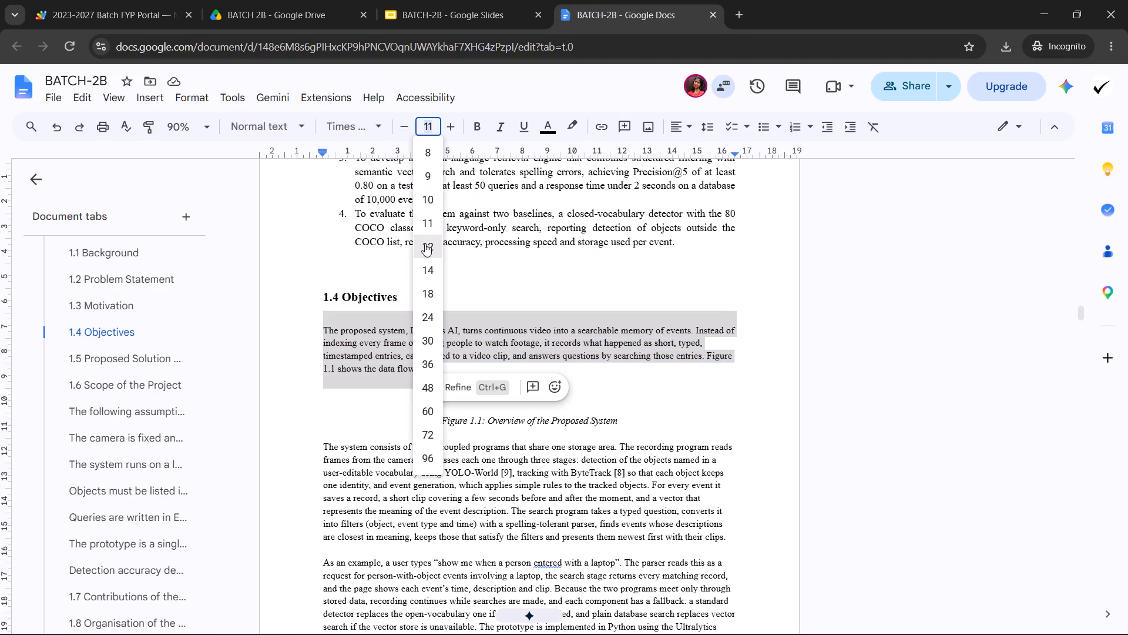
pyautogui.click(425, 243)
pyautogui.doubleClick(503, 430)
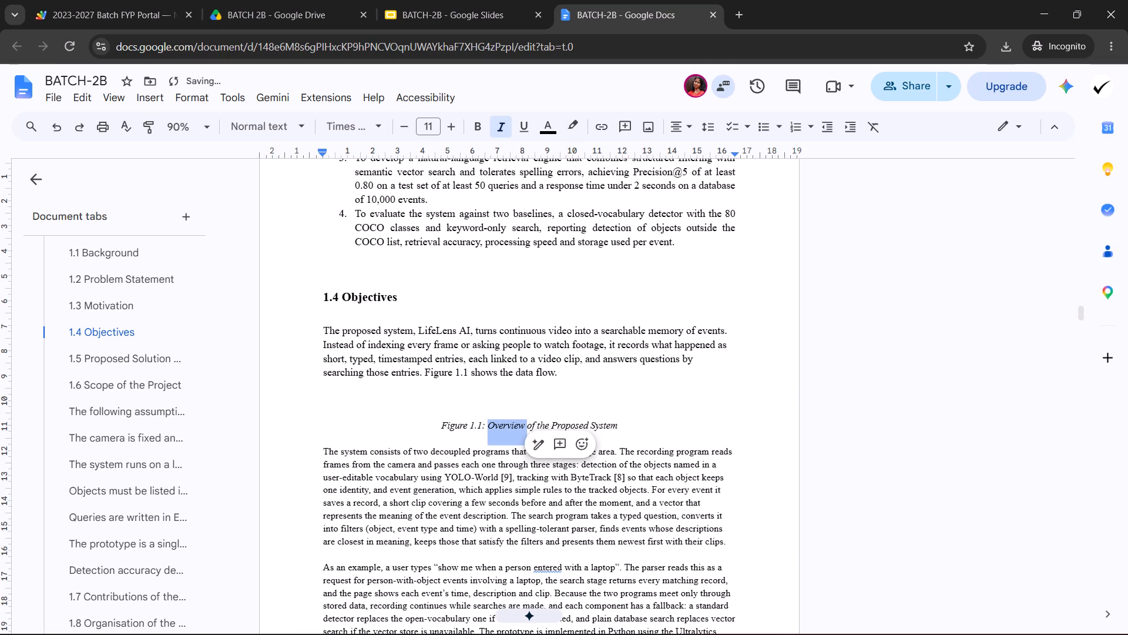
# Set the two body paragraphs below the italic Figure 1.1 caption in section 1.4 to 12 pt.
pyautogui.scroll(-1, 470, 278)
pyautogui.scroll(-2, 443, 317)
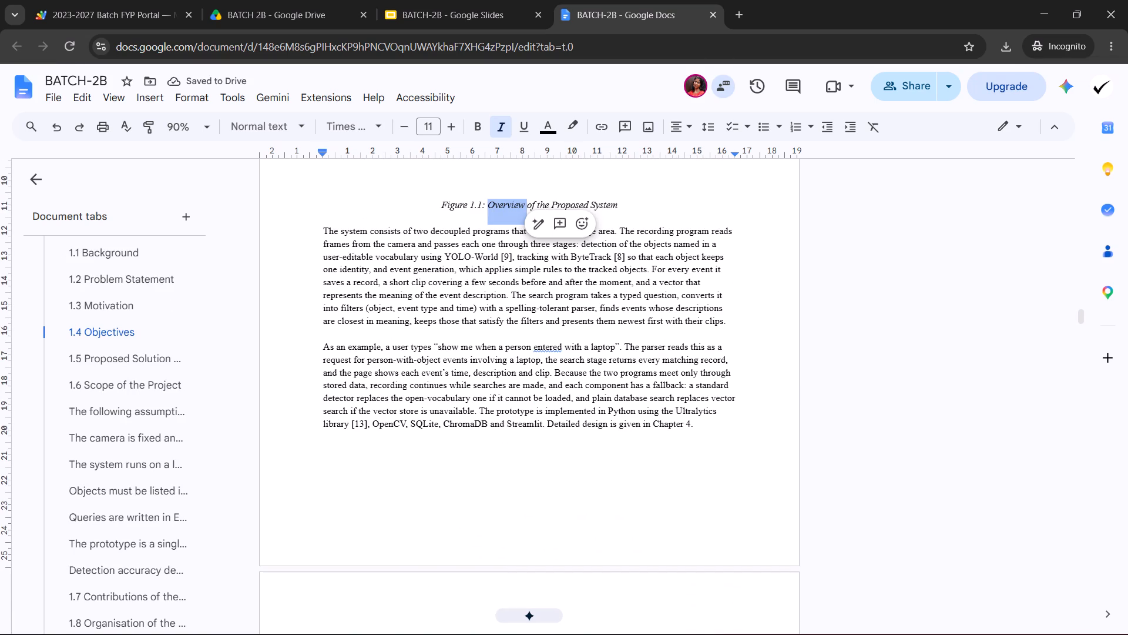
pyautogui.moveTo(320, 234); pyautogui.dragTo(689, 443)
pyautogui.scroll(-3, 690, 443)
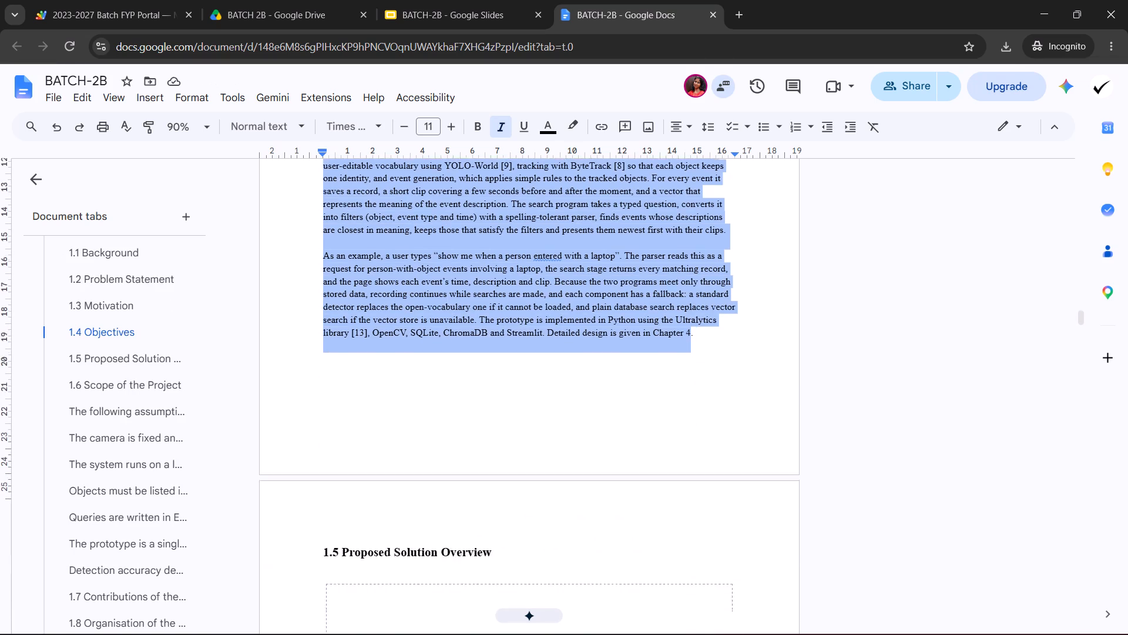
pyautogui.scroll(-1, 689, 443)
pyautogui.moveTo(689, 443); pyautogui.dragTo(693, 288)
pyautogui.scroll(2, 683, 305)
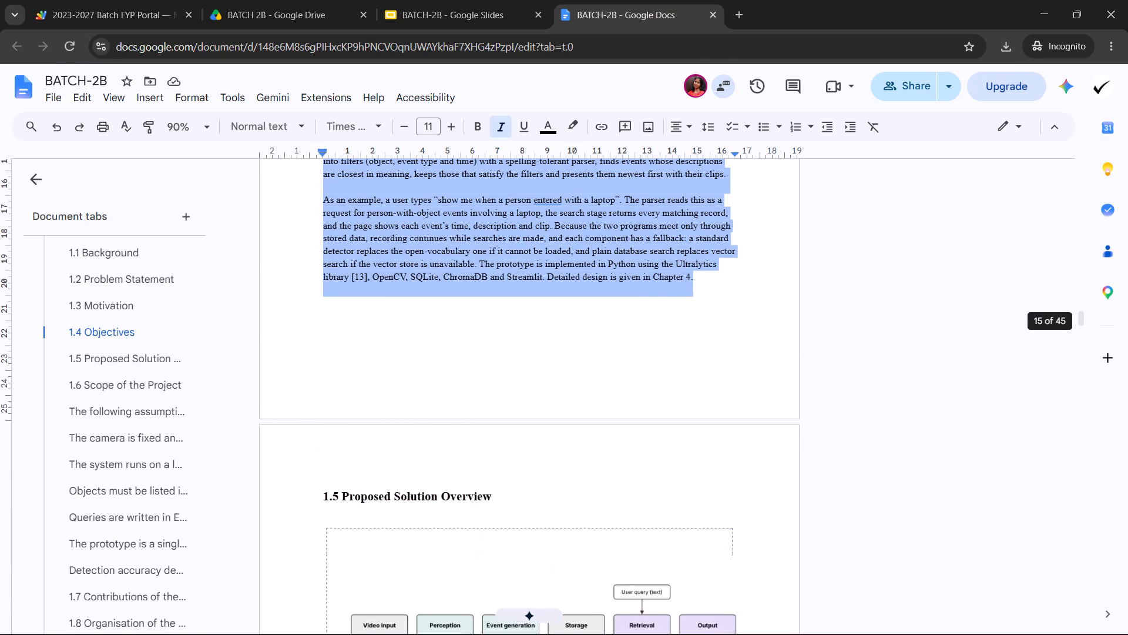
pyautogui.moveTo(693, 288); pyautogui.dragTo(693, 286)
pyautogui.click(434, 125)
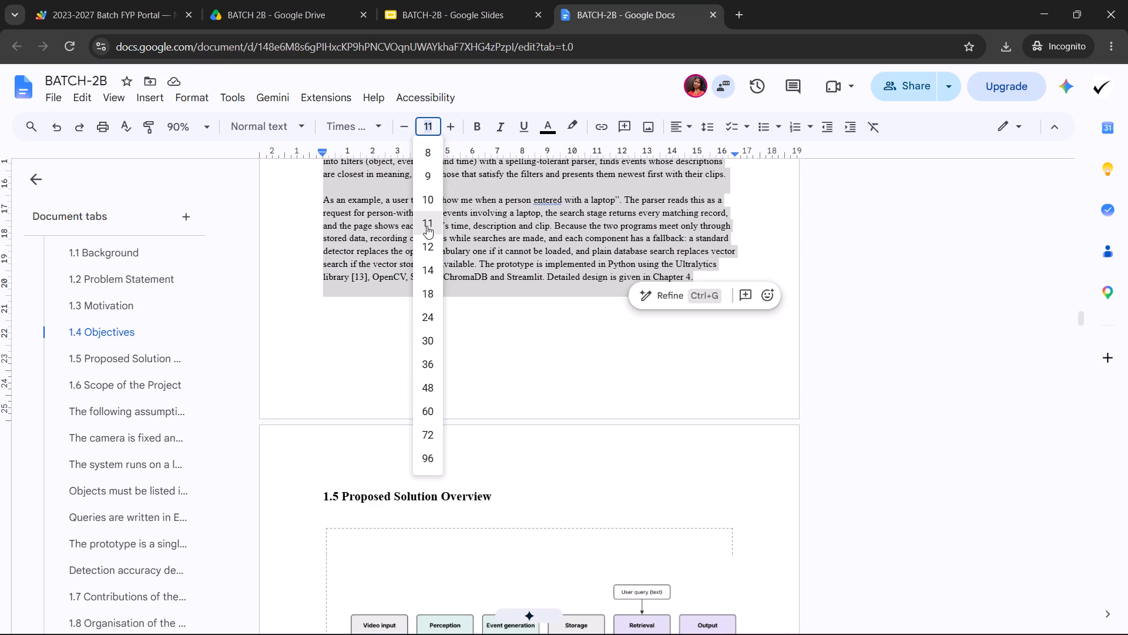
pyautogui.click(424, 244)
pyautogui.click(480, 232)
pyautogui.scroll(1, 525, 288)
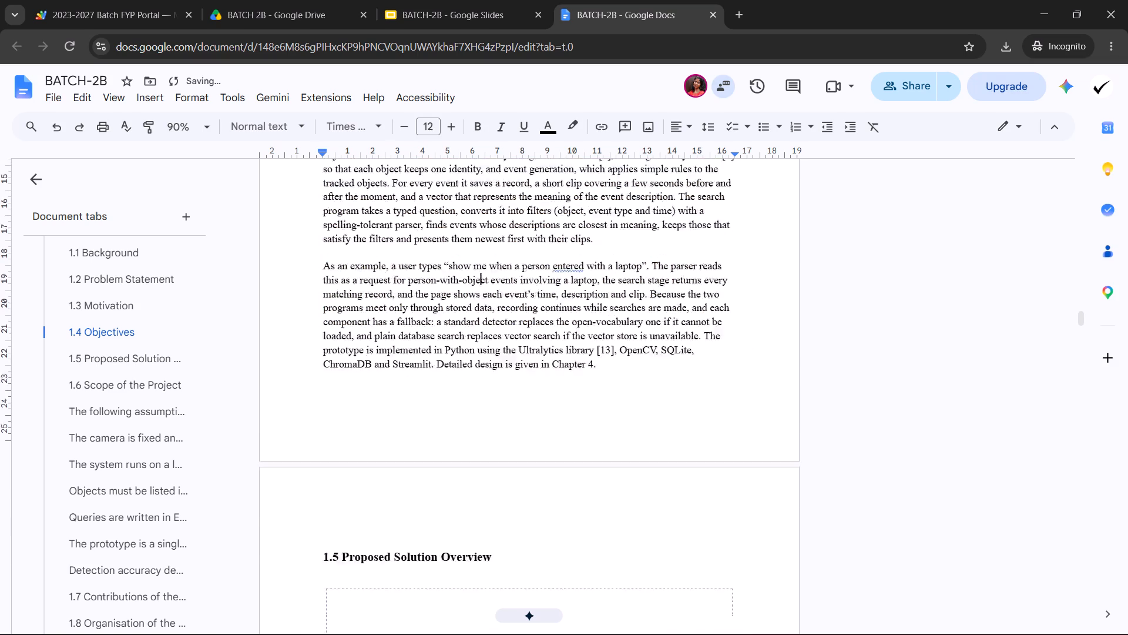
pyautogui.scroll(2, 525, 288)
# Examine section 1.5's figure and section 1.6's Table 1.1 on the scope of the project in the report.
pyautogui.scroll(-5, 525, 295)
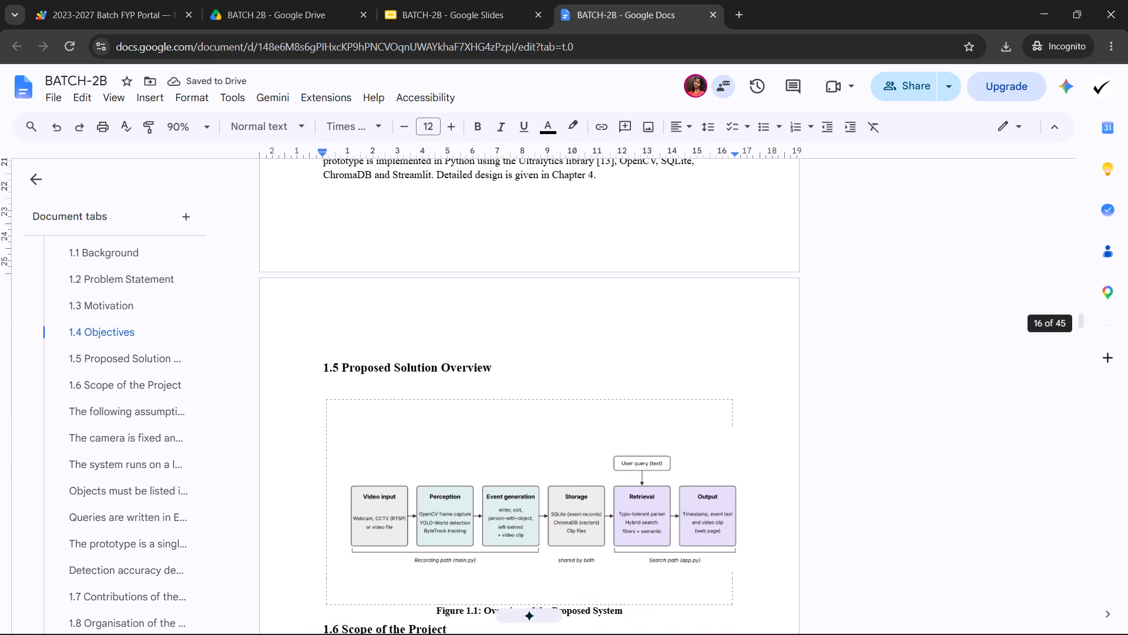
pyautogui.scroll(-5, 525, 298)
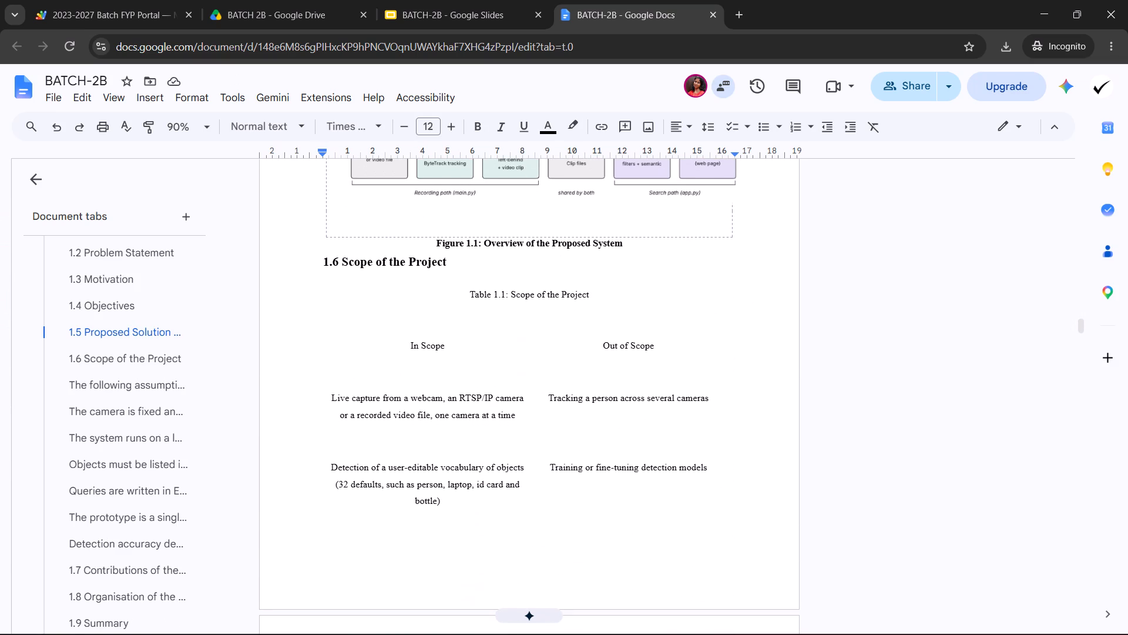
pyautogui.scroll(-9, 383, 332)
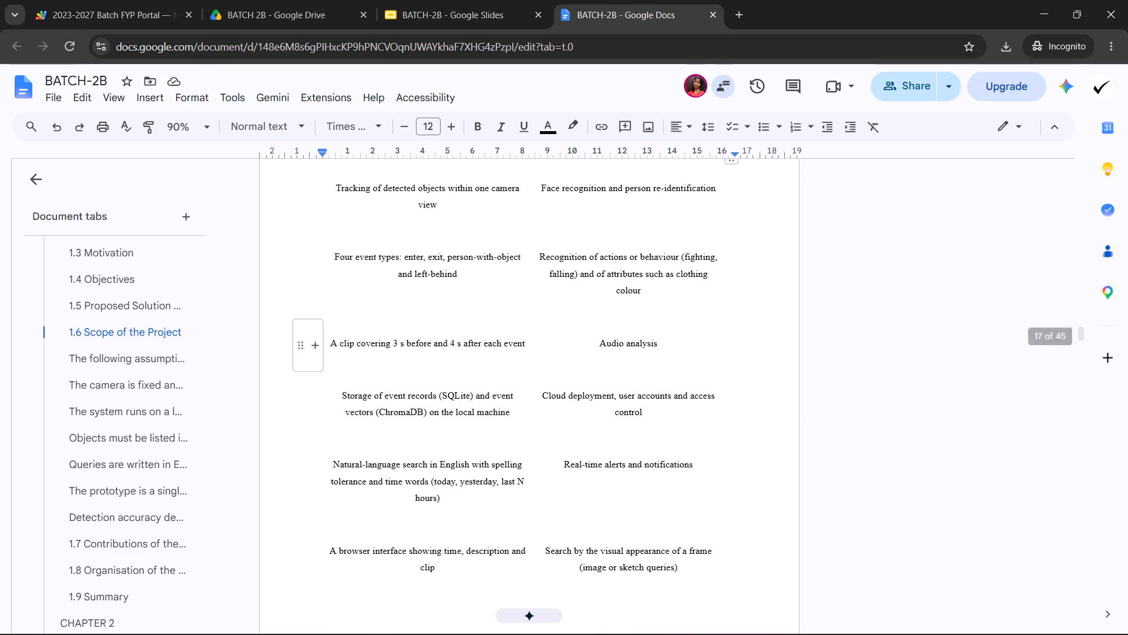
pyautogui.scroll(-2, 387, 340)
pyautogui.scroll(11, 392, 348)
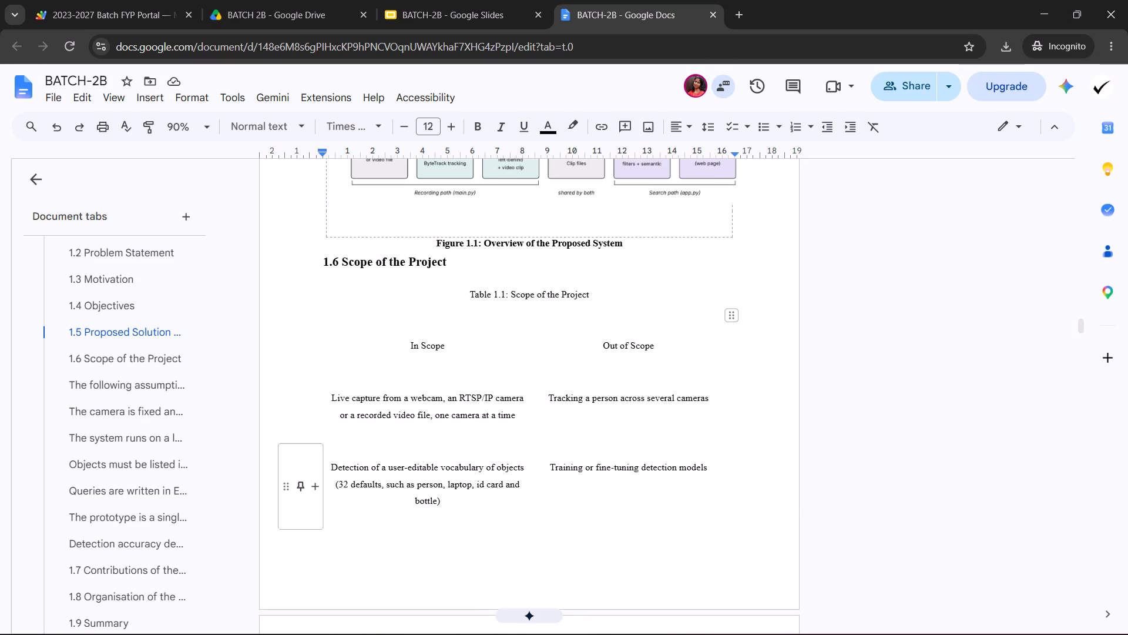
# Switch to the BATCH-2B presentation in Google Slides and review the Proposed Solution Overview and Scope & Boundaries slides.
pyautogui.click(480, 0)
pyautogui.scroll(4, 564, 463)
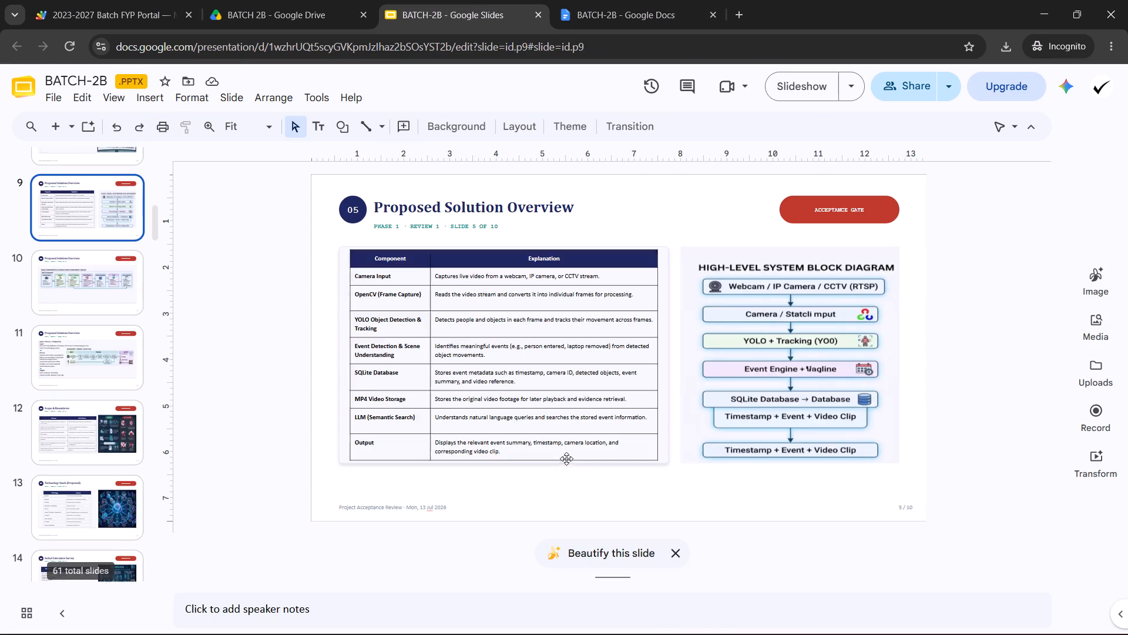
pyautogui.scroll(1, 571, 454)
pyautogui.scroll(-2, 570, 453)
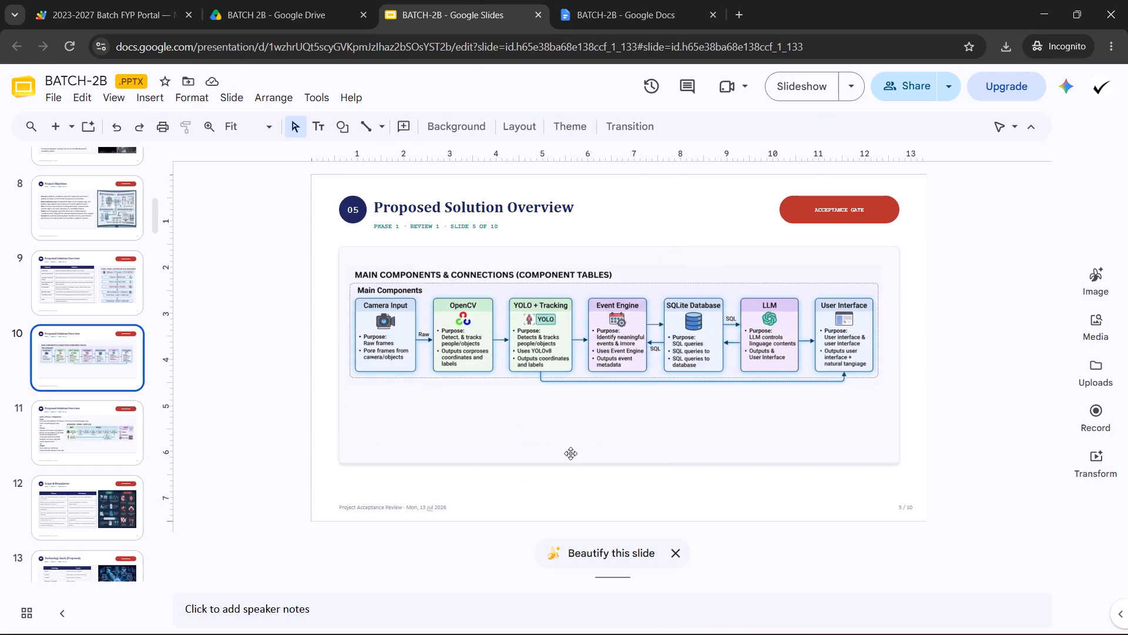
pyautogui.scroll(-4, 570, 453)
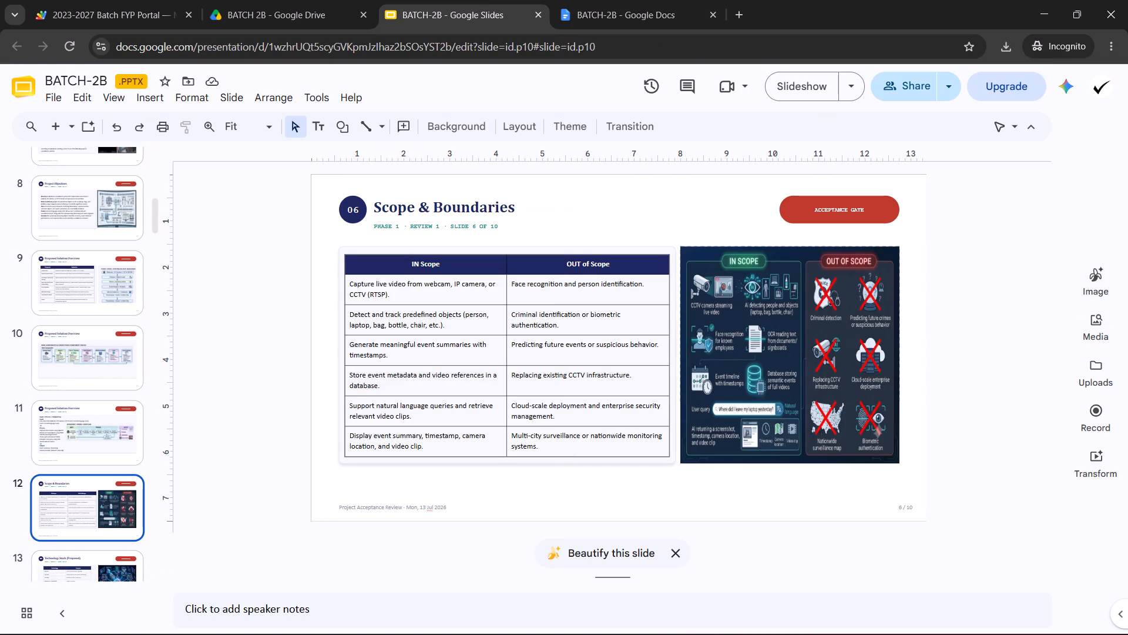
# Compare Table 1.1: Scope of the Project in the BATCH-2B Google Docs report with the Scope & Boundaries slide in Google Slides.
pyautogui.click(634, 0)
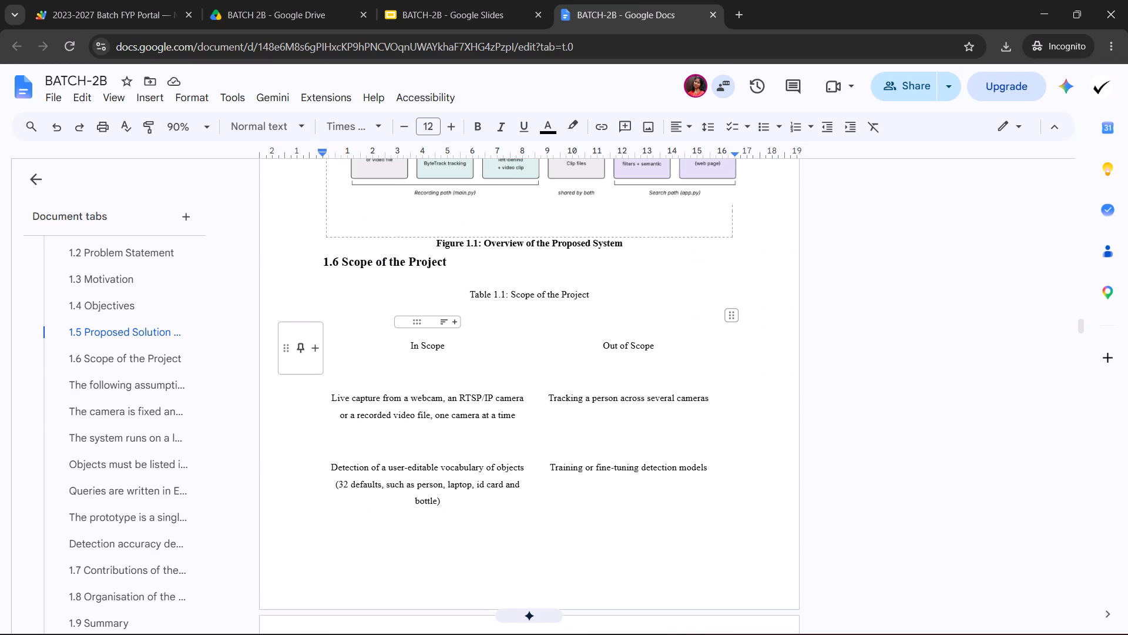
pyautogui.click(486, 0)
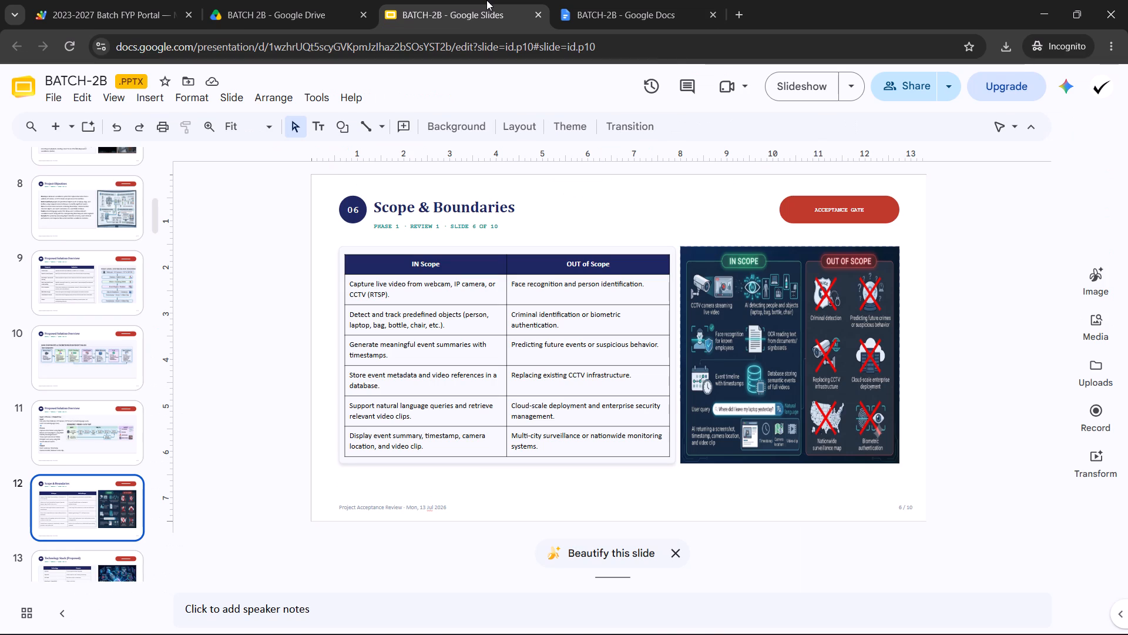
pyautogui.click(583, 0)
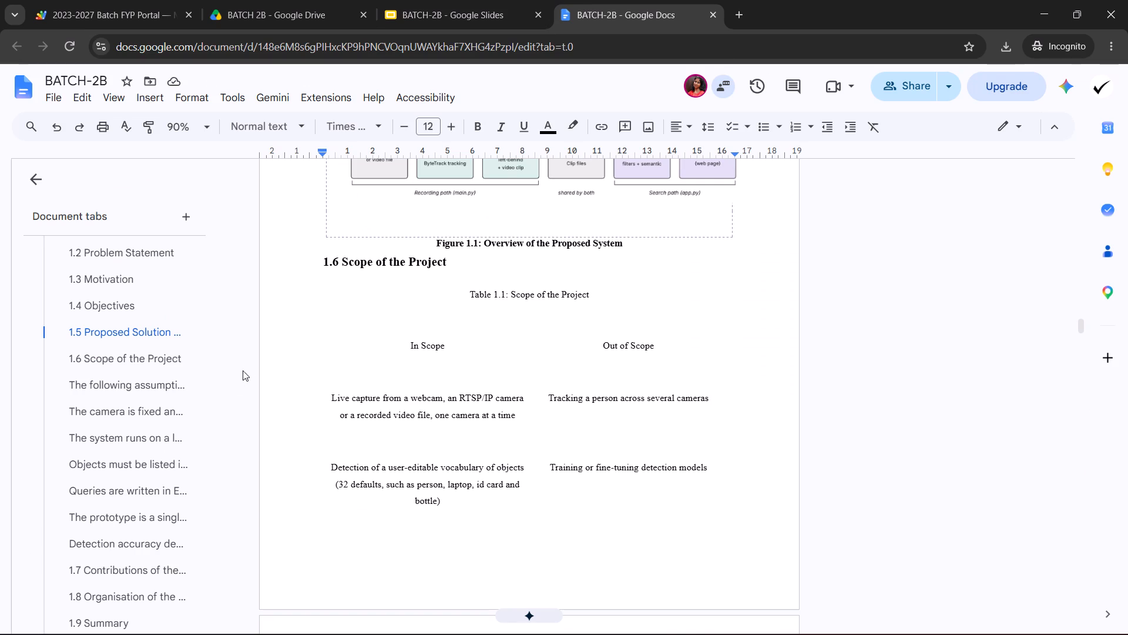
pyautogui.scroll(-1, 261, 320)
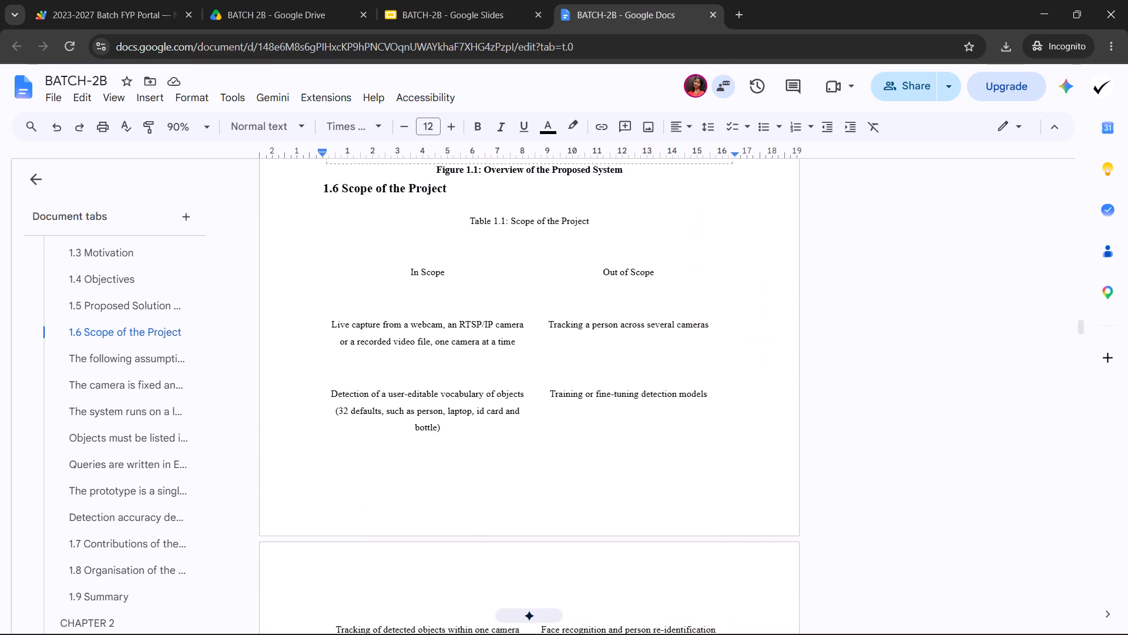
pyautogui.scroll(-7, 261, 325)
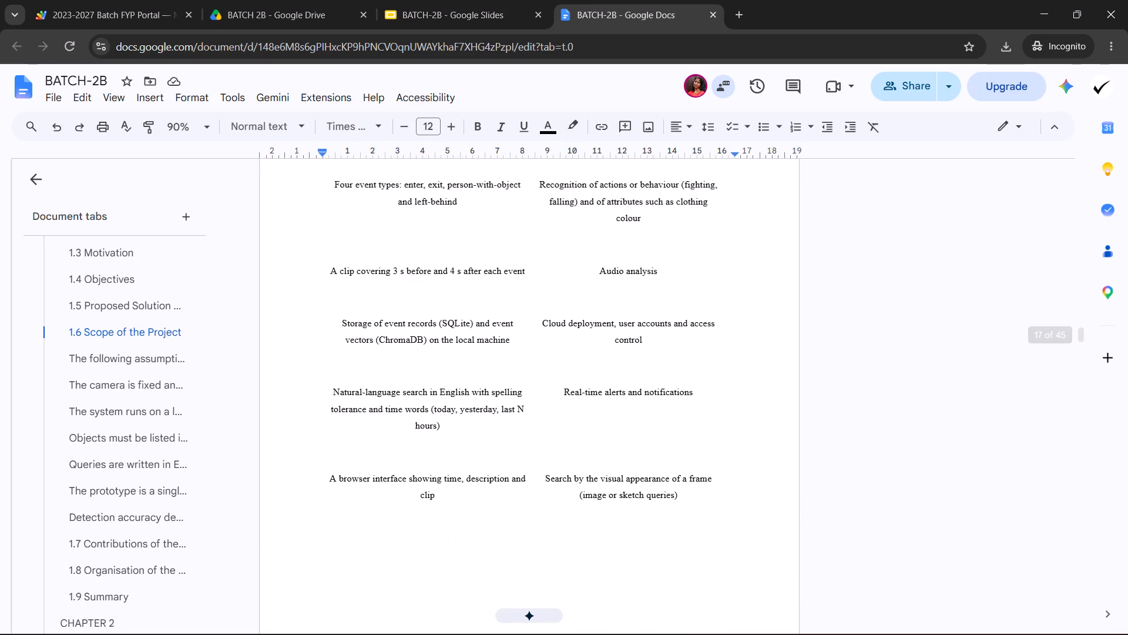
pyautogui.click(434, 0)
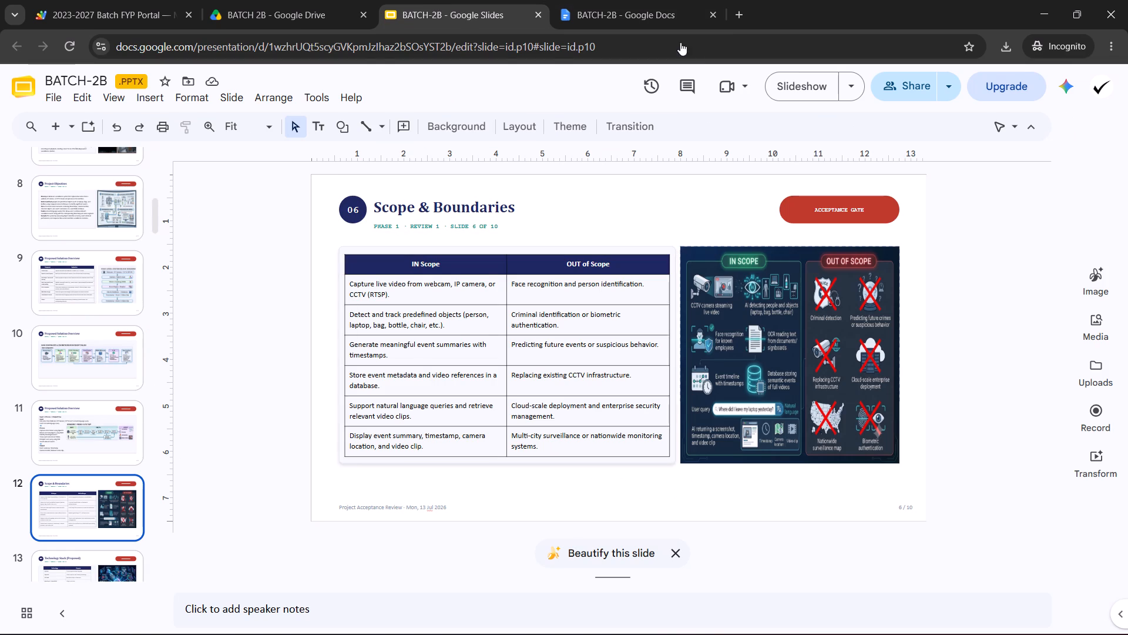
pyautogui.click(659, 0)
pyautogui.scroll(7, 832, 315)
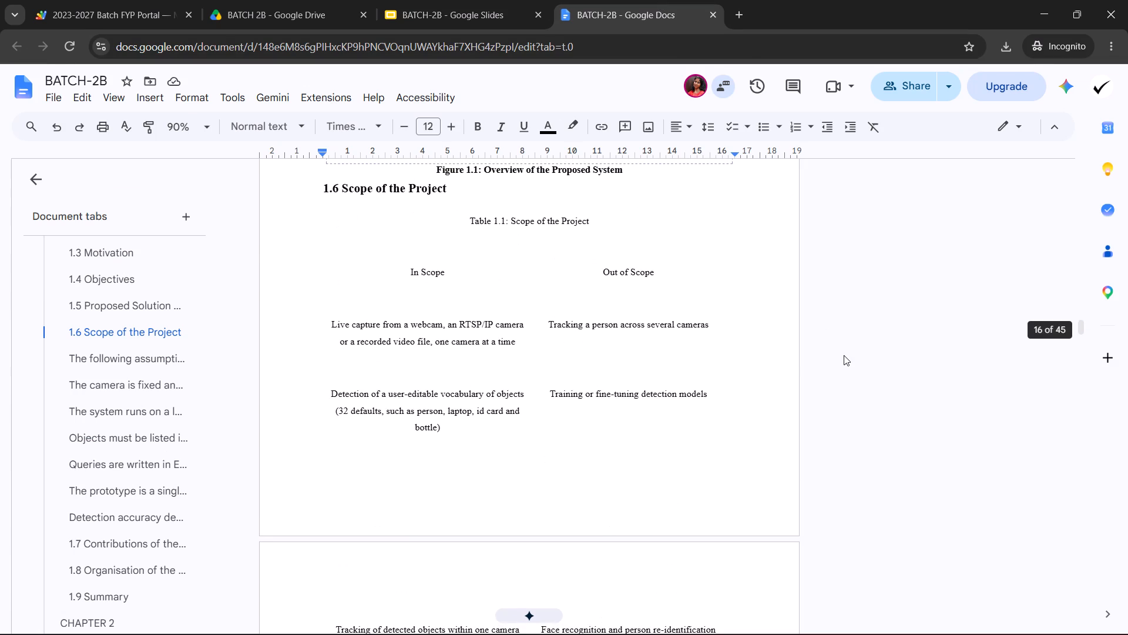
# Set the assumptions and constraints sentence and its bulleted list in section 1.6 to 12 pt.
pyautogui.scroll(-12, 836, 374)
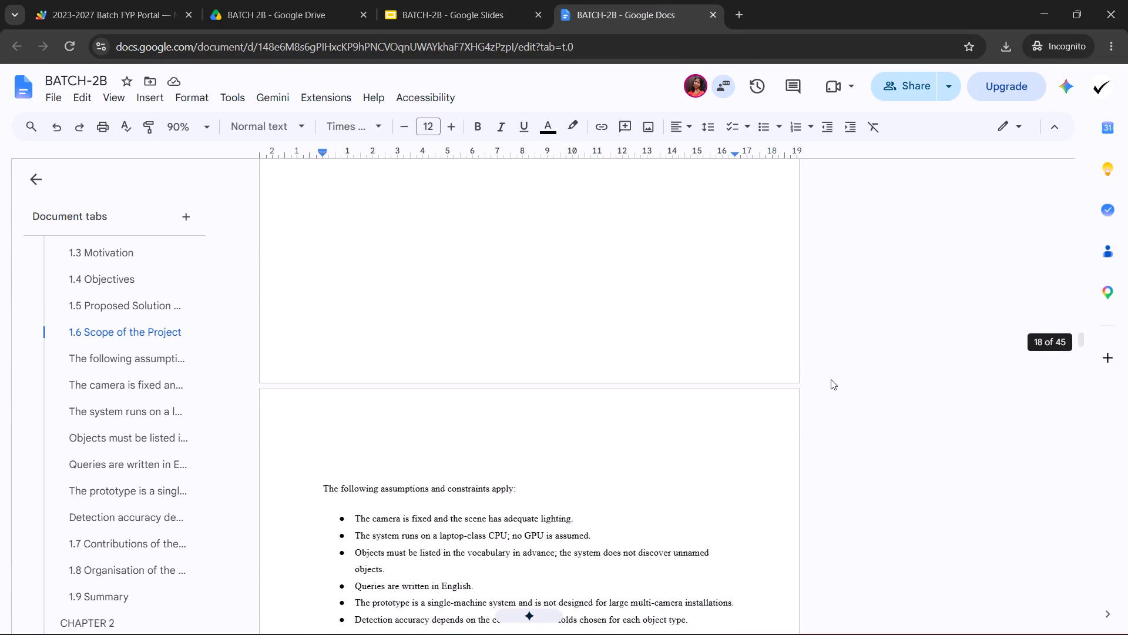
pyautogui.scroll(-1, 829, 377)
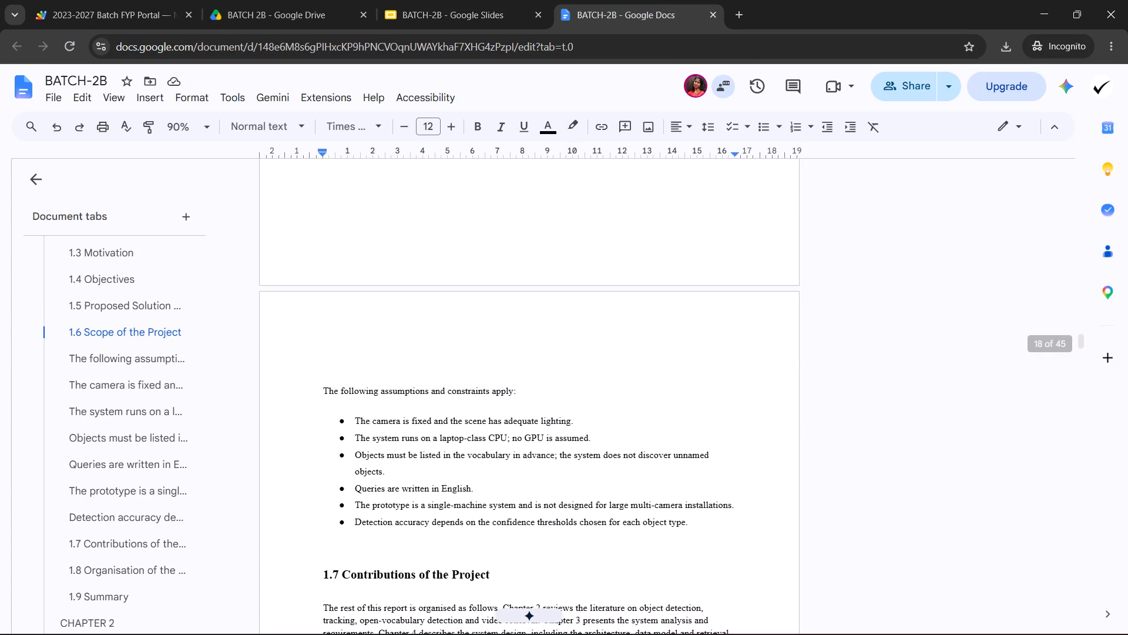
pyautogui.moveTo(320, 387); pyautogui.dragTo(686, 540)
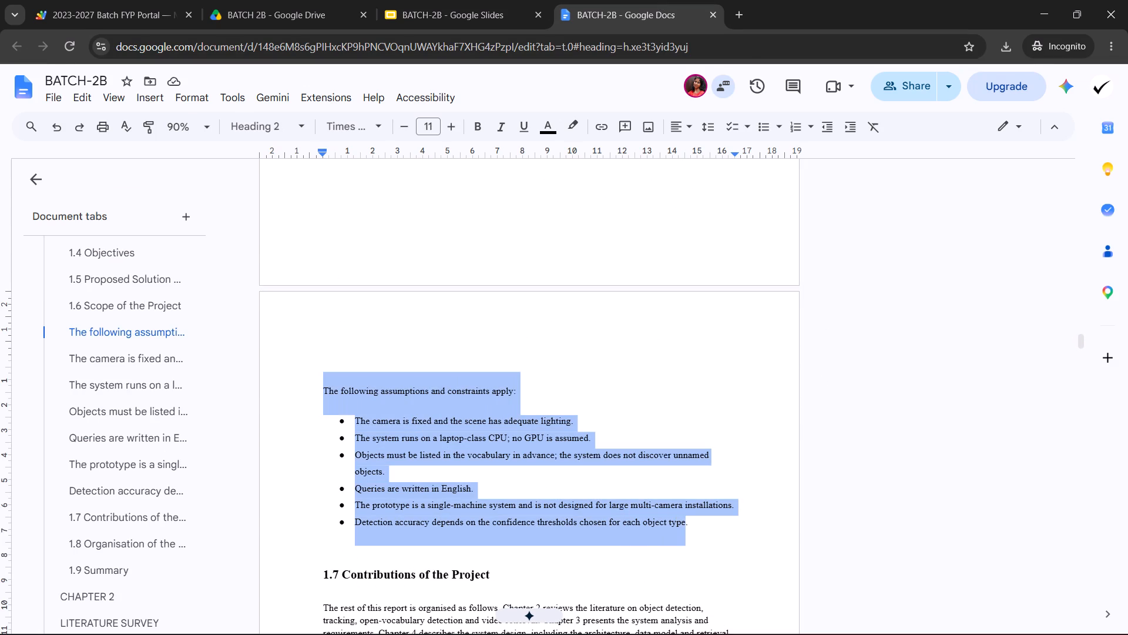
pyautogui.click(428, 124)
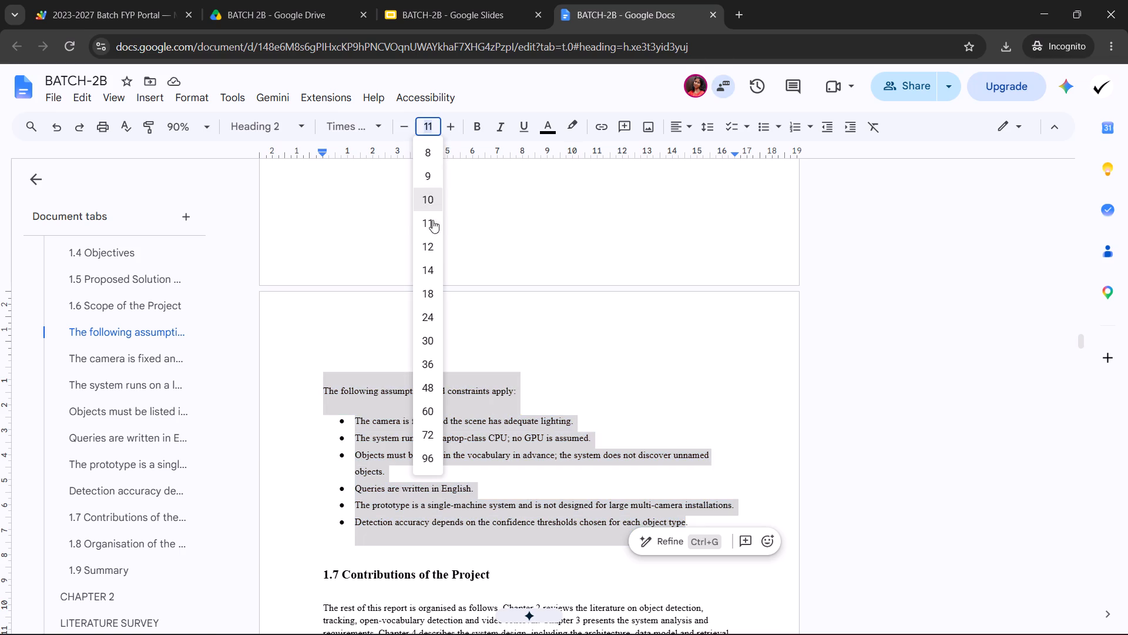
pyautogui.click(432, 240)
pyautogui.click(408, 415)
# Set the body paragraph under 1.7 Contributions of the Project to 12 pt.
pyautogui.scroll(-3, 424, 356)
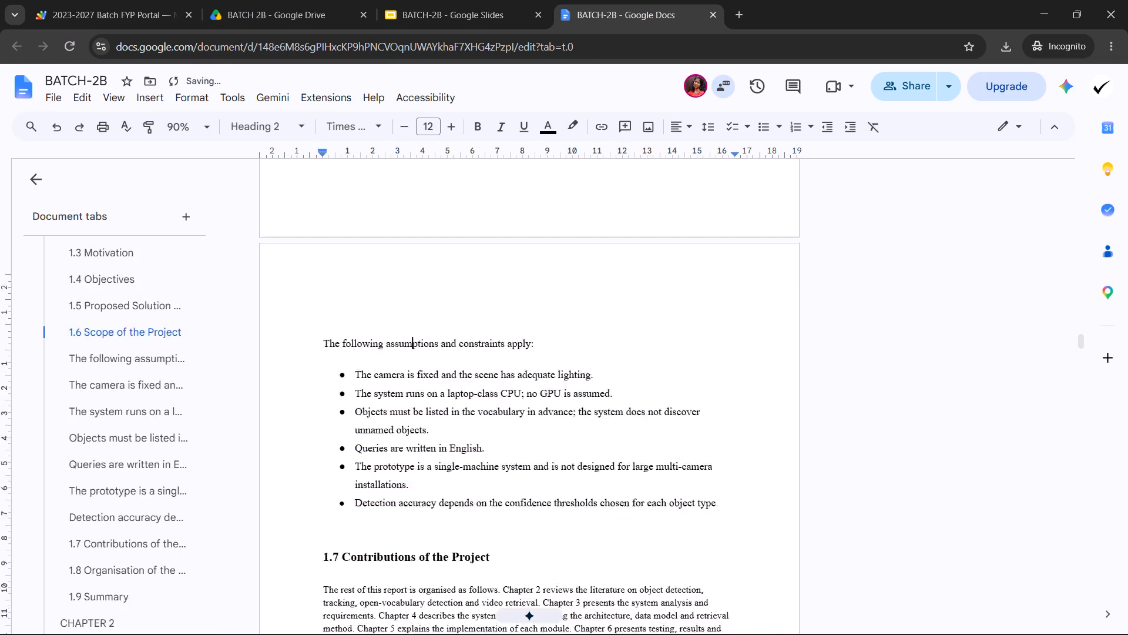
pyautogui.scroll(-1, 421, 354)
pyautogui.moveTo(320, 343); pyautogui.dragTo(348, 400)
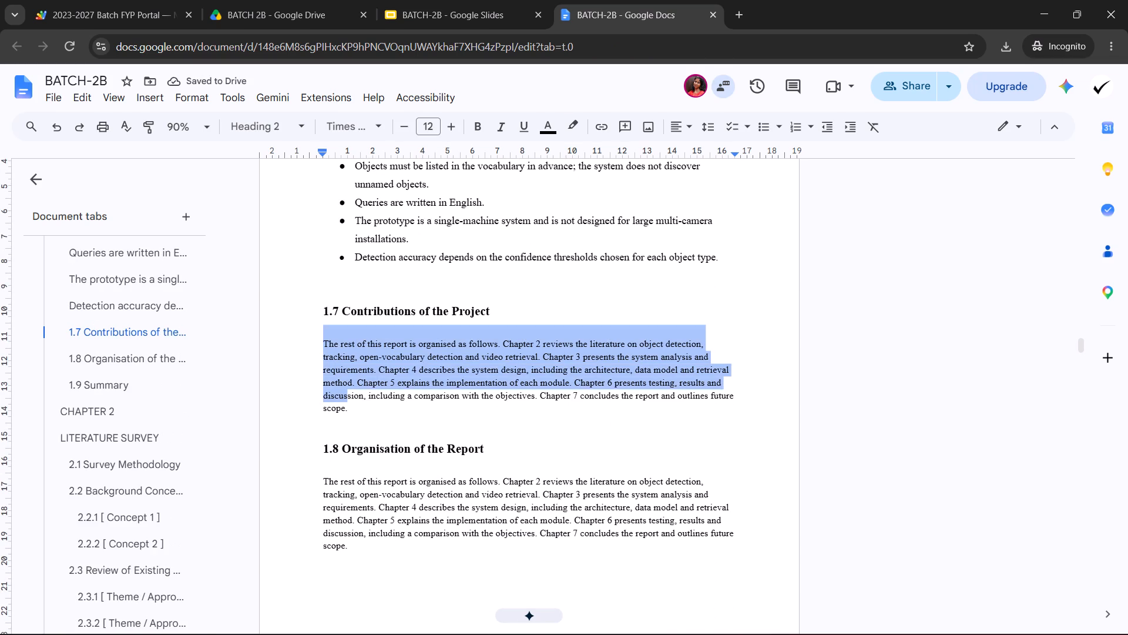
pyautogui.moveTo(348, 400); pyautogui.dragTo(351, 413)
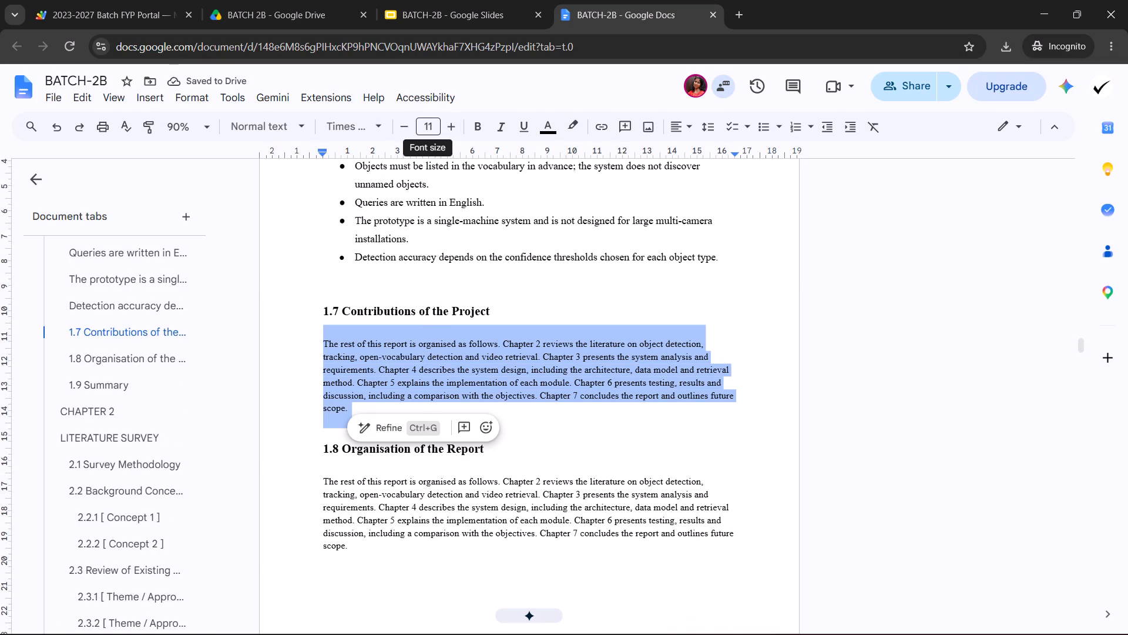
pyautogui.click(431, 131)
pyautogui.click(425, 246)
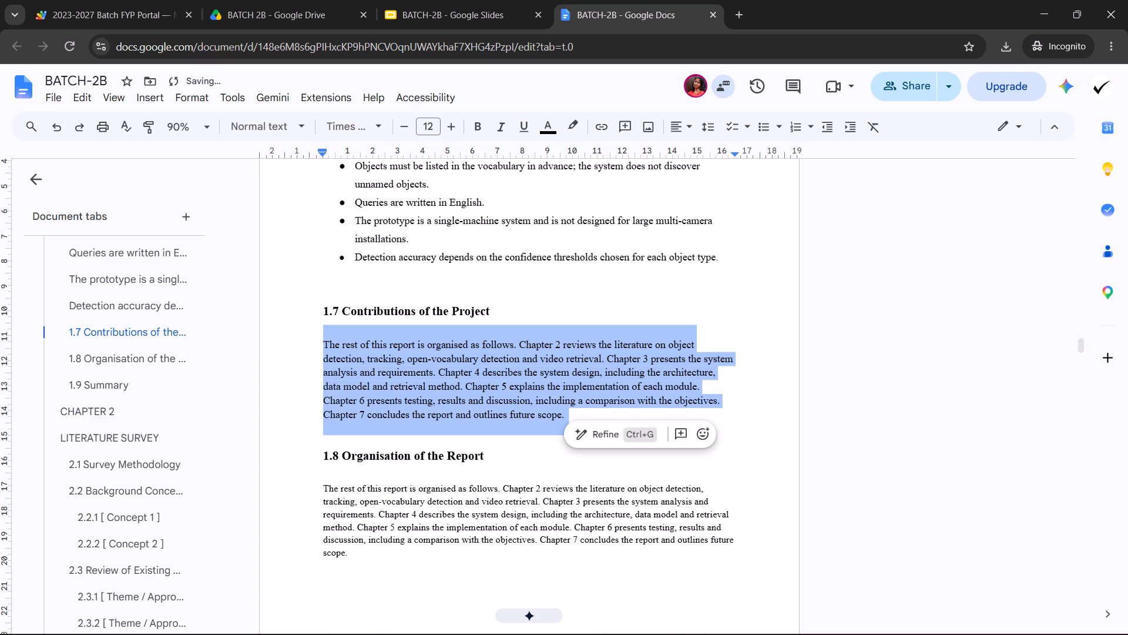
pyautogui.click(442, 391)
# Justify all the text under 1.4 Objectives, from the introductory paragraph through the last body paragraph.
pyautogui.scroll(4, 484, 355)
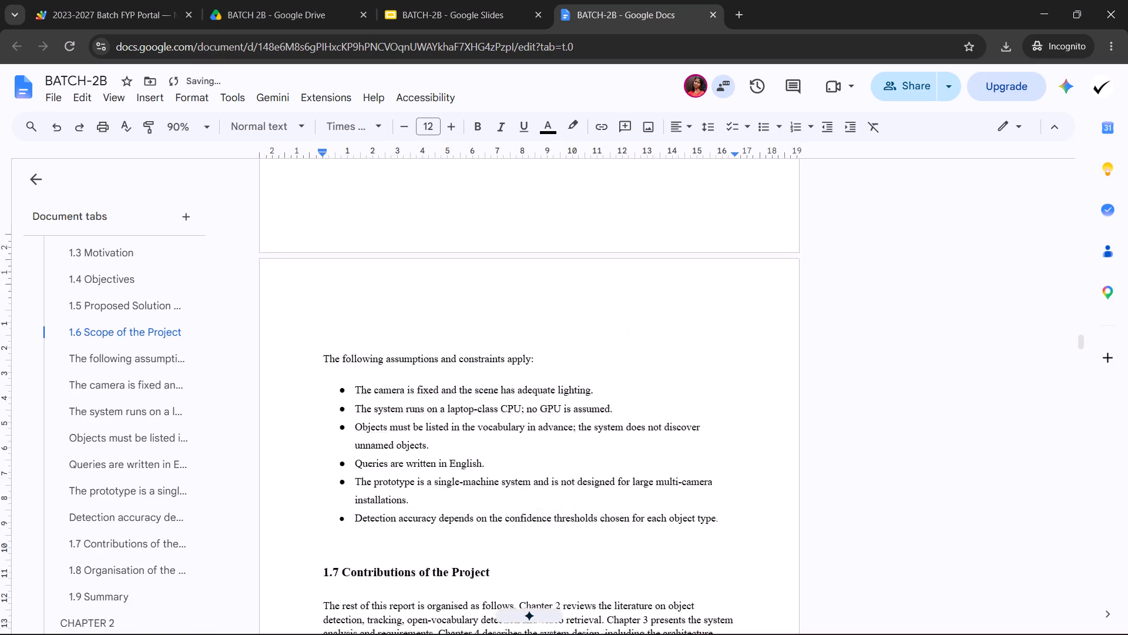
pyautogui.scroll(16, 478, 365)
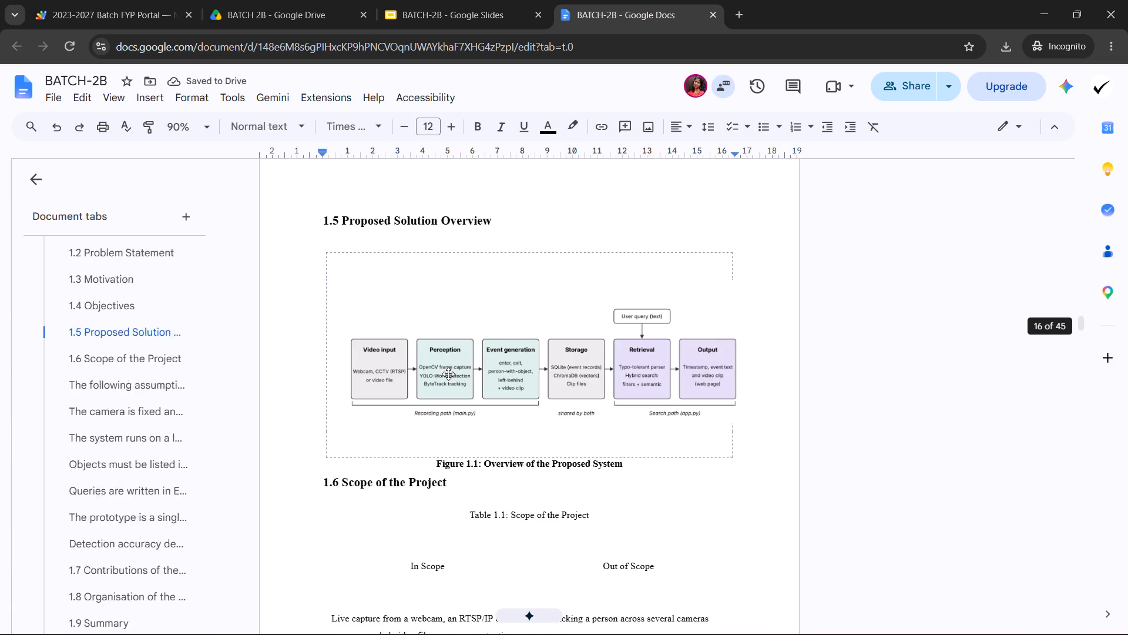
pyautogui.scroll(9, 448, 374)
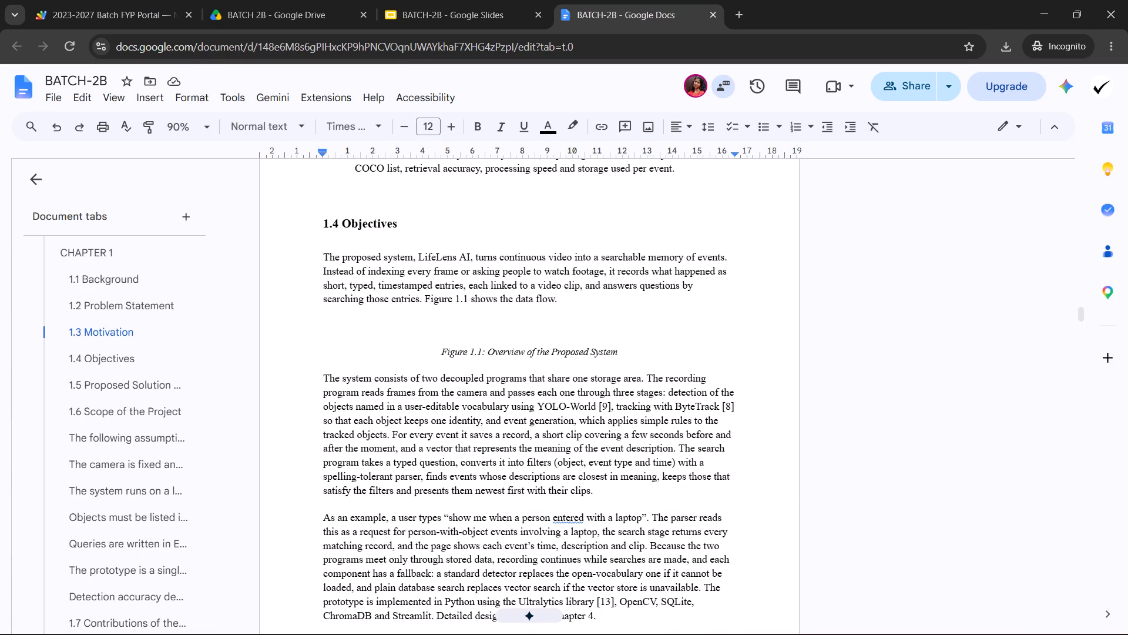
pyautogui.moveTo(323, 255); pyautogui.dragTo(576, 501)
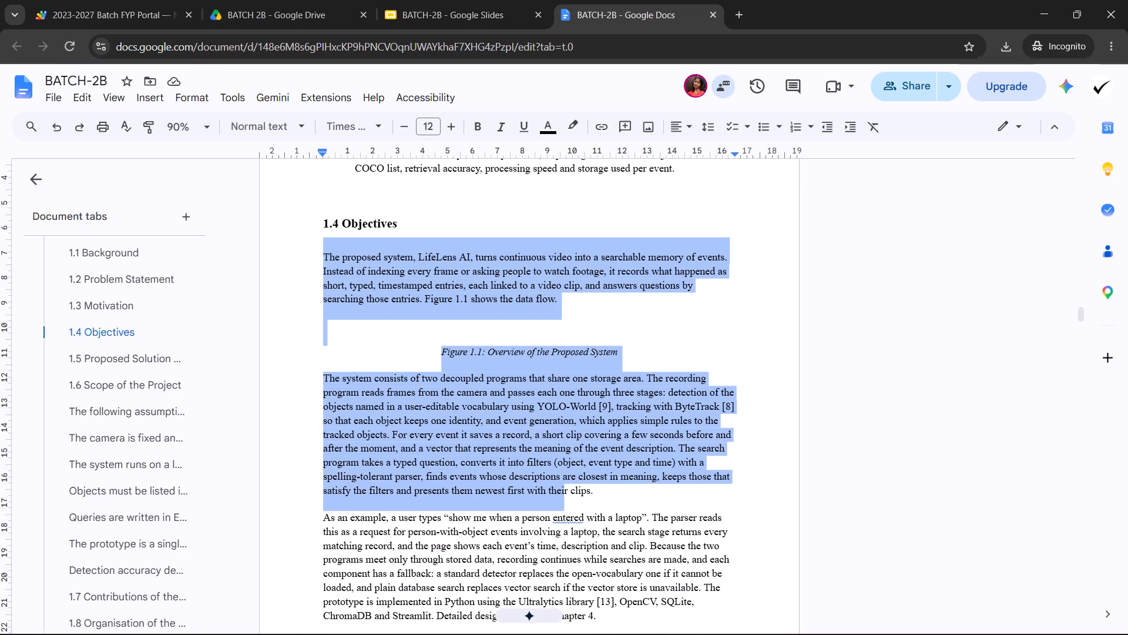
pyautogui.moveTo(576, 501); pyautogui.dragTo(608, 480)
pyautogui.scroll(-2, 577, 503)
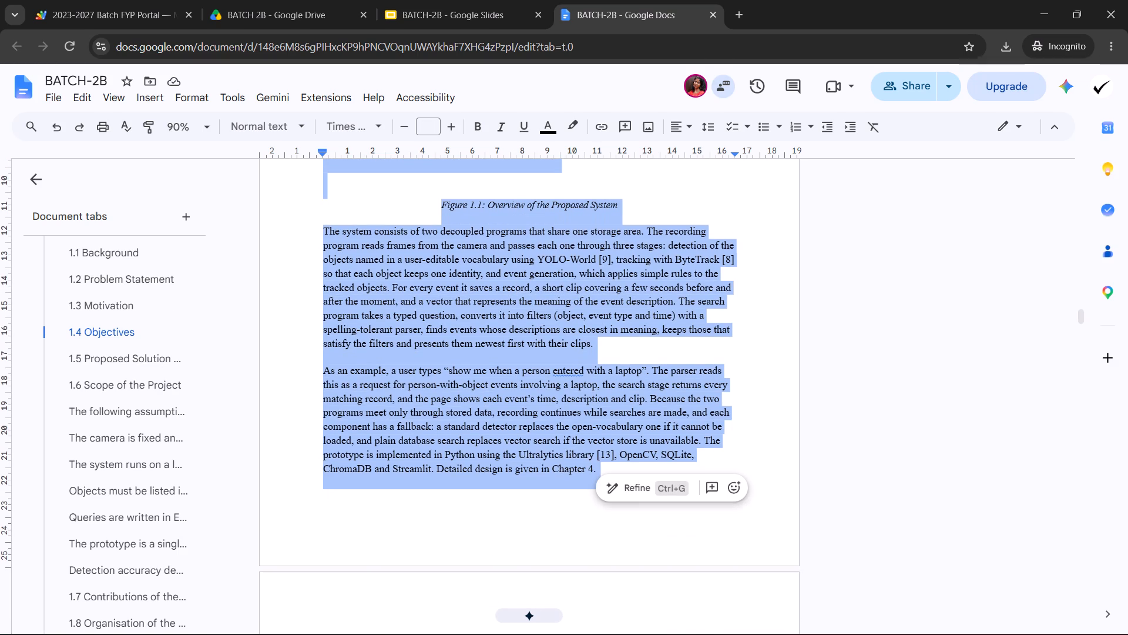
pyautogui.click(680, 121)
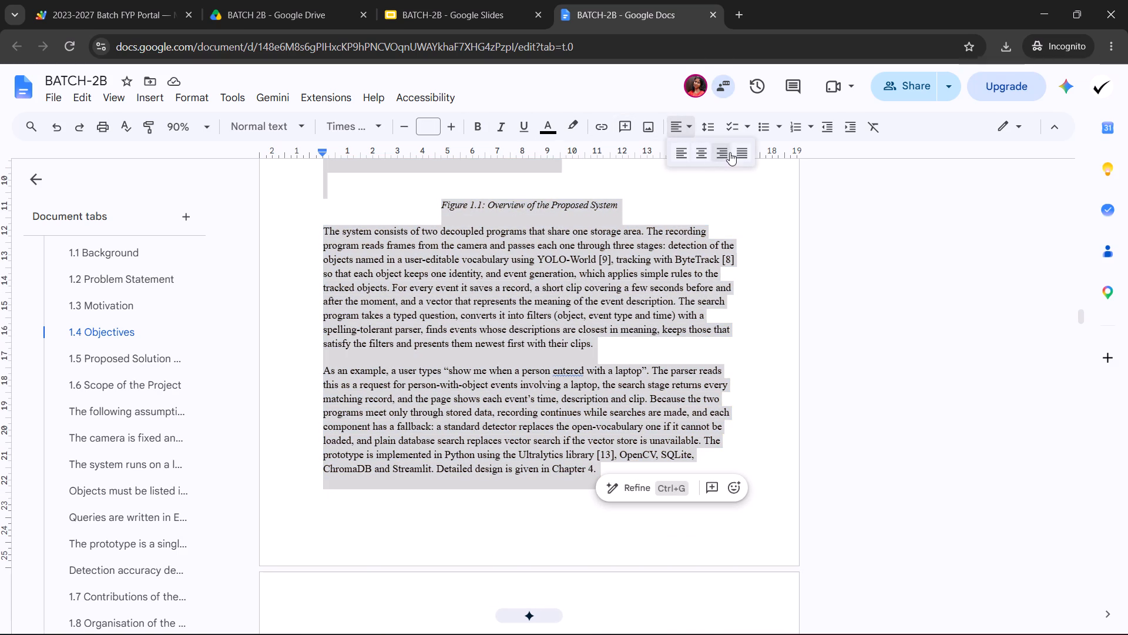
pyautogui.click(736, 152)
pyautogui.click(551, 273)
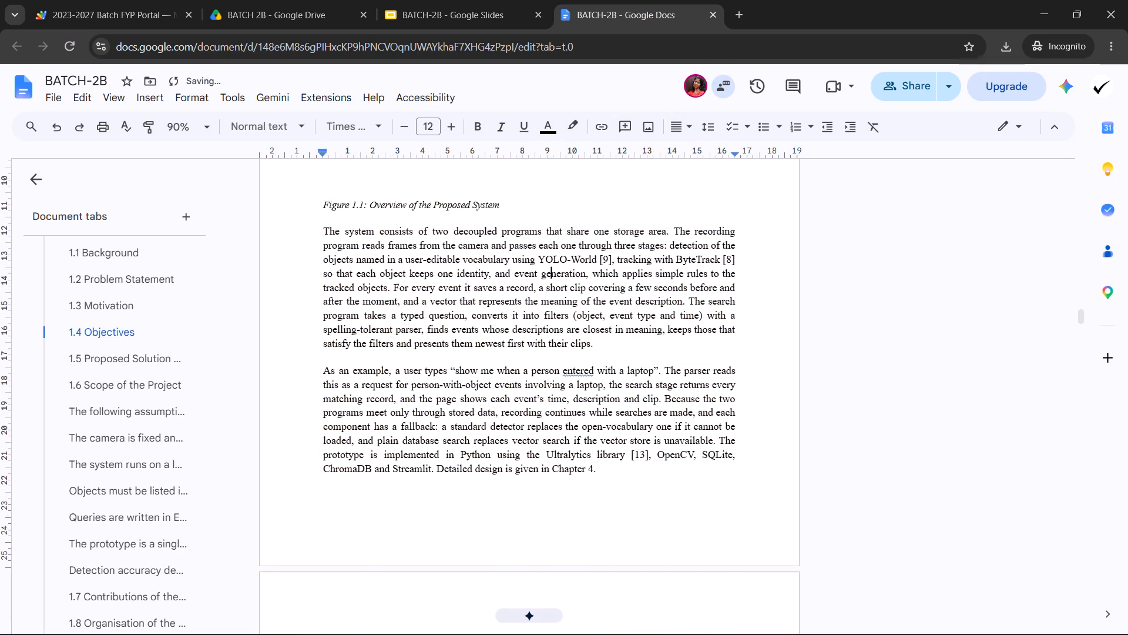
# Centre the italic Figure 1.1: Overview of the Proposed System caption in section 1.4.
pyautogui.moveTo(503, 203); pyautogui.dragTo(323, 209)
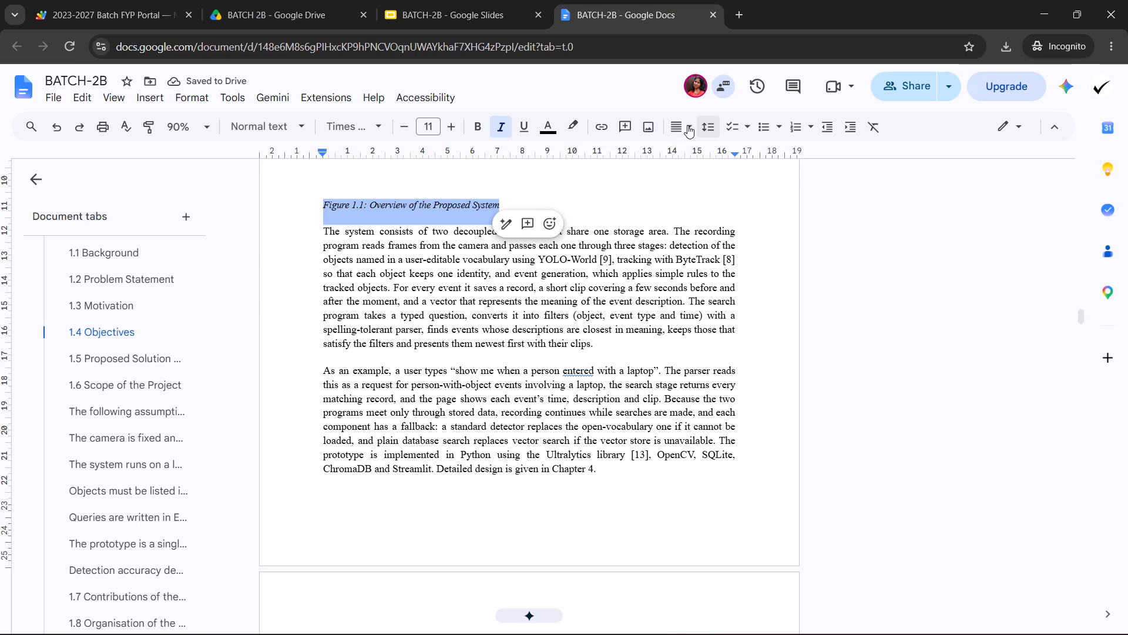
pyautogui.click(688, 125)
pyautogui.click(699, 150)
pyautogui.click(587, 329)
# Check the alignment of the body text and numbered objectives in sections 1.2 to 1.4.
pyautogui.scroll(11, 569, 352)
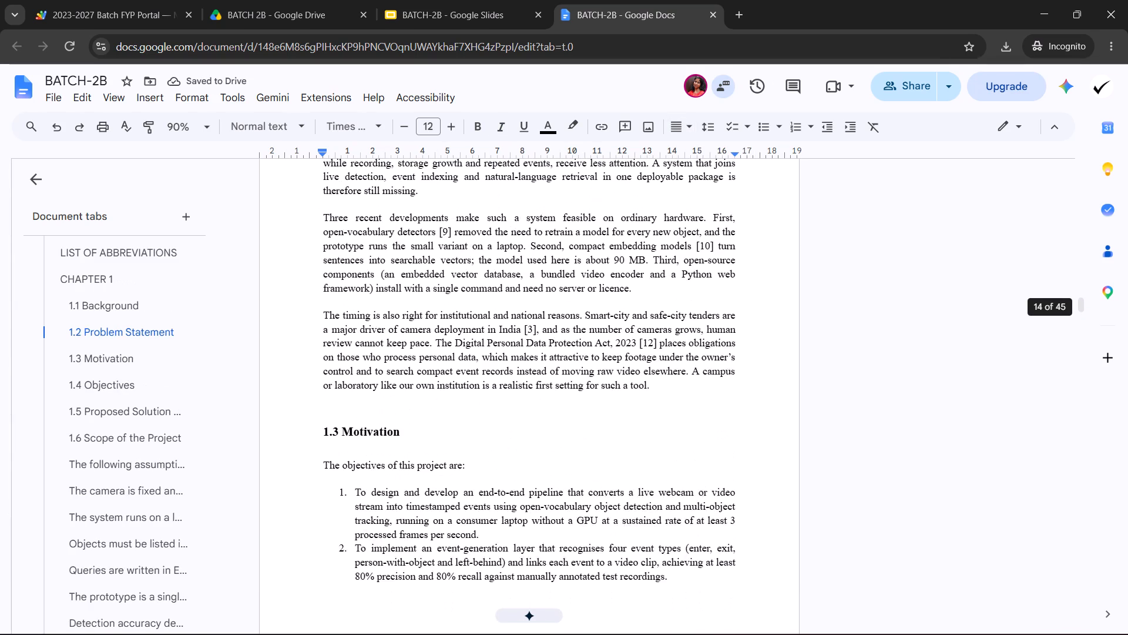
pyautogui.scroll(-3, 565, 371)
pyautogui.scroll(5, 564, 372)
pyautogui.scroll(-8, 564, 372)
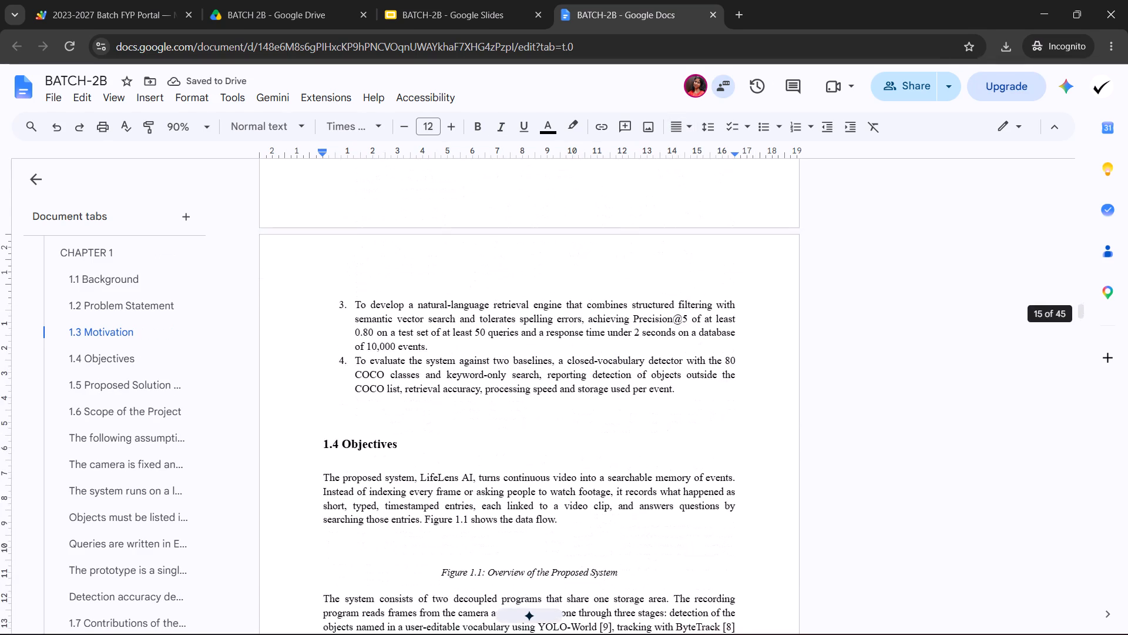
# Justify the assumptions and constraints sentence and its bulleted list in section 1.6.
pyautogui.scroll(-15, 562, 365)
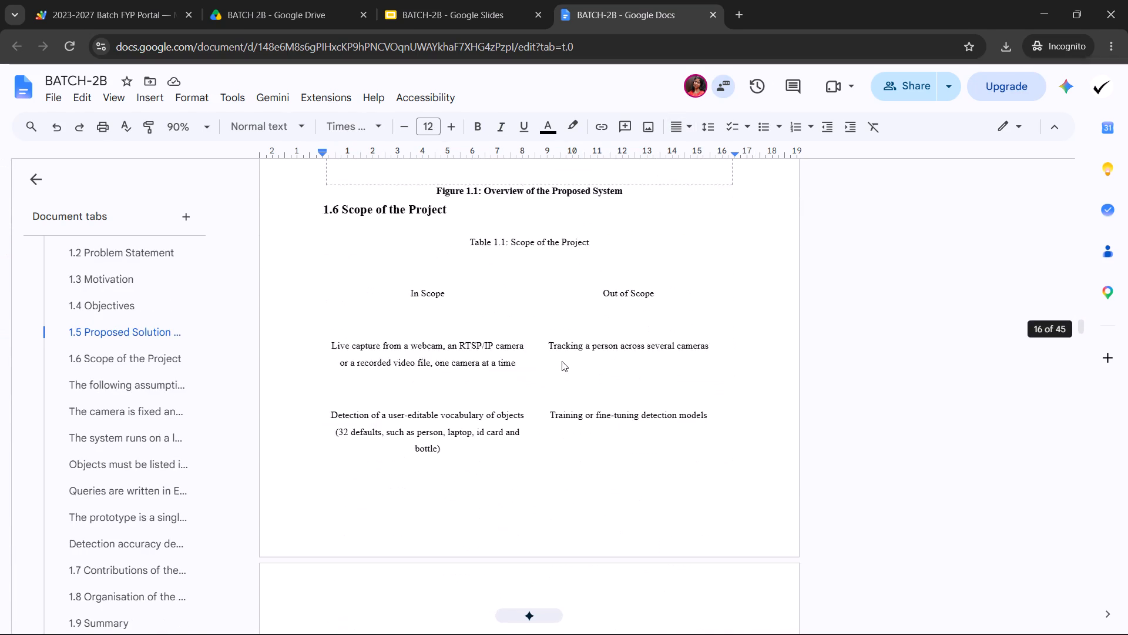
pyautogui.scroll(-15, 562, 361)
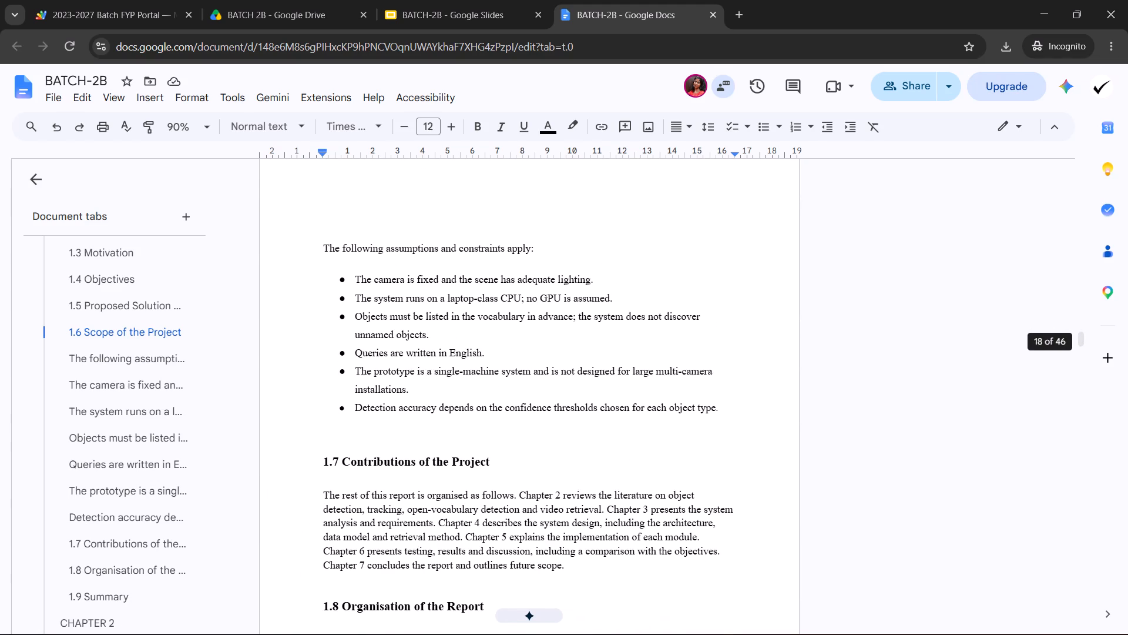
pyautogui.moveTo(321, 237); pyautogui.dragTo(726, 405)
pyautogui.click(693, 126)
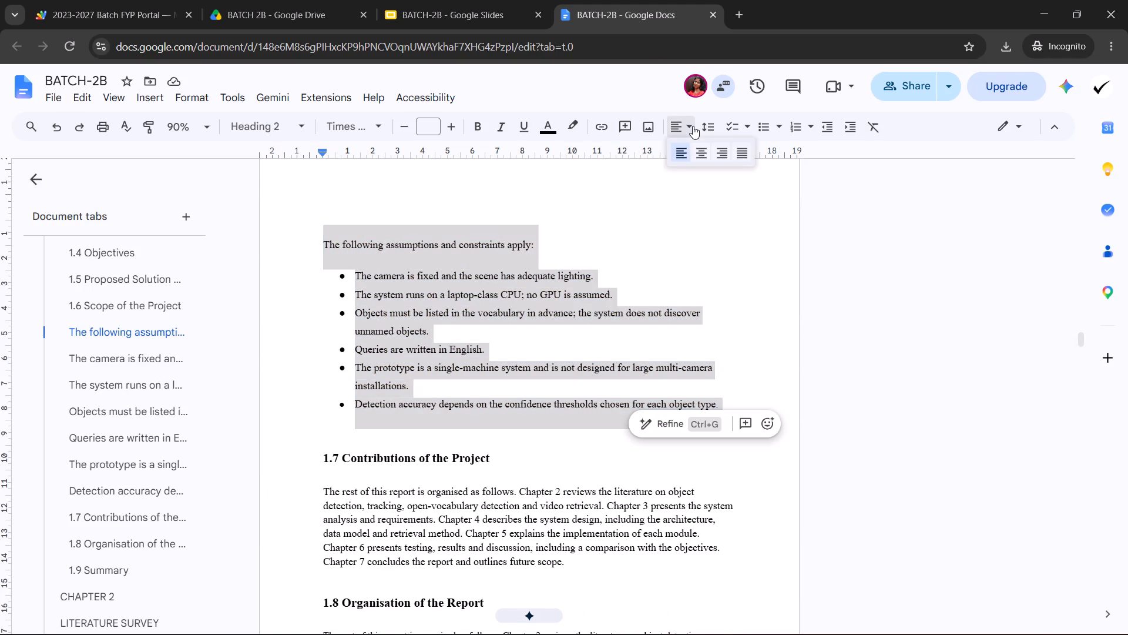
pyautogui.click(737, 152)
# Justify the body paragraph under 1.7 Contributions of the Project.
pyautogui.scroll(-2, 506, 283)
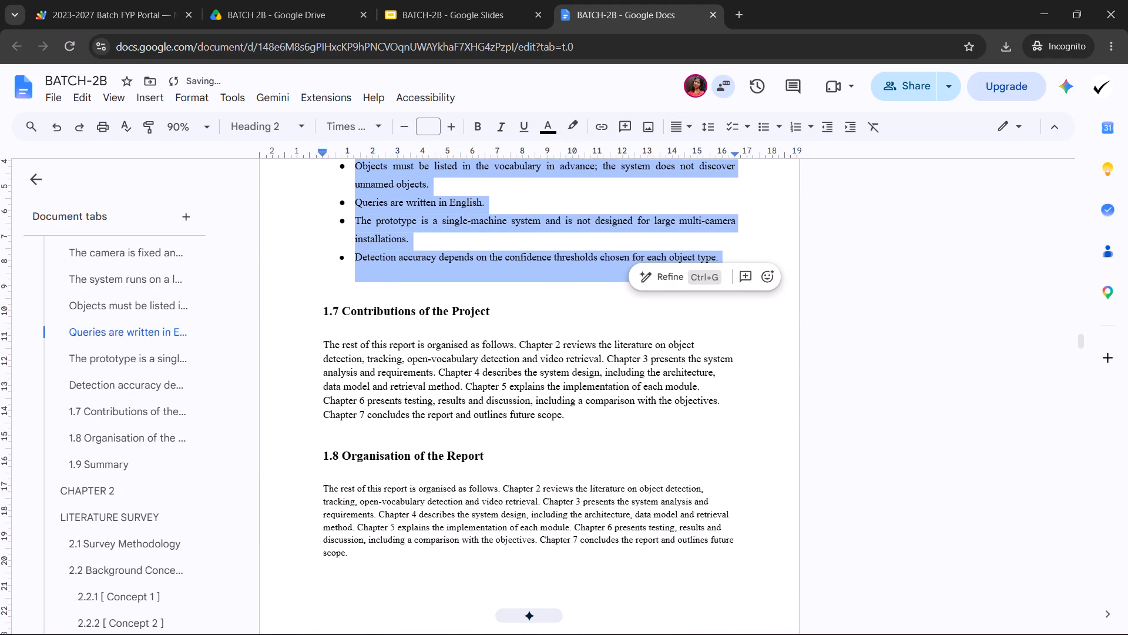
pyautogui.moveTo(326, 346); pyautogui.dragTo(563, 416)
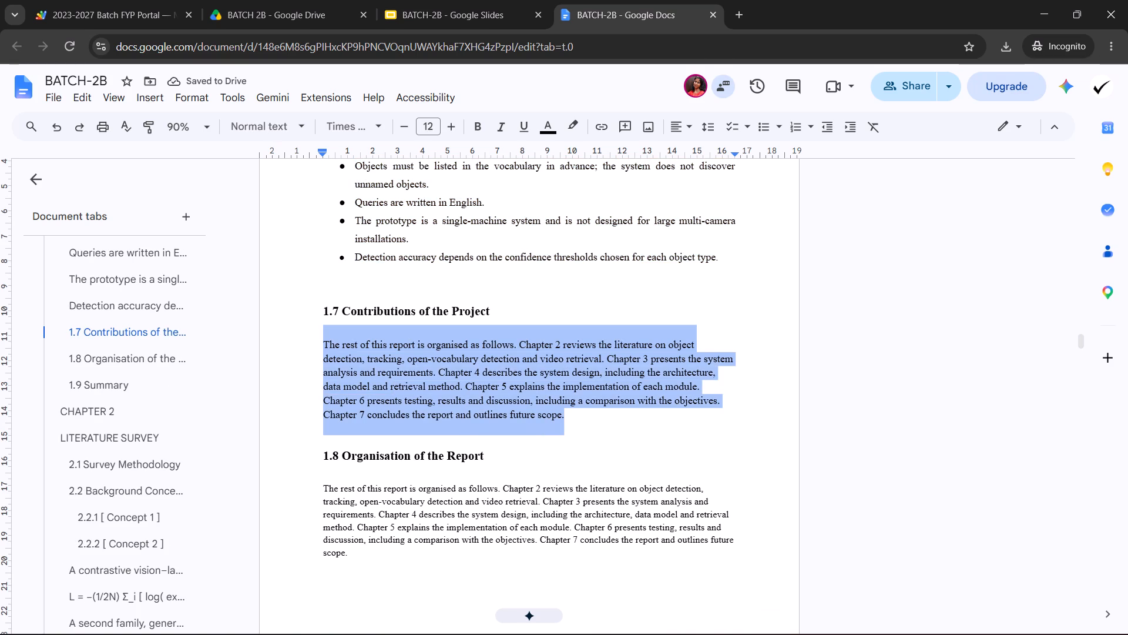
pyautogui.click(688, 127)
pyautogui.click(739, 148)
pyautogui.click(374, 391)
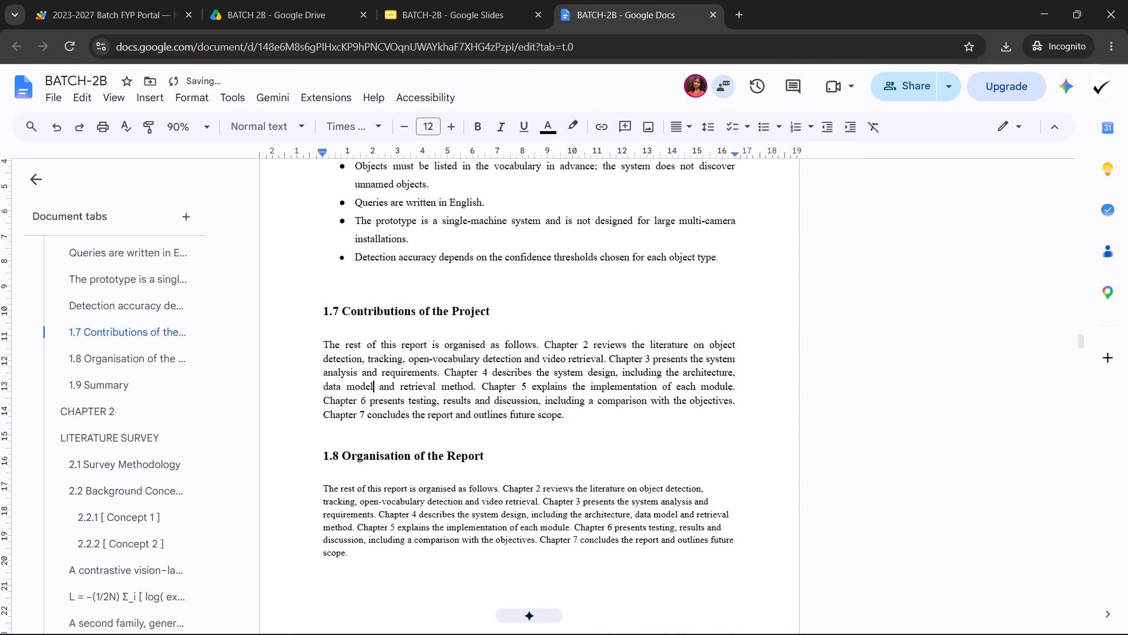
# Justify the body paragraph under 1.8 Organisation of the Report.
pyautogui.scroll(-2, 378, 378)
pyautogui.moveTo(324, 340); pyautogui.dragTo(359, 395)
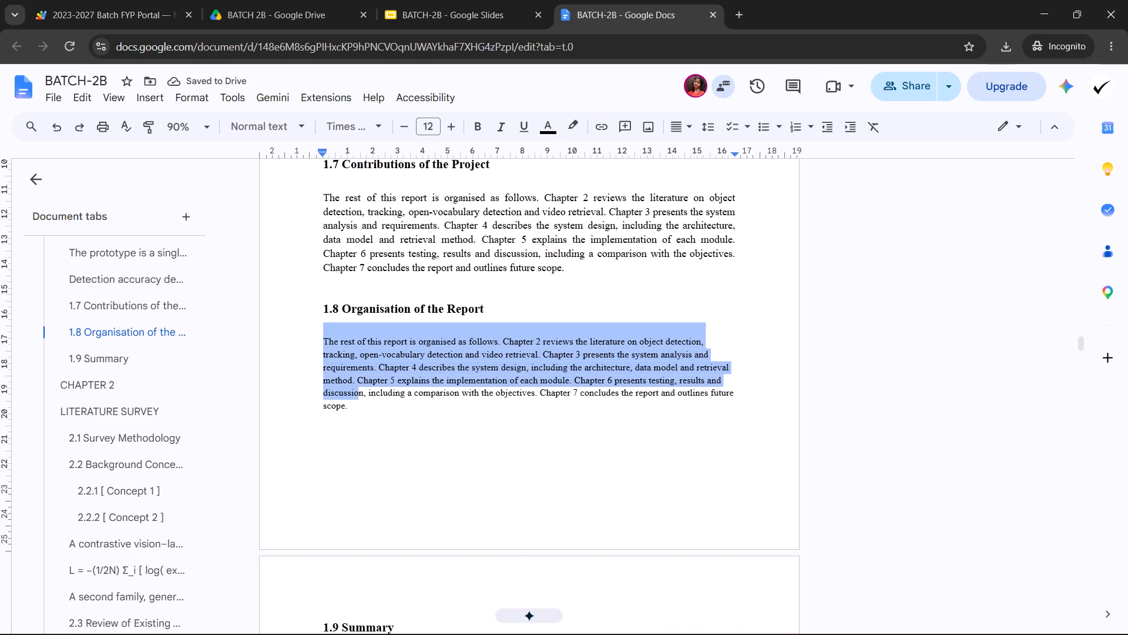
pyautogui.moveTo(359, 395); pyautogui.dragTo(364, 415)
pyautogui.click(694, 123)
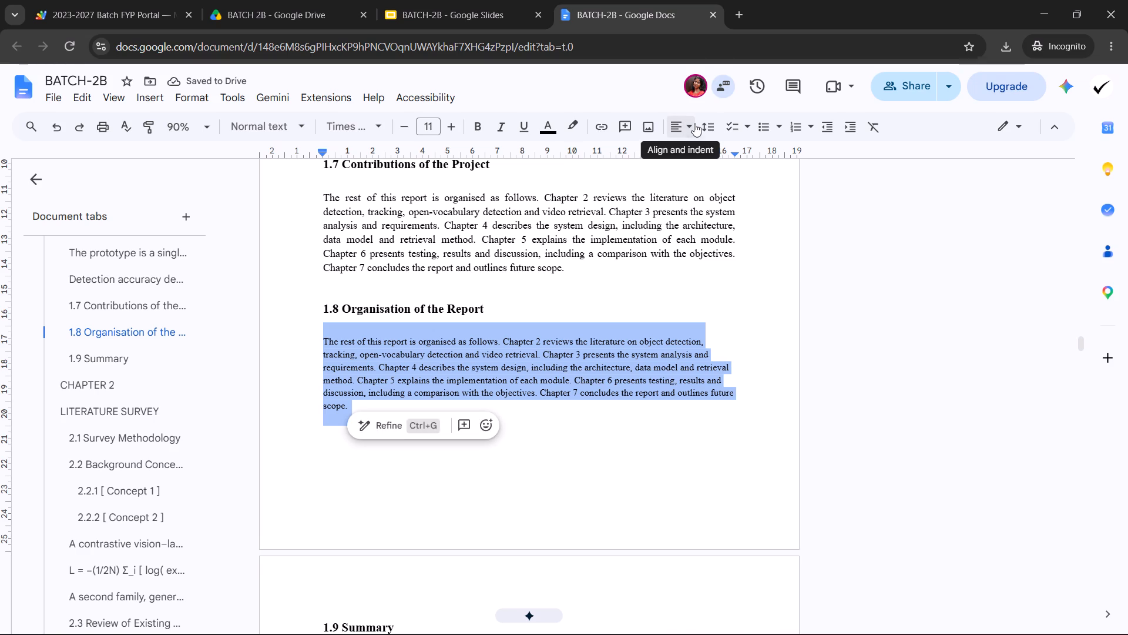
pyautogui.click(735, 155)
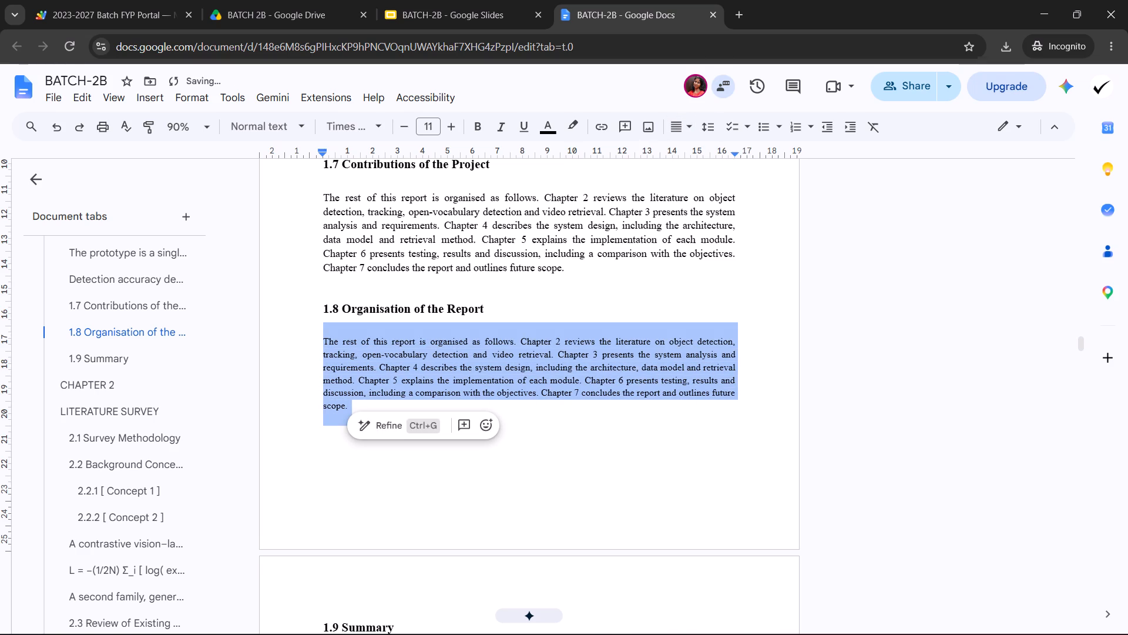
pyautogui.click(508, 360)
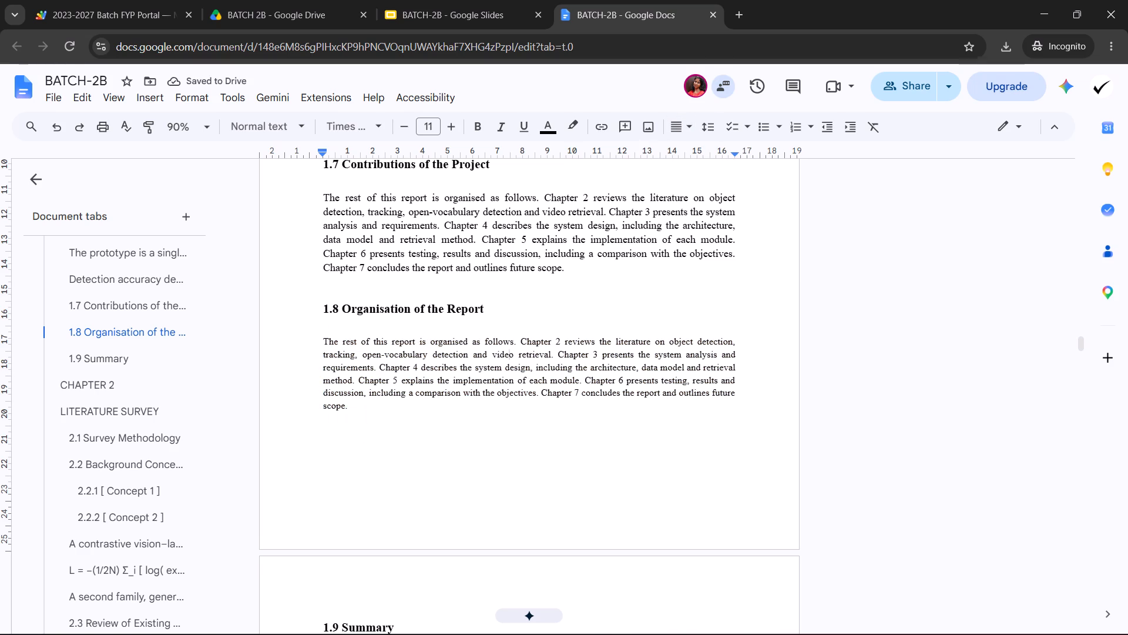
# Set the body paragraph under 1.8 Organisation of the Report to 12 pt.
pyautogui.scroll(-1, 511, 319)
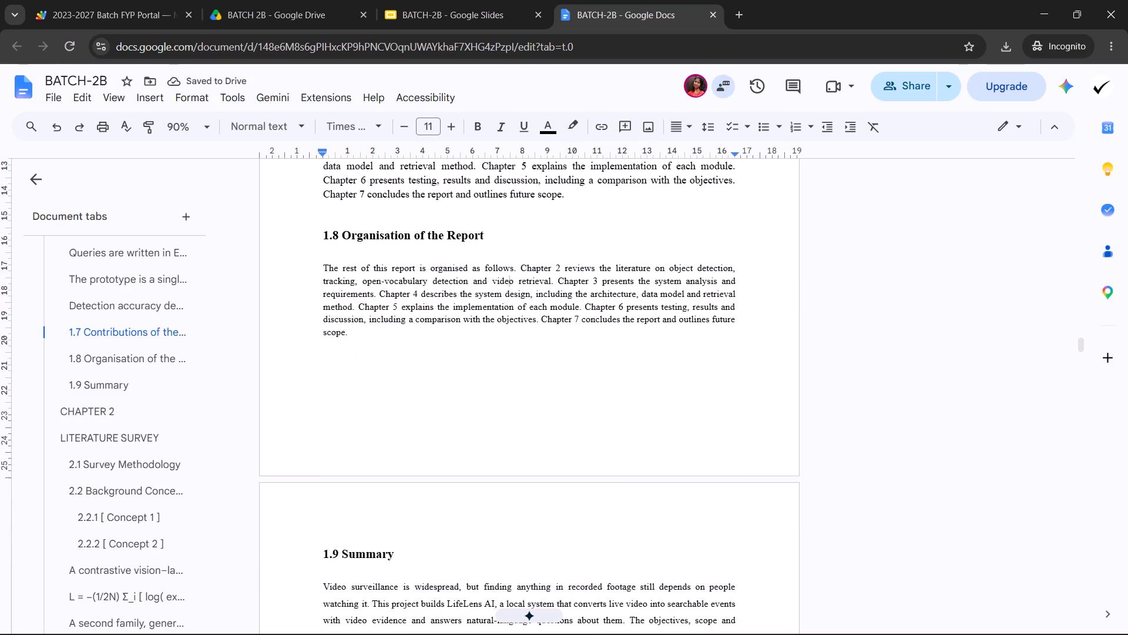
pyautogui.scroll(-4, 505, 322)
pyautogui.scroll(4, 388, 318)
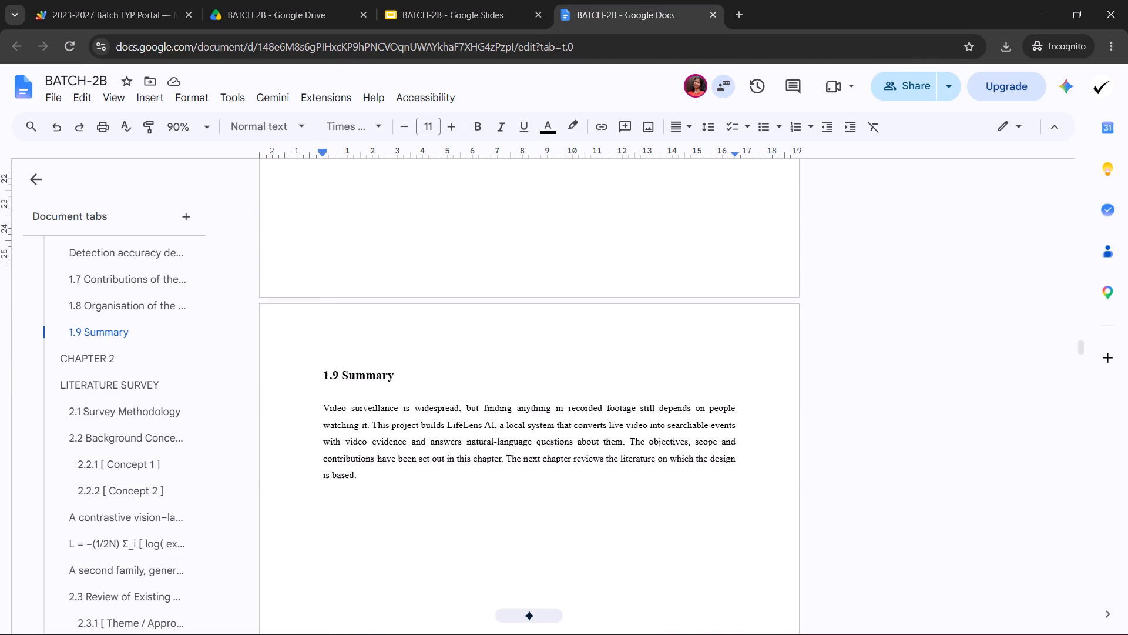
pyautogui.scroll(3, 370, 341)
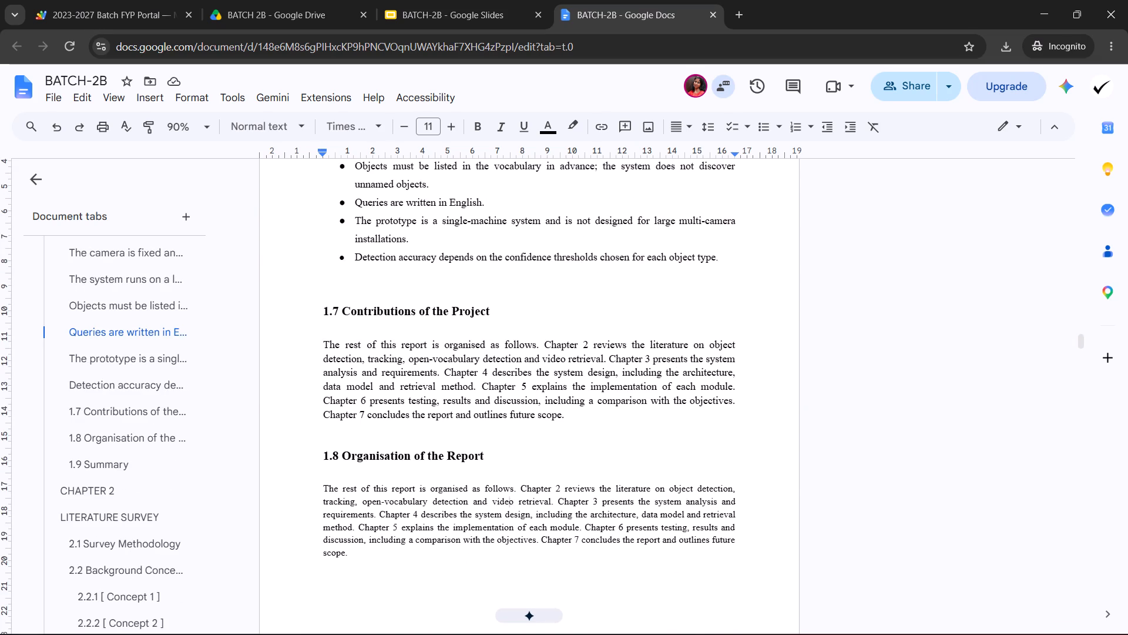
pyautogui.scroll(-1, 357, 350)
pyautogui.moveTo(322, 413); pyautogui.dragTo(350, 482)
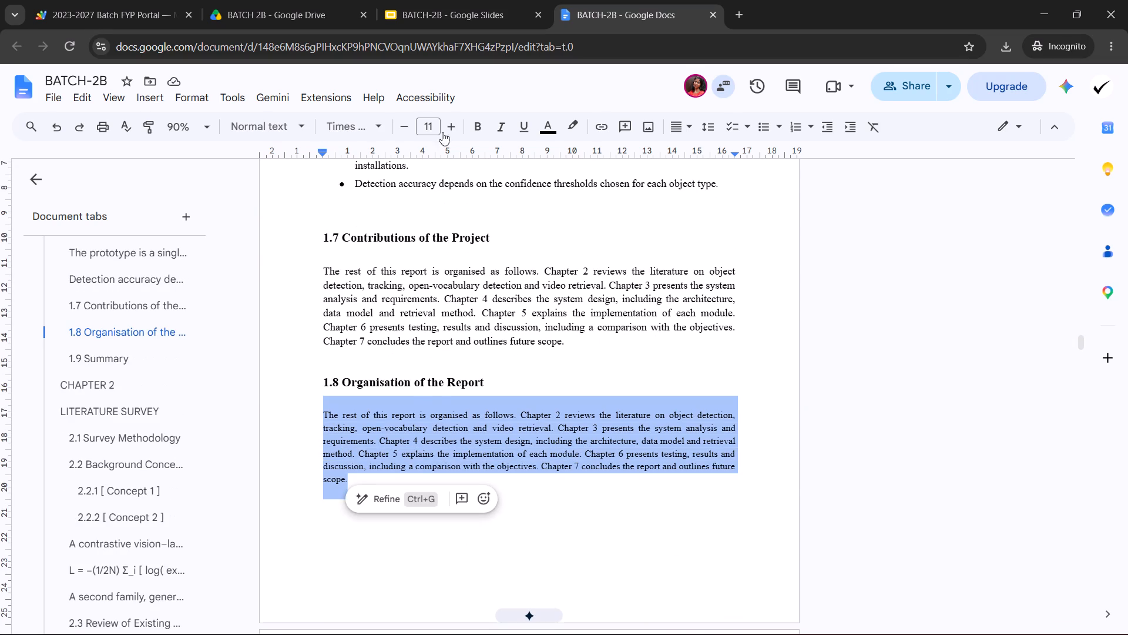
pyautogui.click(433, 128)
pyautogui.click(430, 239)
# Set the body paragraph under 1.9 Summary to 12 pt.
pyautogui.scroll(-3, 431, 209)
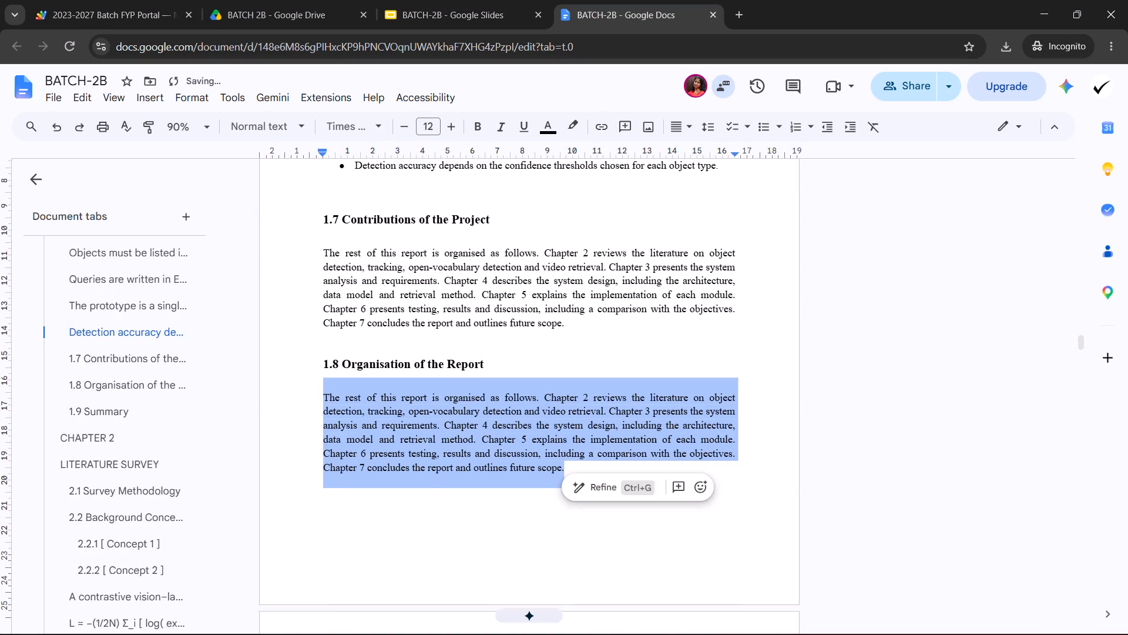
pyautogui.scroll(-3, 431, 209)
pyautogui.moveTo(318, 292); pyautogui.dragTo(347, 340)
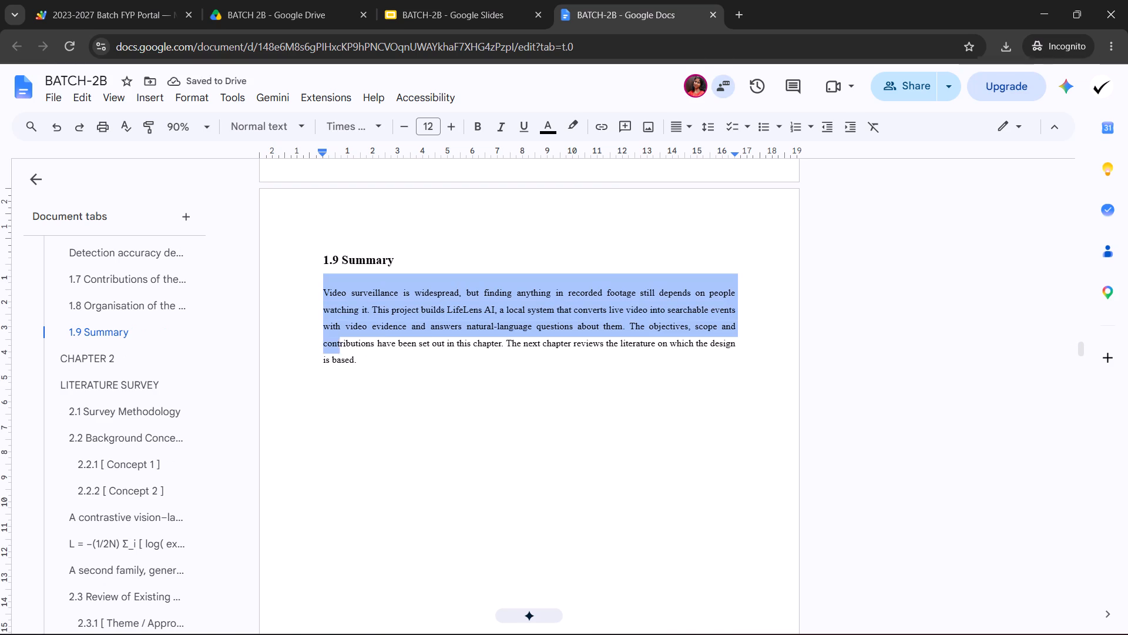
pyautogui.moveTo(347, 340); pyautogui.dragTo(371, 357)
pyautogui.click(434, 128)
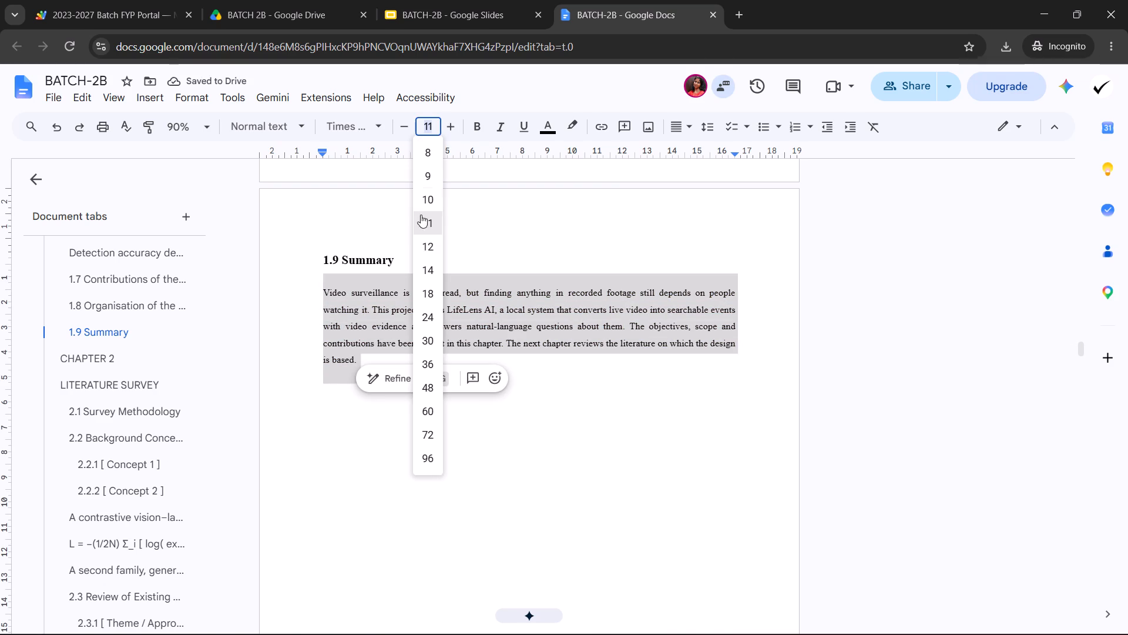
pyautogui.click(424, 236)
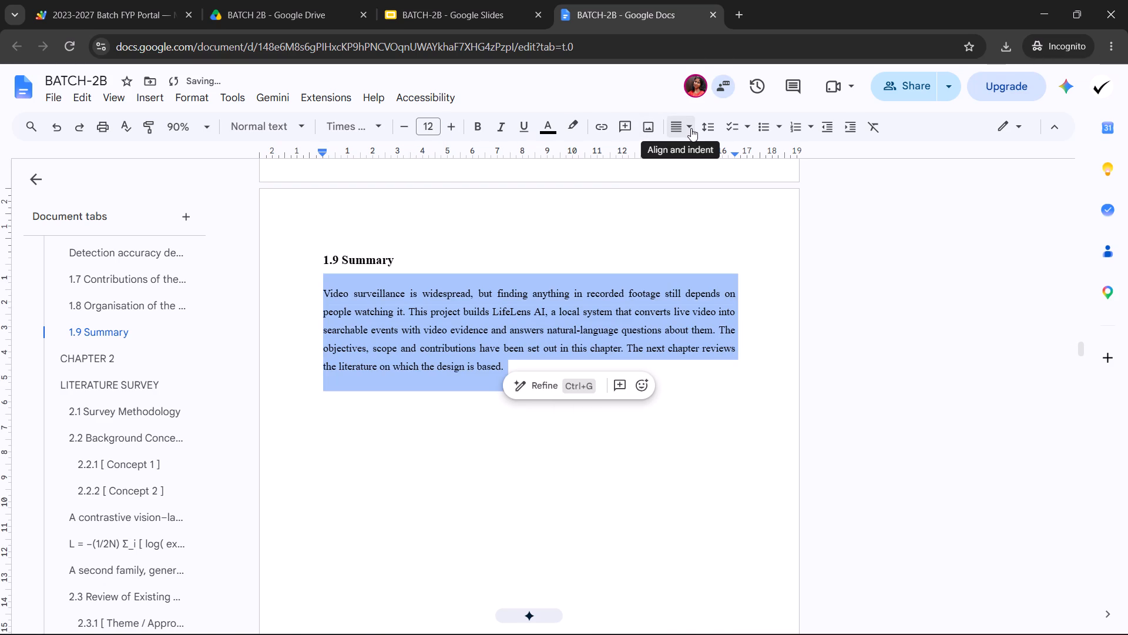
pyautogui.click(672, 283)
# Examine the body text formatting and content of Chapter 2, Literature Survey, from its introduction through section 2.3.
pyautogui.scroll(-6, 578, 283)
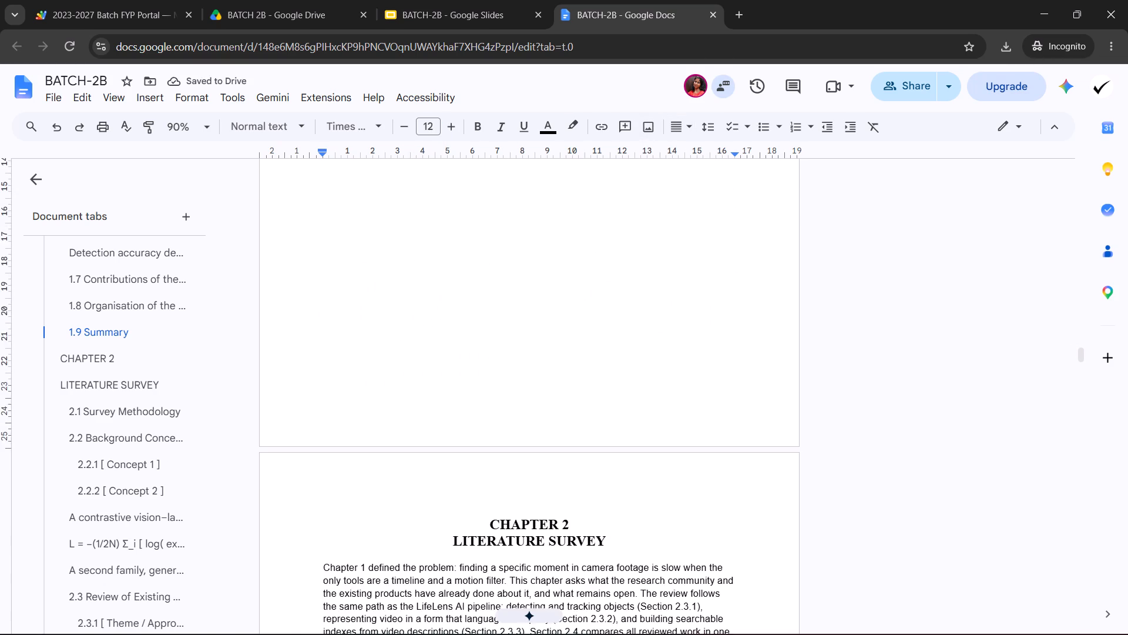
pyautogui.scroll(-5, 582, 271)
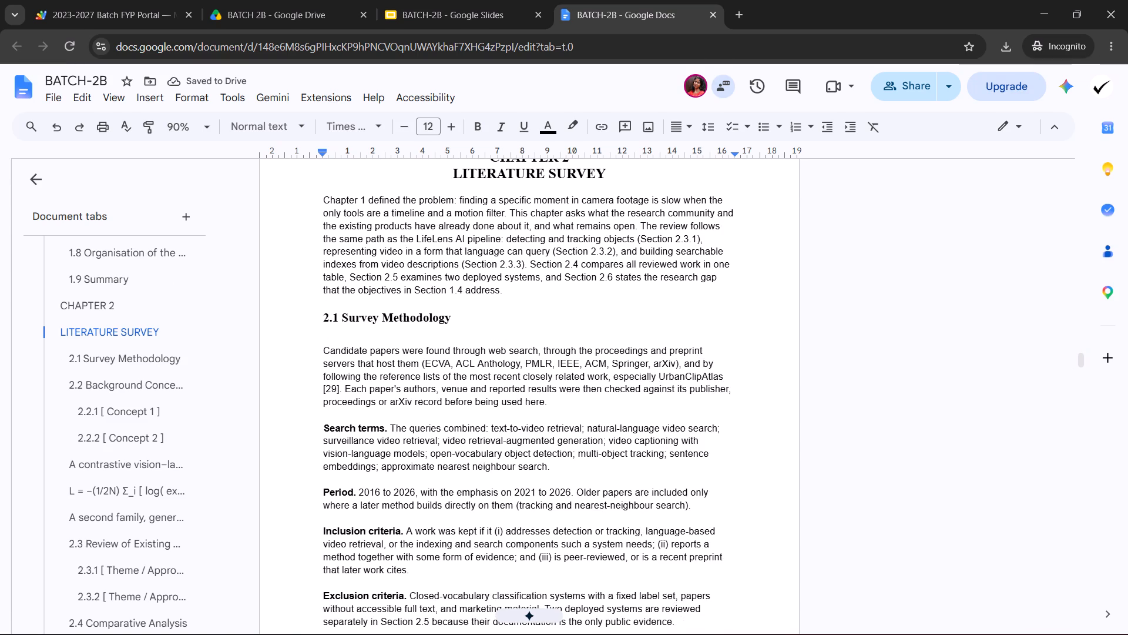
pyautogui.scroll(-7, 557, 284)
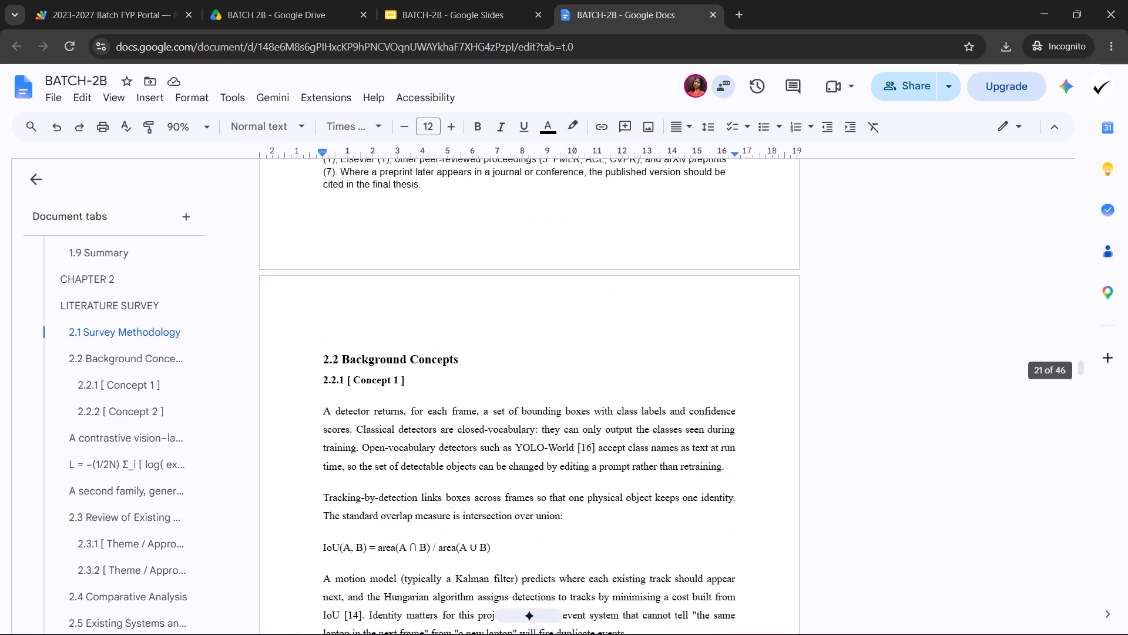
pyautogui.scroll(-3, 519, 290)
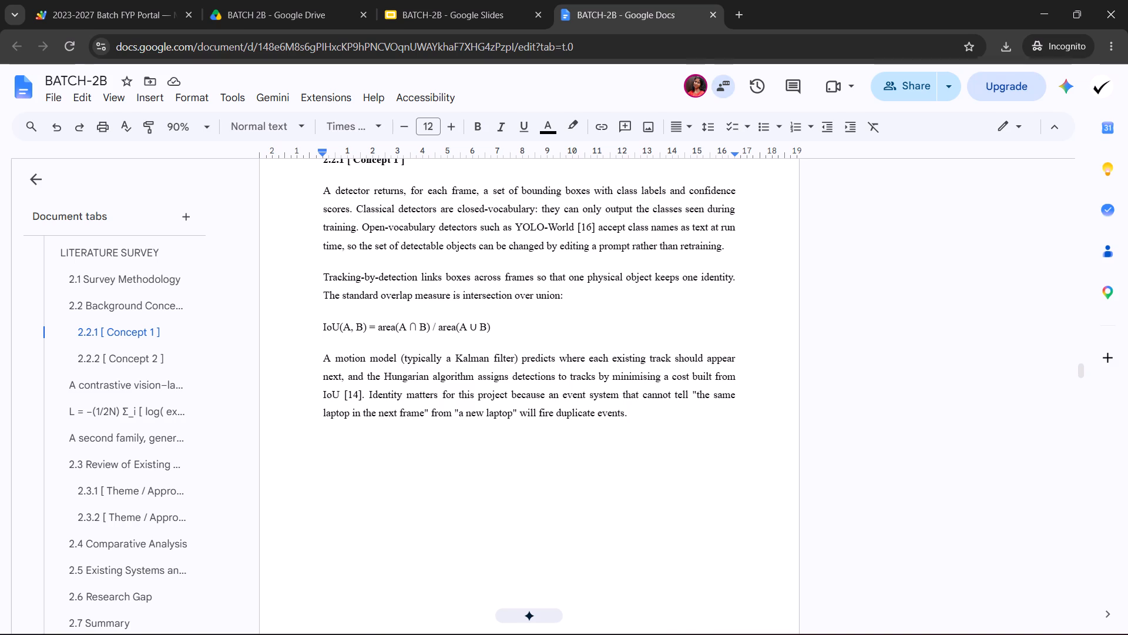
pyautogui.click(430, 0)
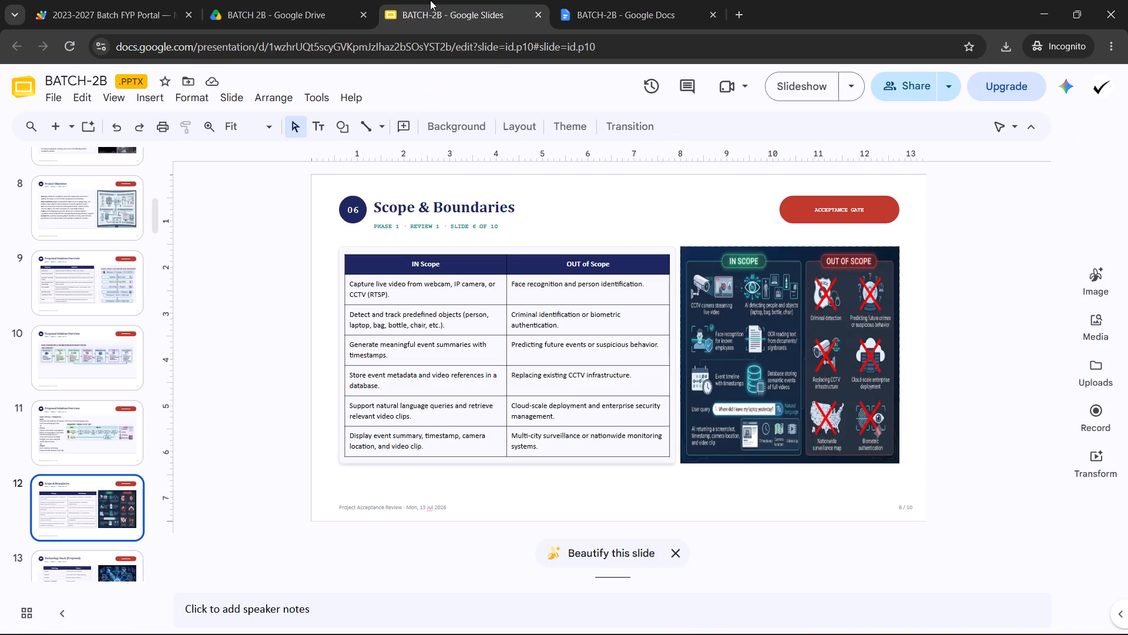
pyautogui.click(591, 0)
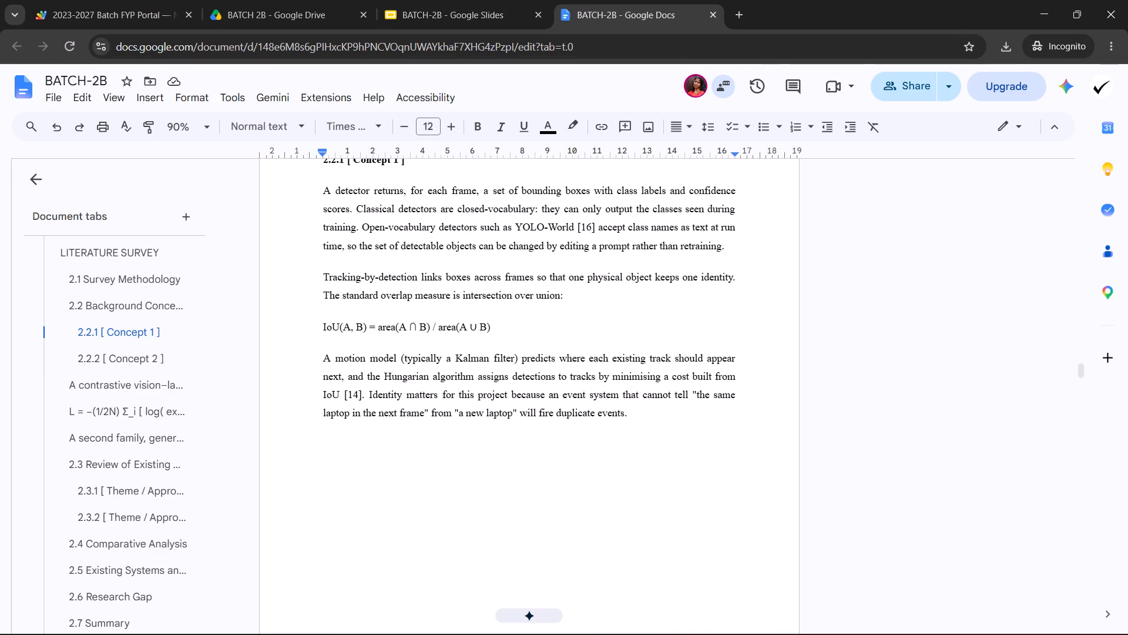
pyautogui.scroll(-7, 508, 422)
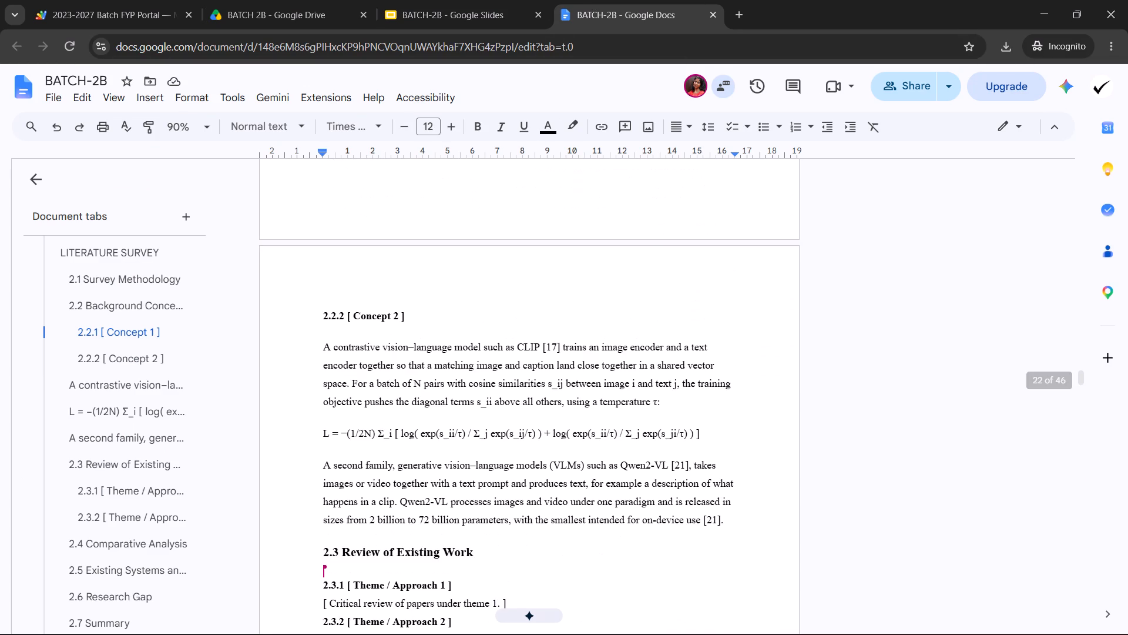
pyautogui.scroll(-1, 517, 403)
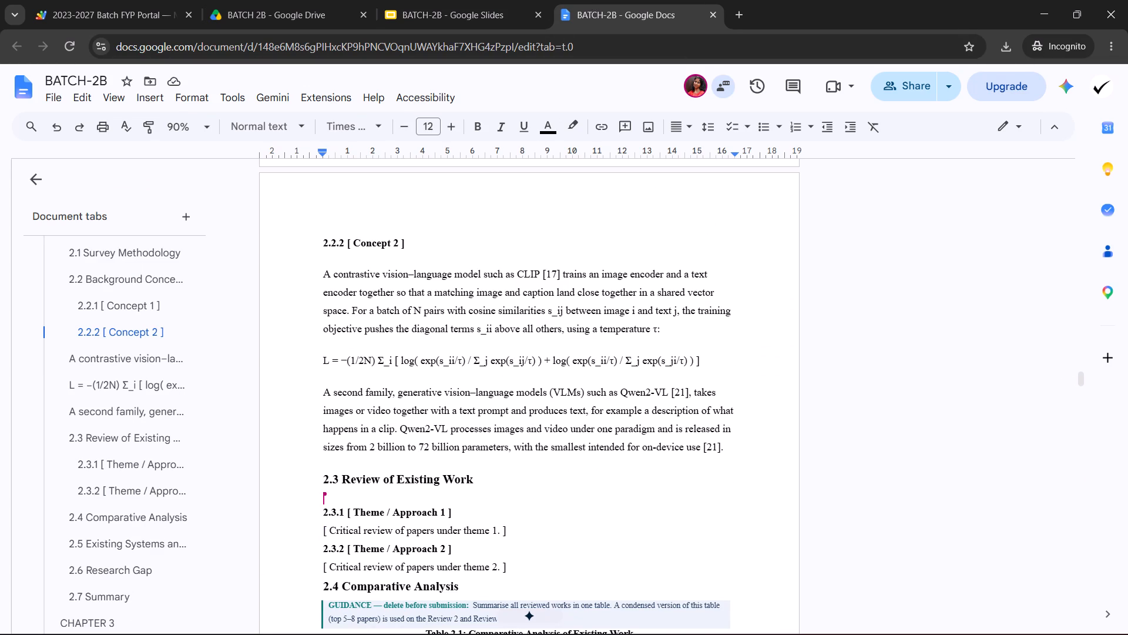
# Review the Chapter 1 formatting from 1.9 Summary back to 1.5 Proposed Solution Overview, including the scope table and overview figure.
pyautogui.scroll(20, 622, 341)
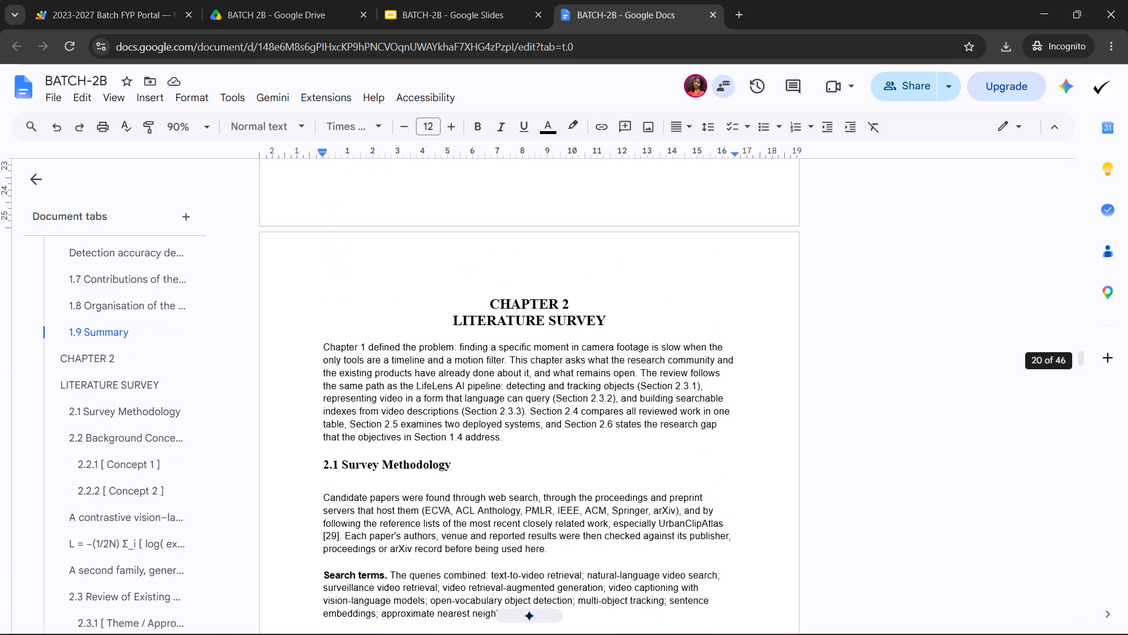
pyautogui.scroll(11, 448, 309)
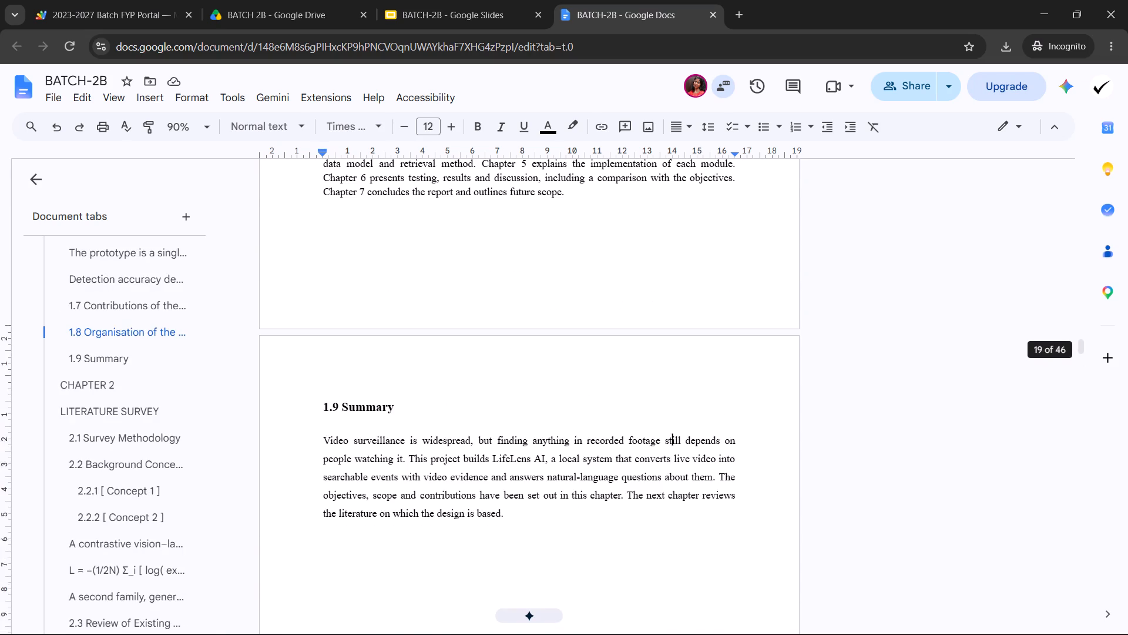
pyautogui.scroll(19, 455, 323)
pyautogui.scroll(4, 479, 323)
pyautogui.scroll(-1, 487, 319)
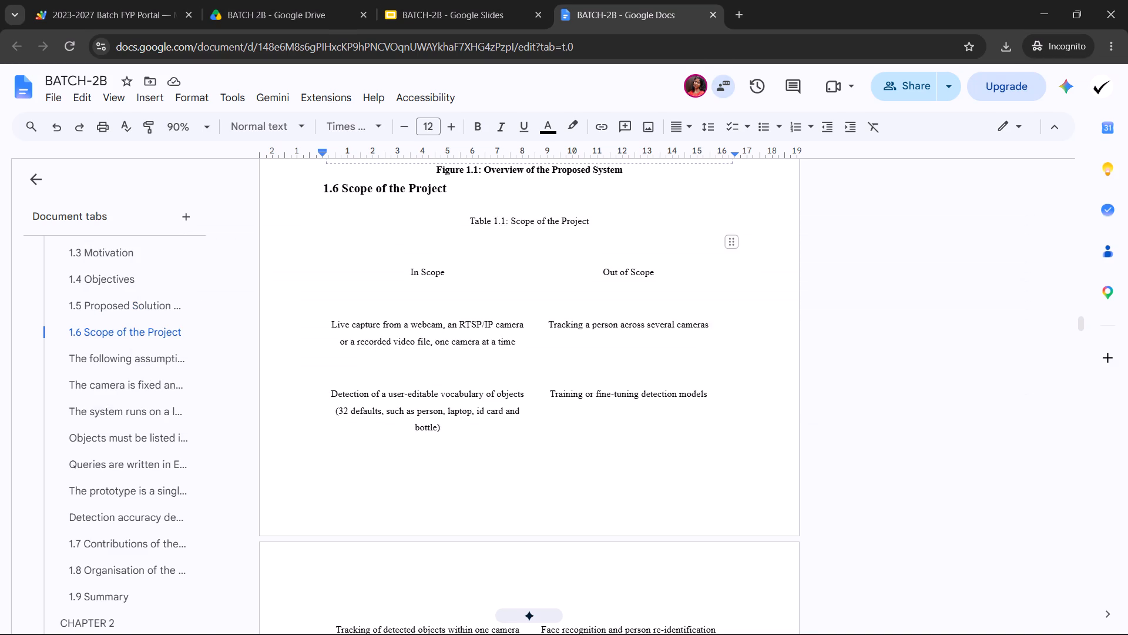
pyautogui.scroll(3, 546, 356)
pyautogui.scroll(4, 508, 444)
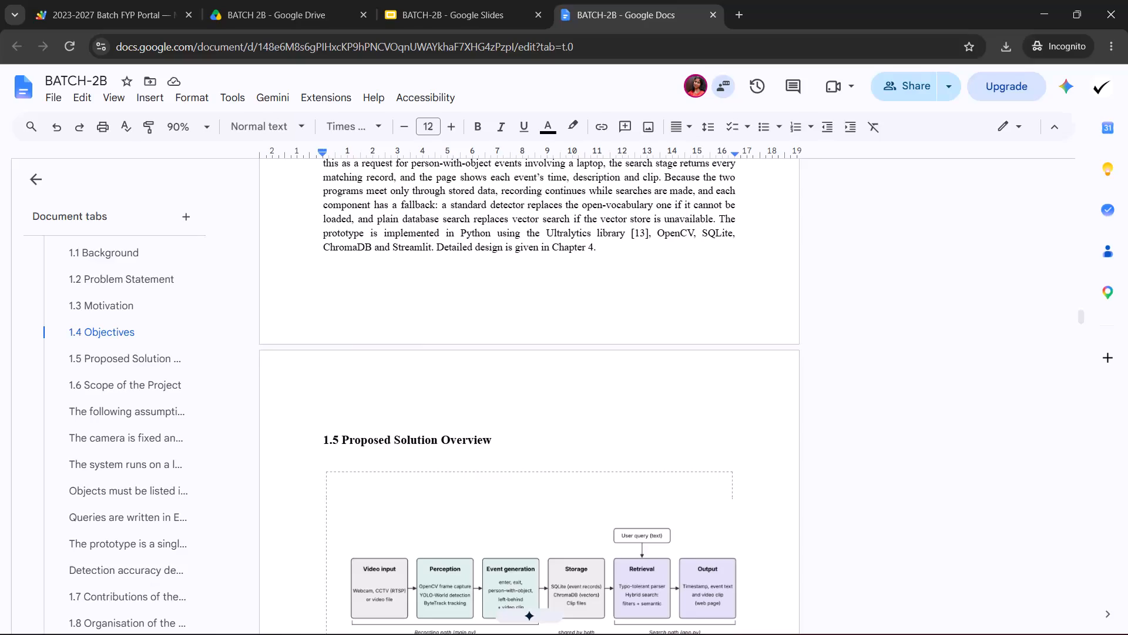
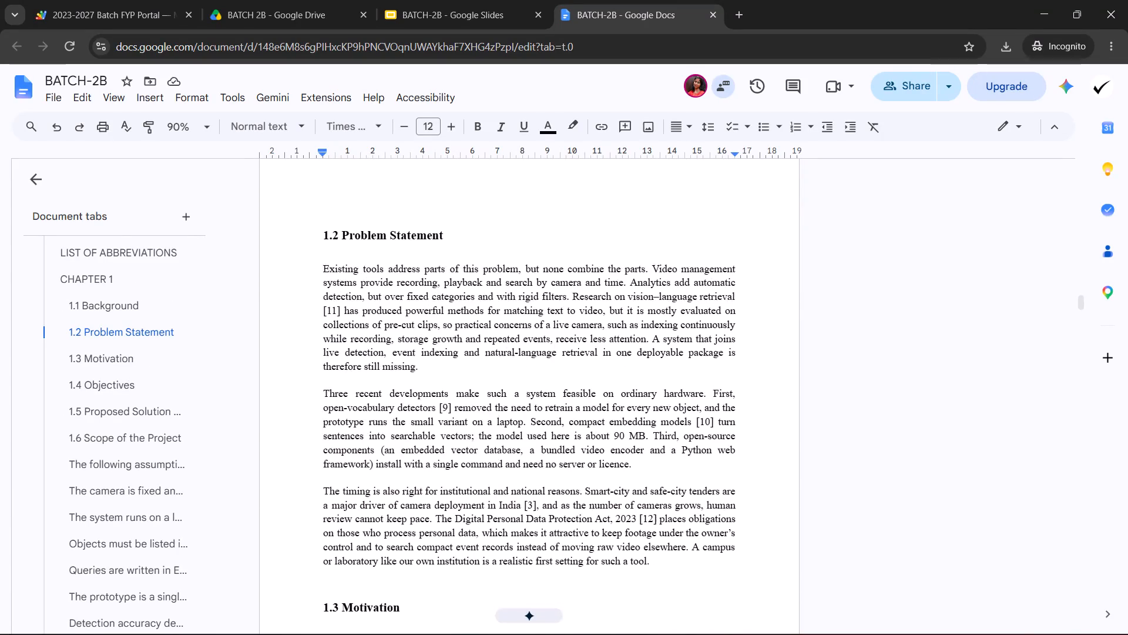
# Review the body text, line spacing and headings of Chapter 1 from 1.1 Background through 1.4 Objectives.
pyautogui.scroll(9, 622, 385)
pyautogui.scroll(-12, 618, 399)
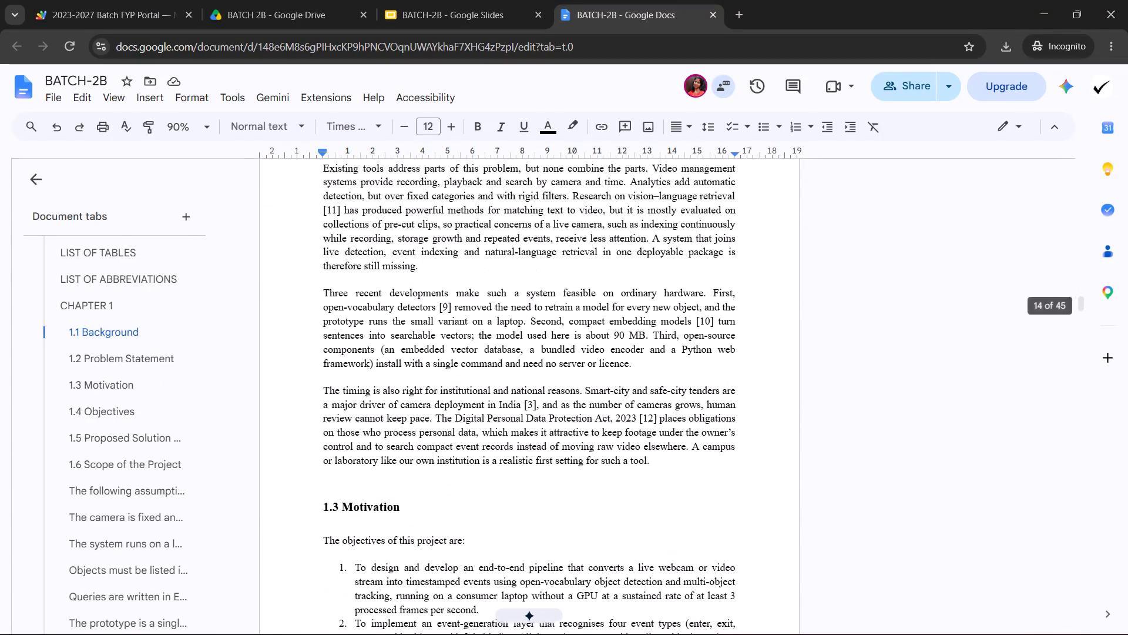
pyautogui.scroll(10, 613, 403)
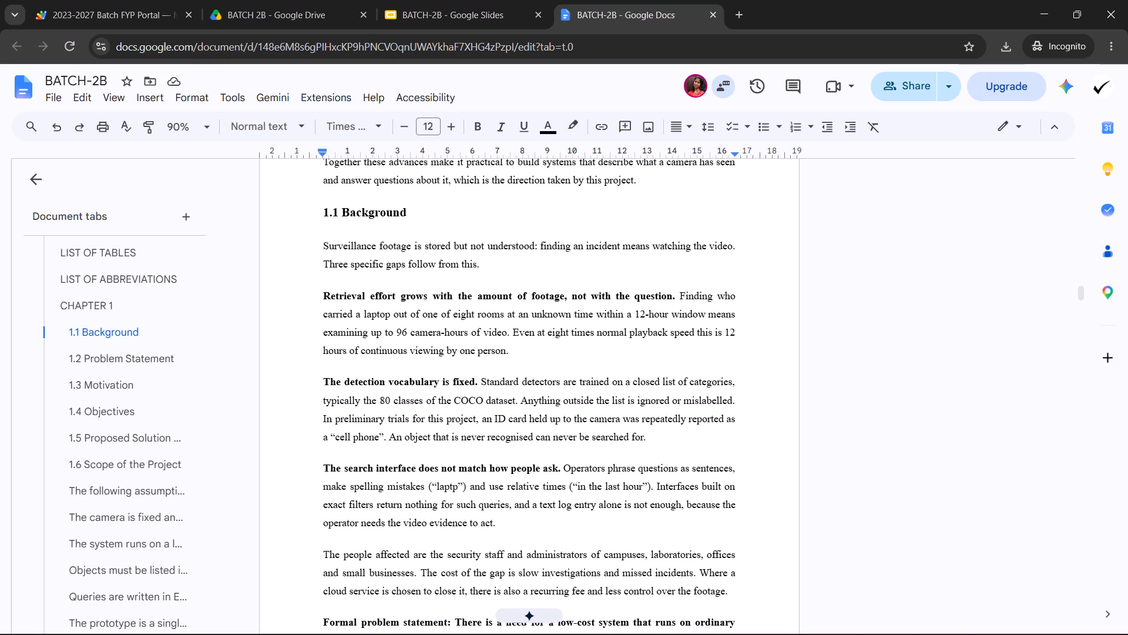
pyautogui.scroll(-3, 744, 366)
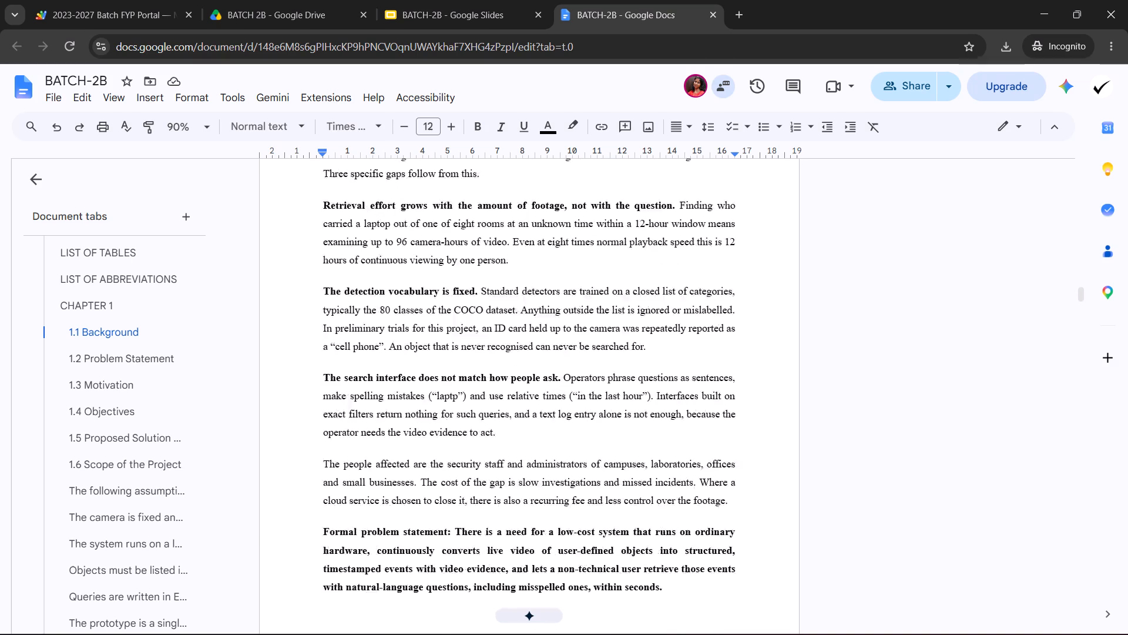
pyautogui.scroll(-2, 739, 370)
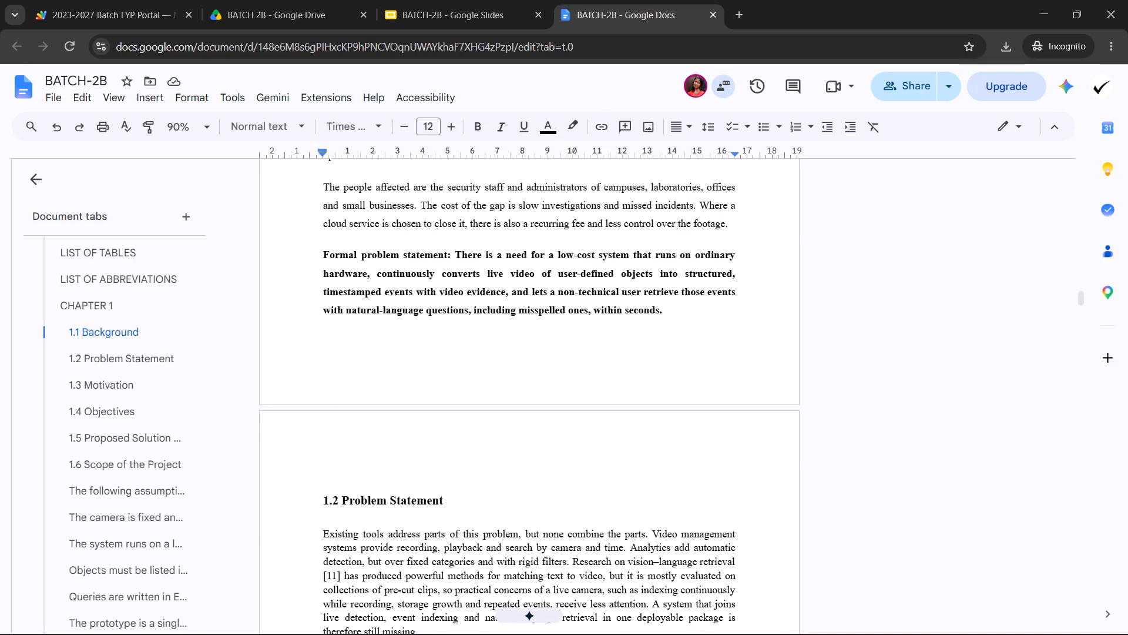
pyautogui.scroll(-2, 559, 460)
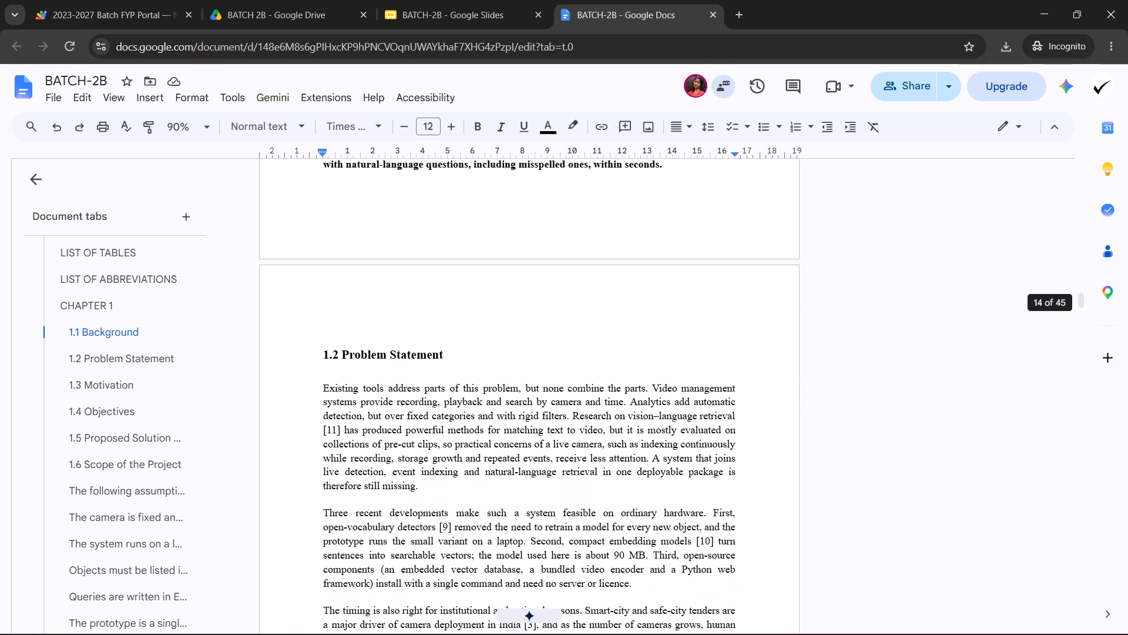
pyautogui.scroll(-2, 551, 403)
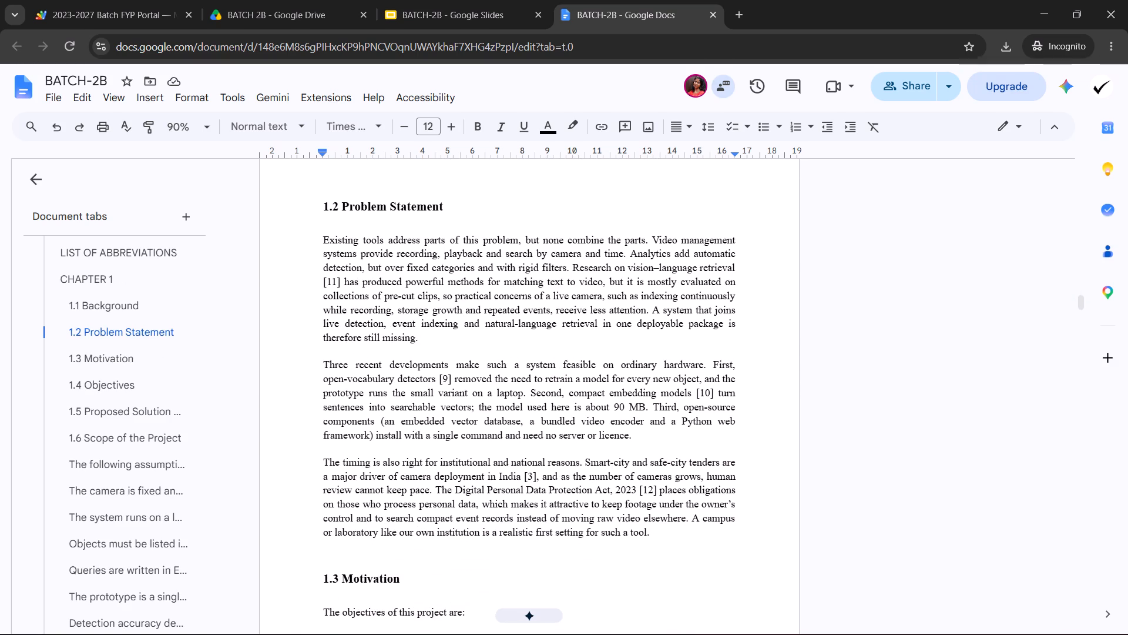
pyautogui.scroll(-1, 529, 353)
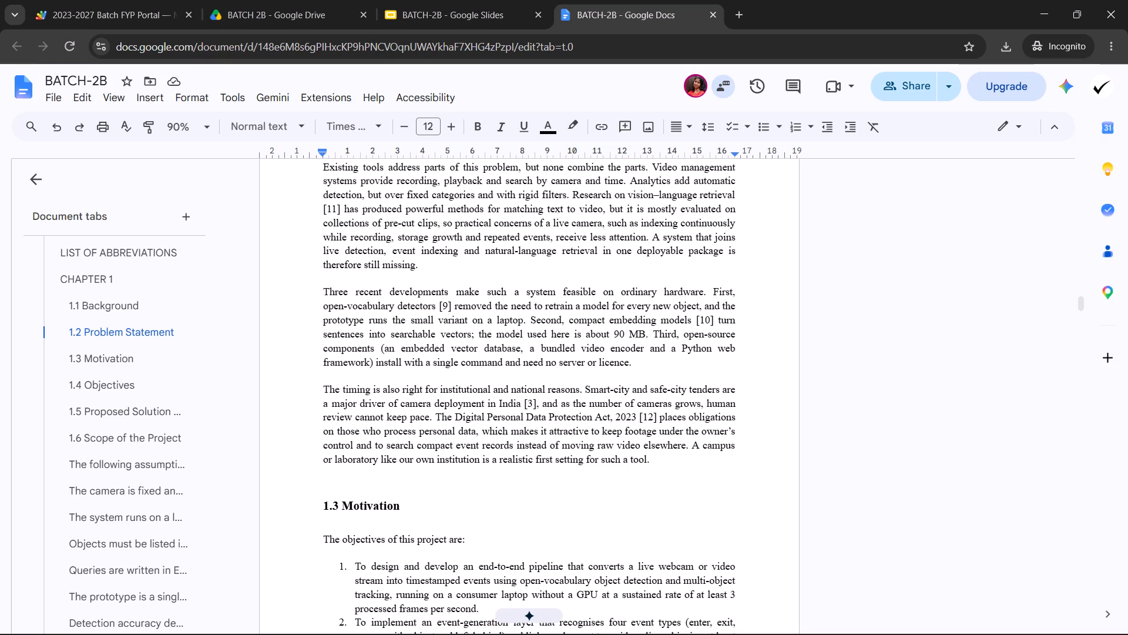
pyautogui.scroll(1, 516, 370)
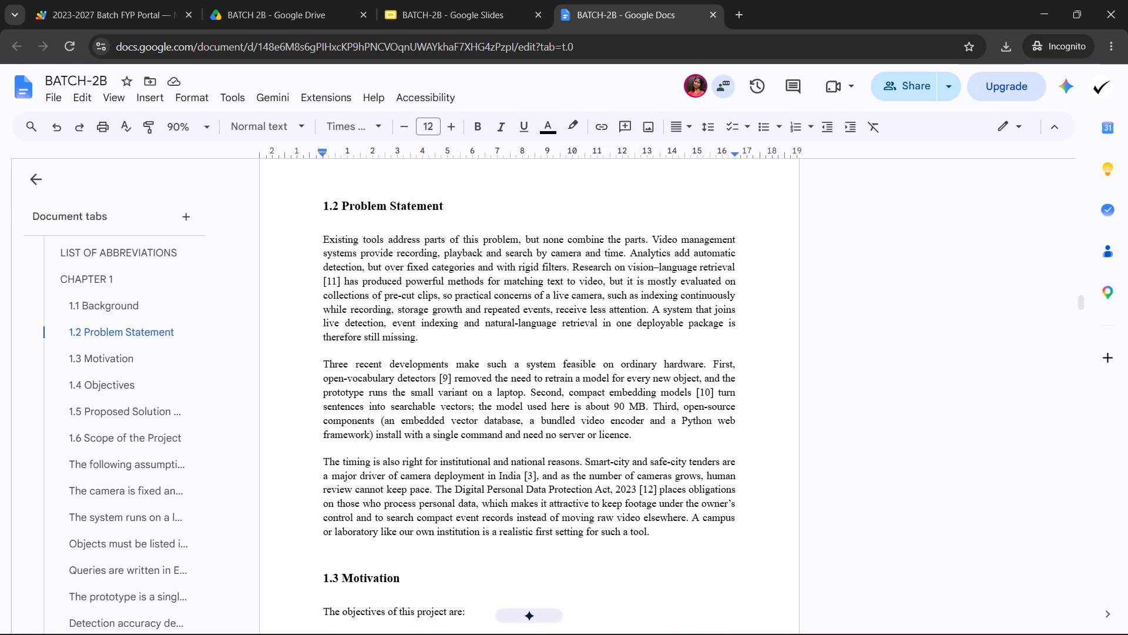
pyautogui.scroll(-6, 508, 371)
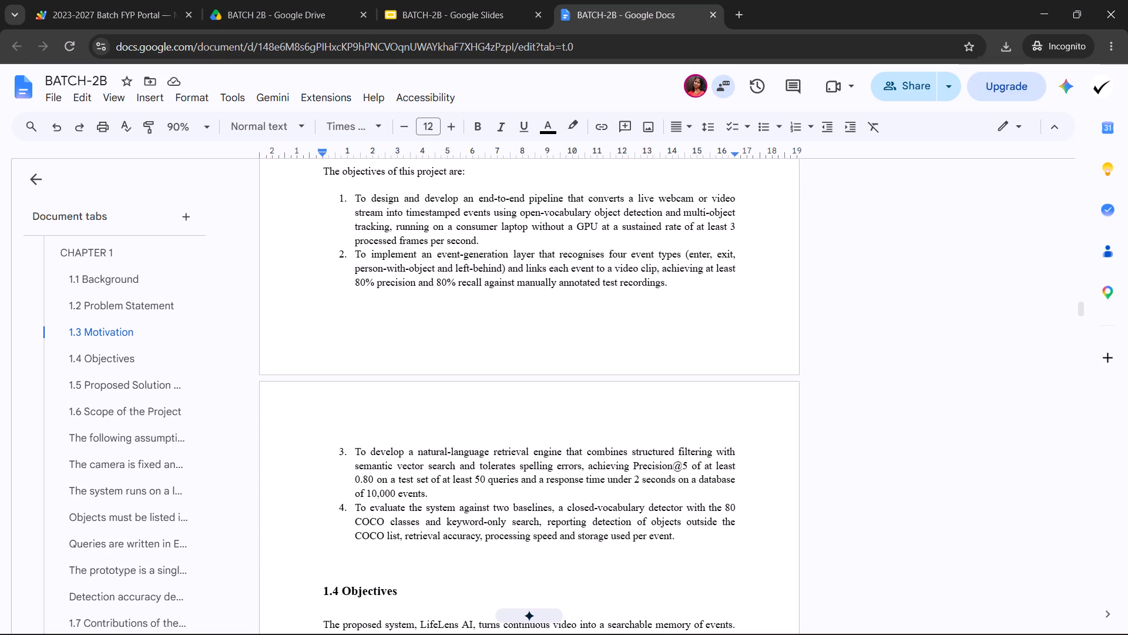
pyautogui.scroll(-1, 590, 454)
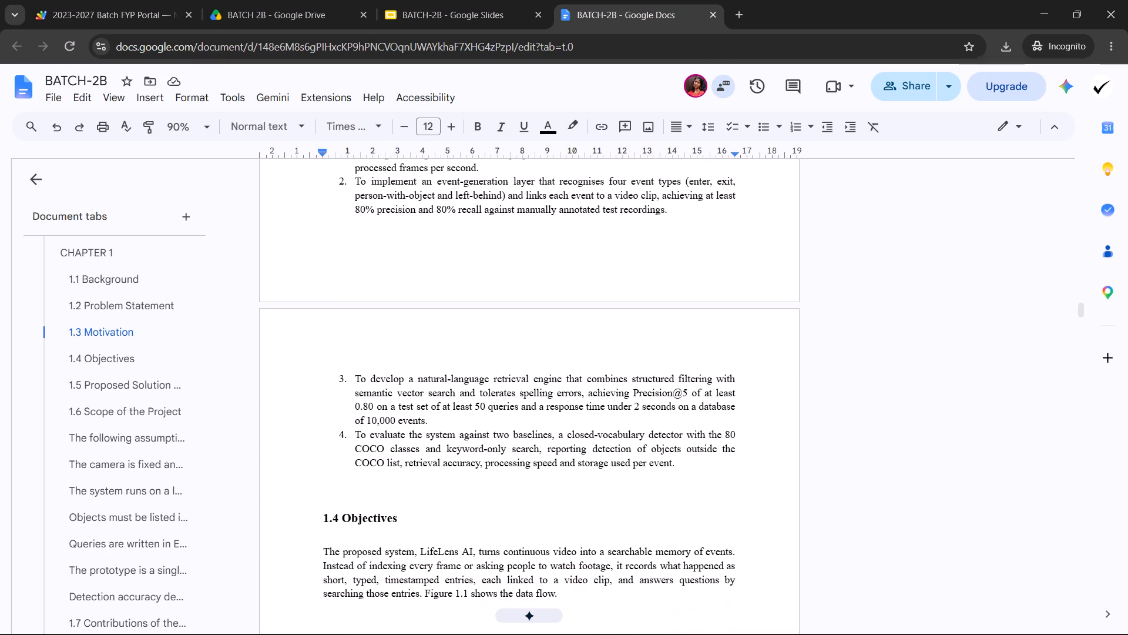
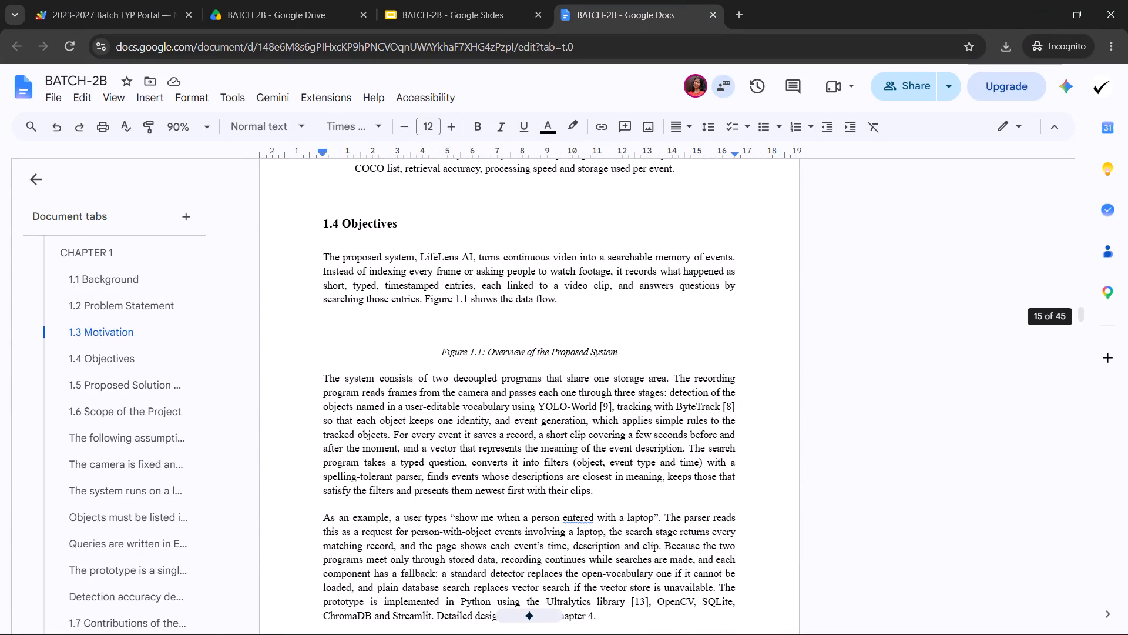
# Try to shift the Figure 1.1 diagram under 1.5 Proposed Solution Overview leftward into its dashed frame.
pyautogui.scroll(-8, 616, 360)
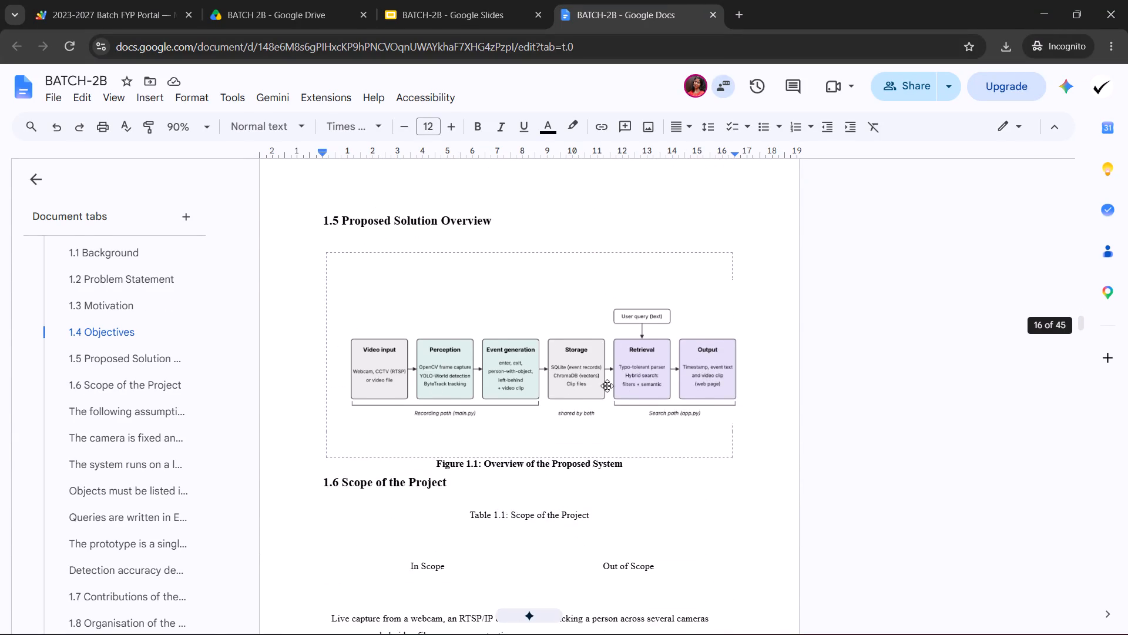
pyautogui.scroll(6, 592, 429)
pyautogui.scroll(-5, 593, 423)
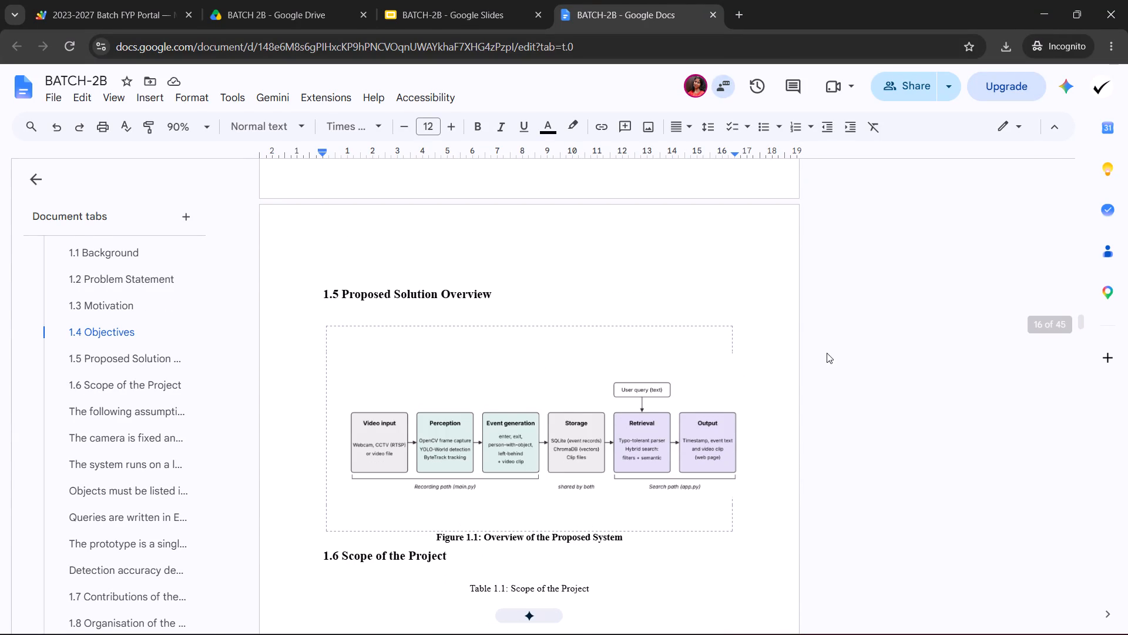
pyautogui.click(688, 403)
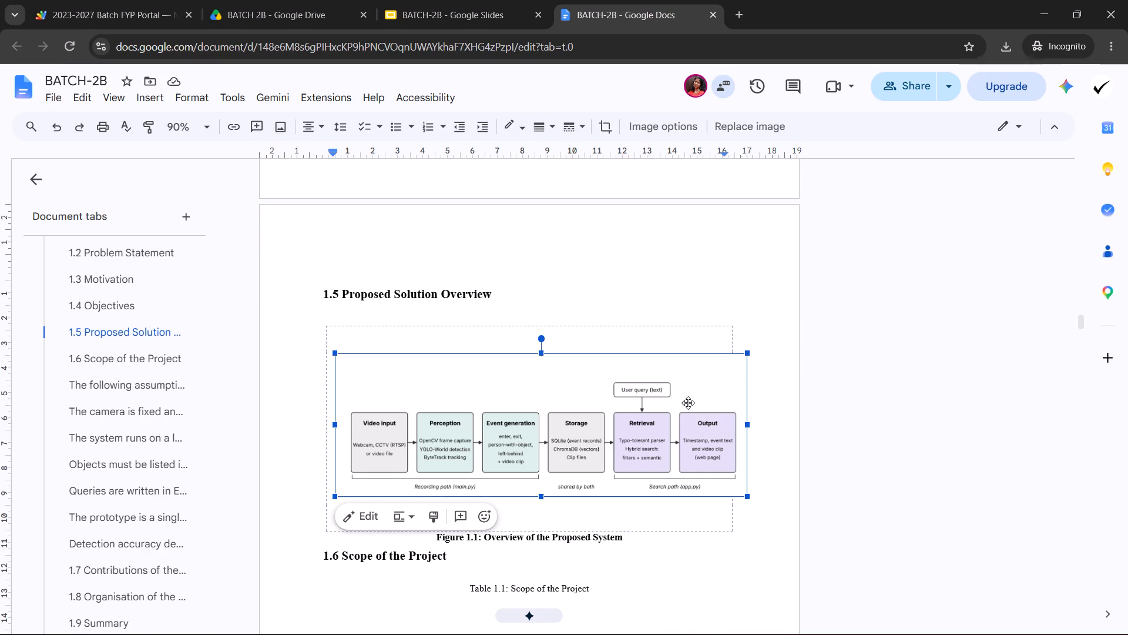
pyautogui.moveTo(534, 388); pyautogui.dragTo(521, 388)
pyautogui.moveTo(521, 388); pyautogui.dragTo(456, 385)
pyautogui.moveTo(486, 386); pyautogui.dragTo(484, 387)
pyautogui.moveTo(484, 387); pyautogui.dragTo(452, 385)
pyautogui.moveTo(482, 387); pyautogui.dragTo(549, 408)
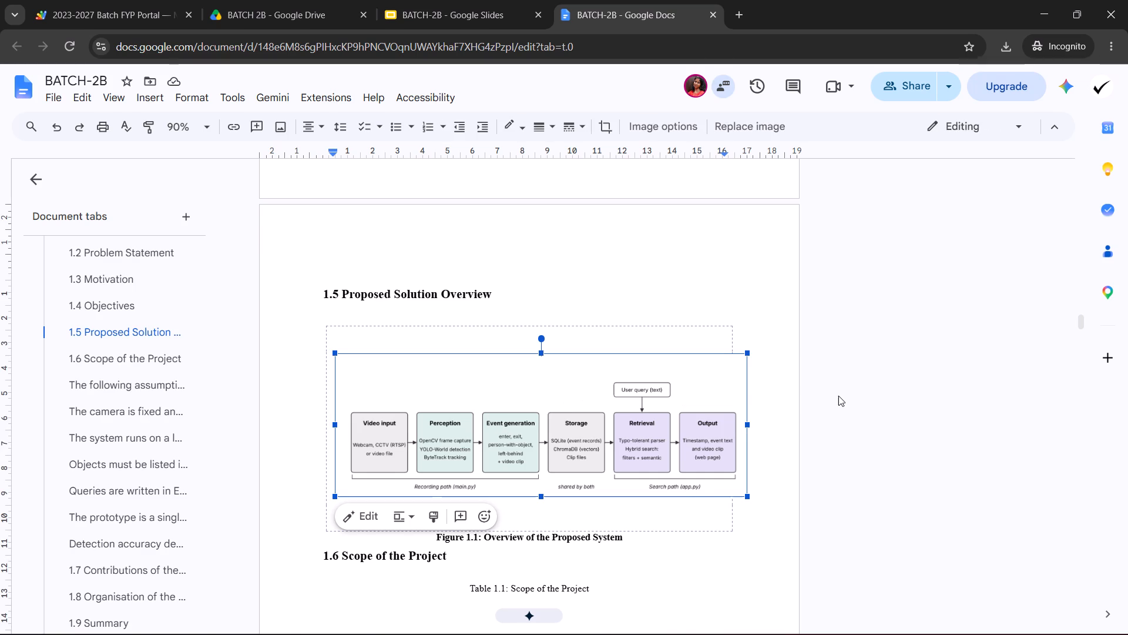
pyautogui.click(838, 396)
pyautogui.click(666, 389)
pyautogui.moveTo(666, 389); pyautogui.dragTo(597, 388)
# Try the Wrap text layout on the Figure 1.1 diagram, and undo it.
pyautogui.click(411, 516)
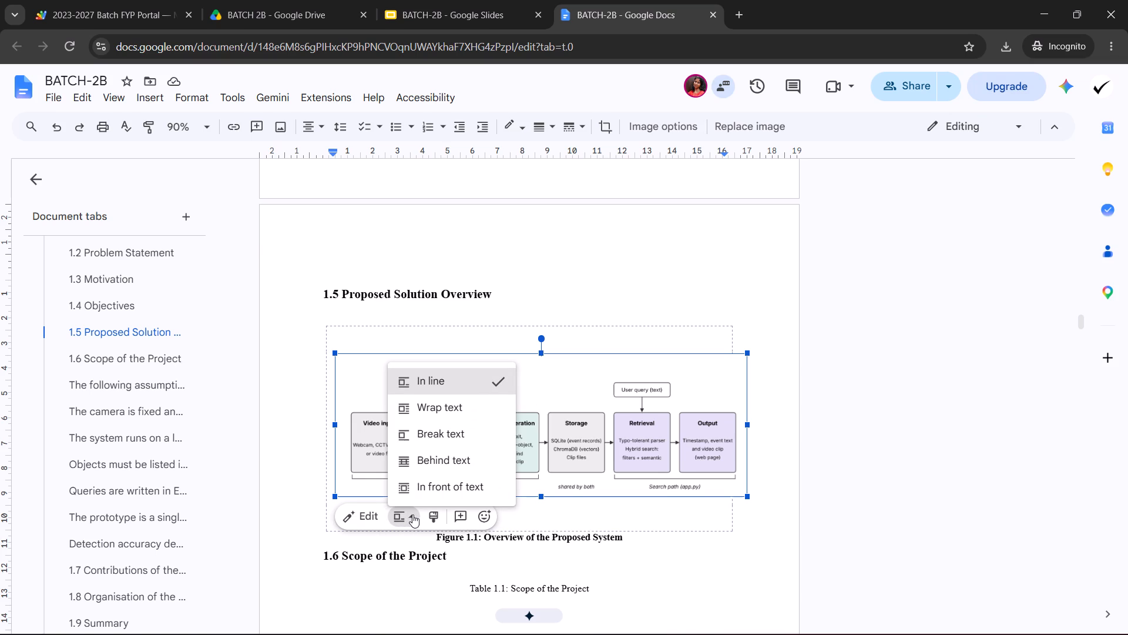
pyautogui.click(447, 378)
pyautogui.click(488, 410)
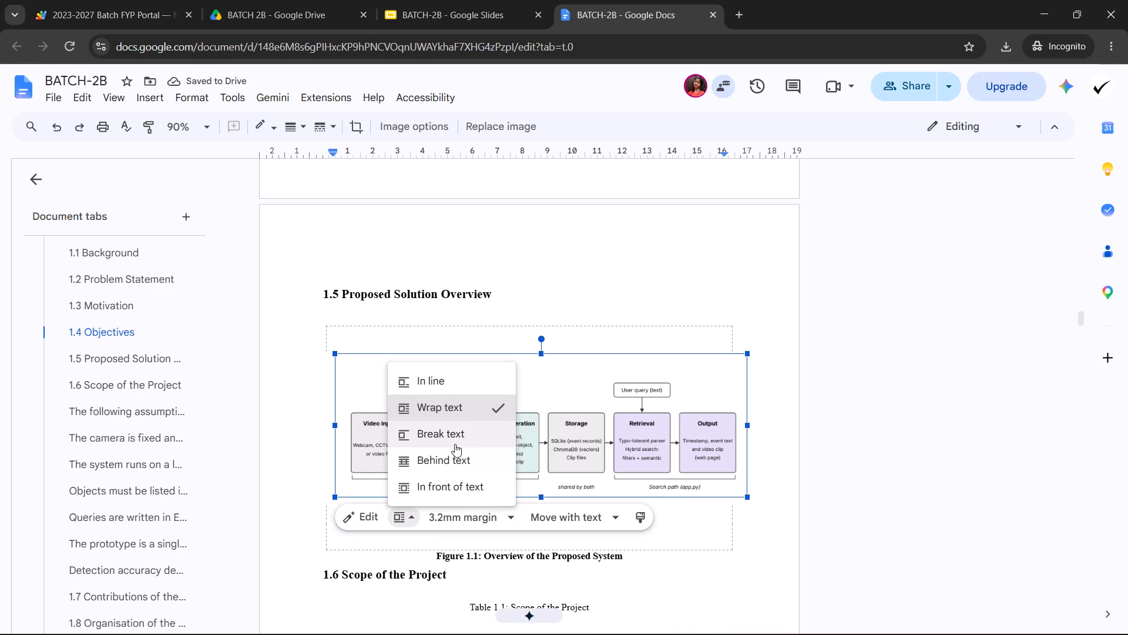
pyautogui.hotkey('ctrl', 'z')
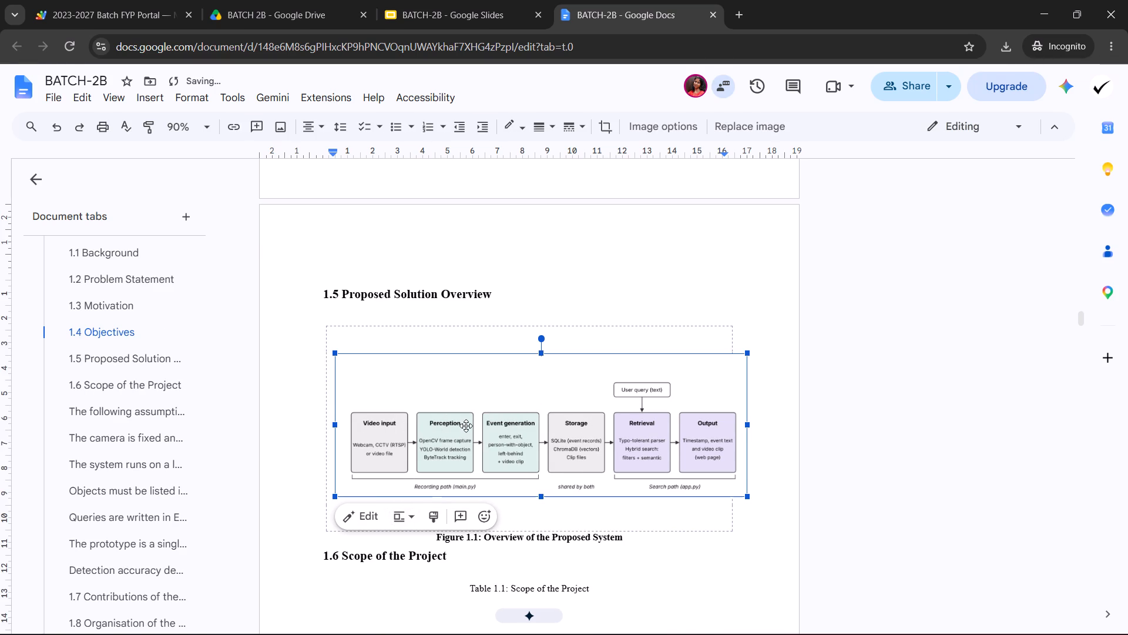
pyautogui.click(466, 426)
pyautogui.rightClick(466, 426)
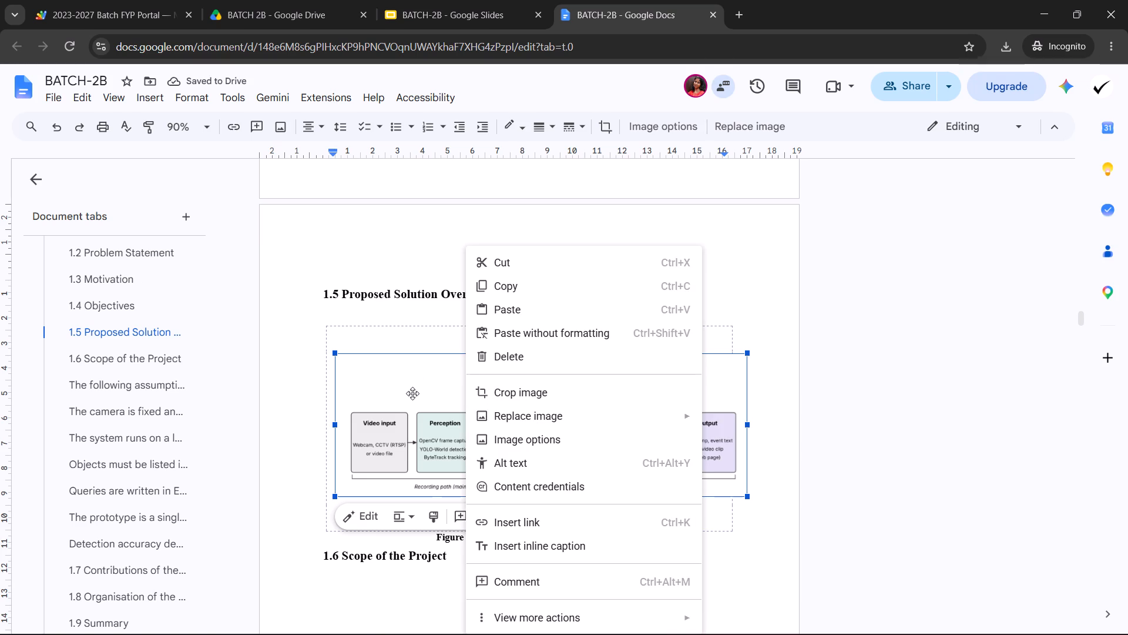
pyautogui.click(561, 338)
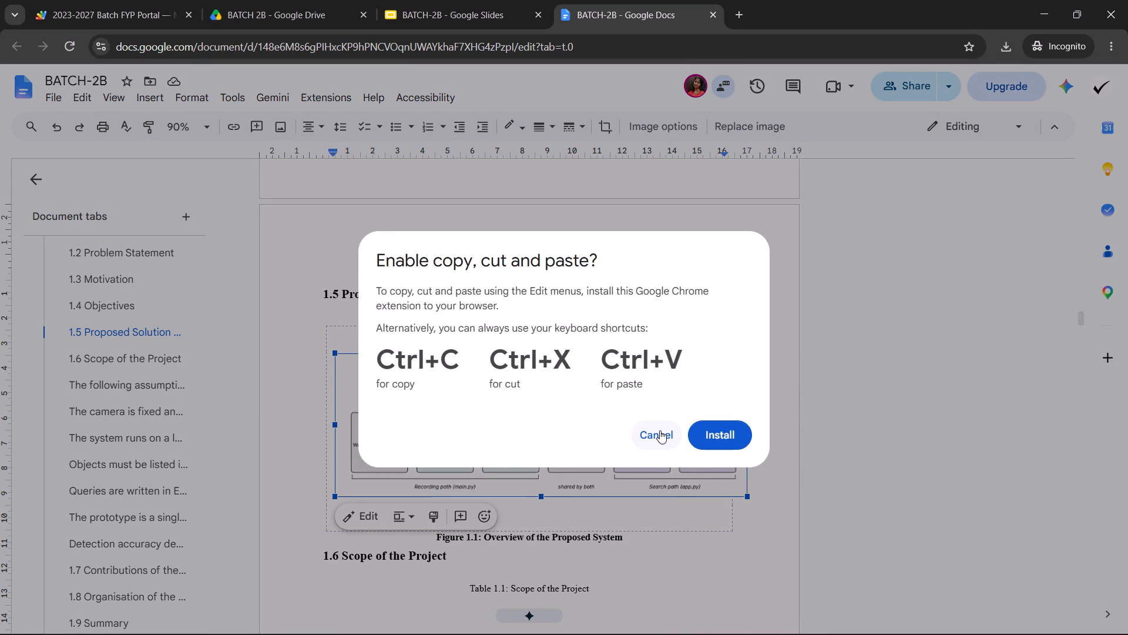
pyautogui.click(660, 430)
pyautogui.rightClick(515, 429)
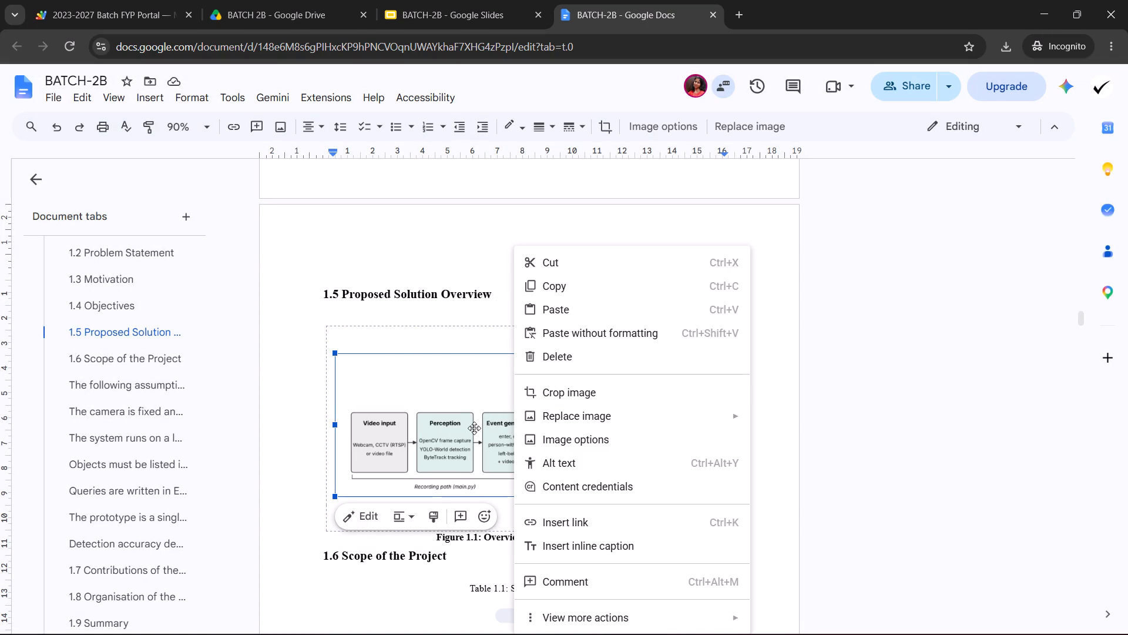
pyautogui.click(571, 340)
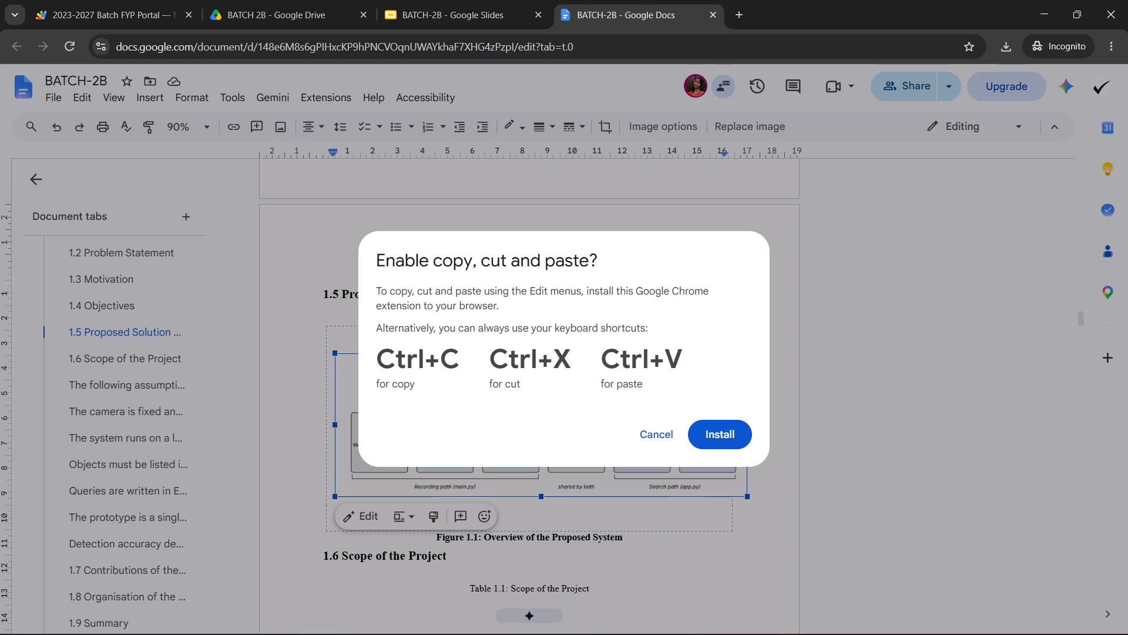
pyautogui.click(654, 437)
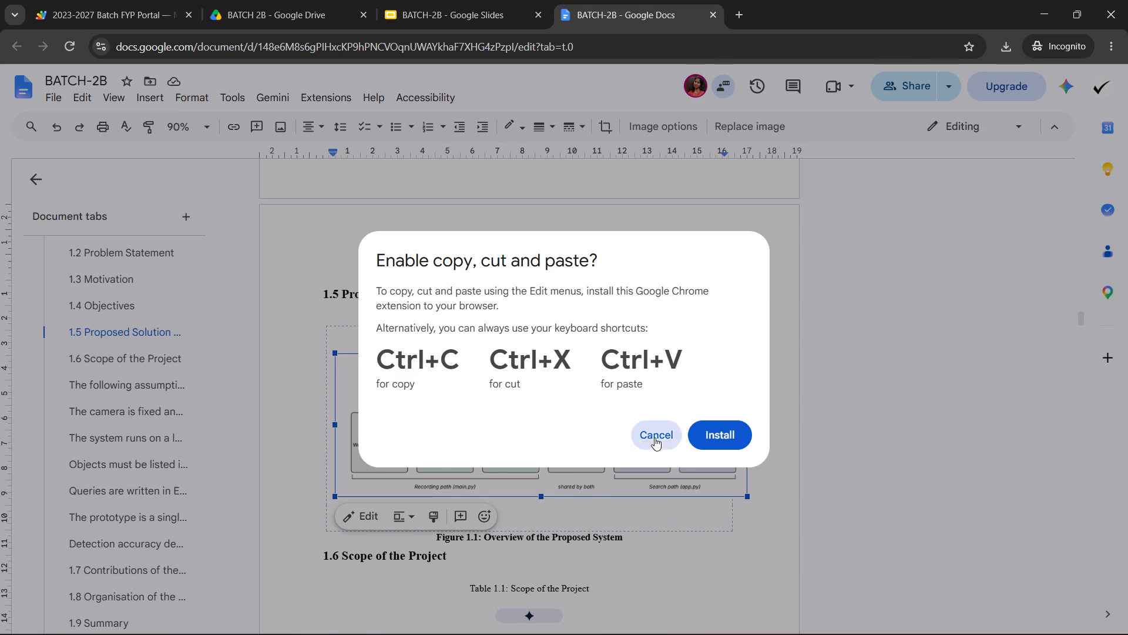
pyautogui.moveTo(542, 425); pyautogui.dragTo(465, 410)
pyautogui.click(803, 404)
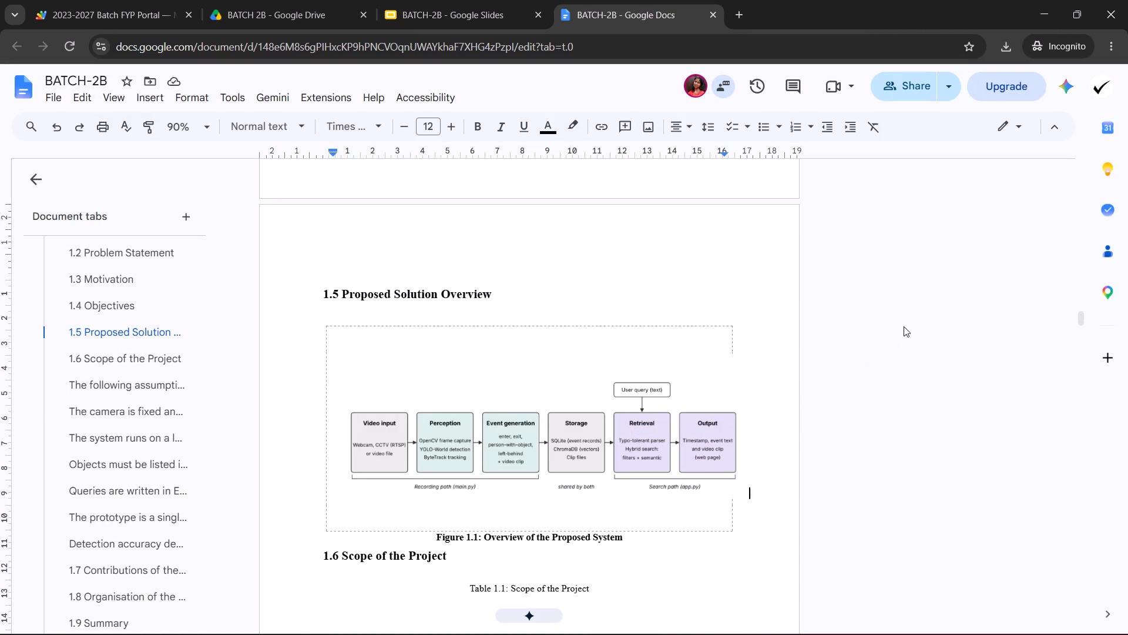
# Resize the Figure 1.1 diagram horizontally, making it narrower to fit the width of its dashed frame.
pyautogui.click(690, 409)
pyautogui.moveTo(748, 425); pyautogui.dragTo(707, 424)
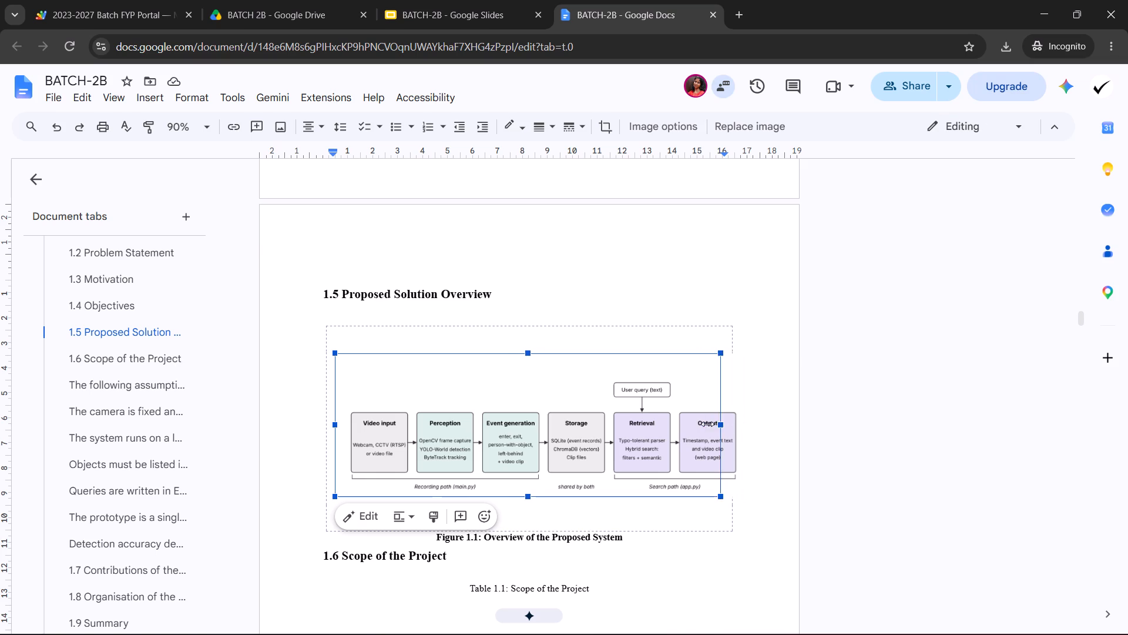
pyautogui.moveTo(707, 424); pyautogui.dragTo(731, 422)
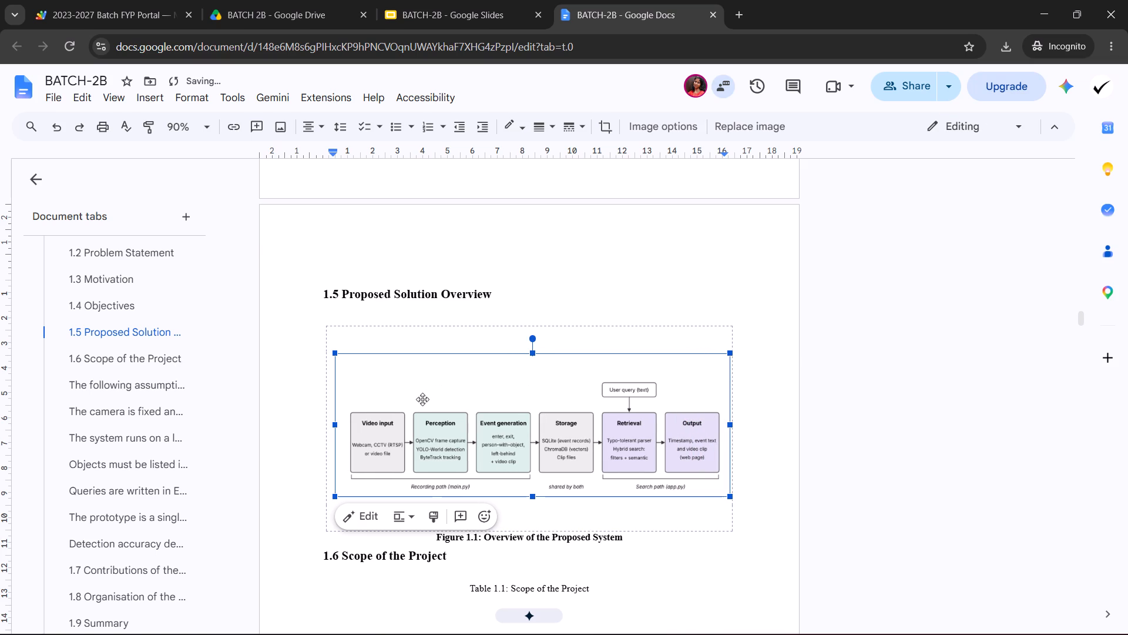
pyautogui.moveTo(334, 425); pyautogui.dragTo(327, 424)
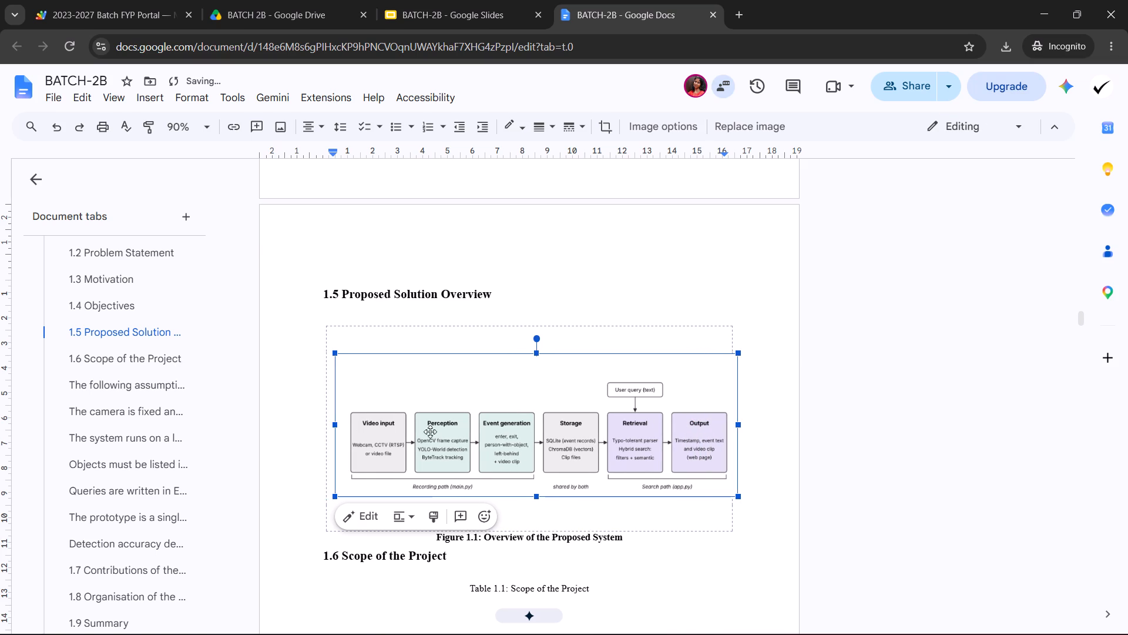
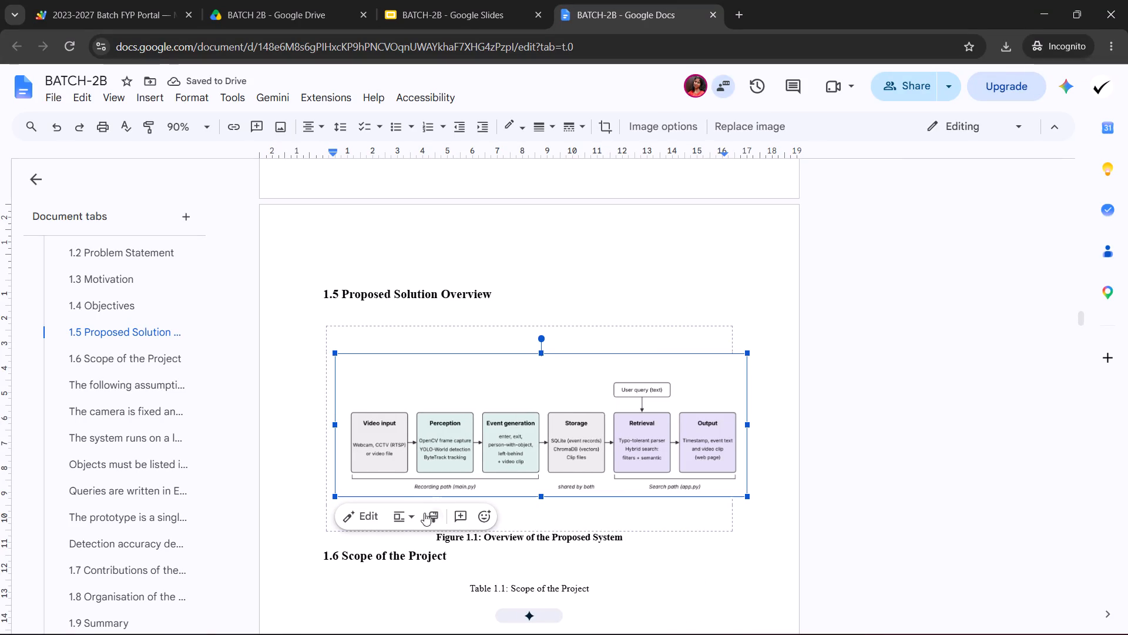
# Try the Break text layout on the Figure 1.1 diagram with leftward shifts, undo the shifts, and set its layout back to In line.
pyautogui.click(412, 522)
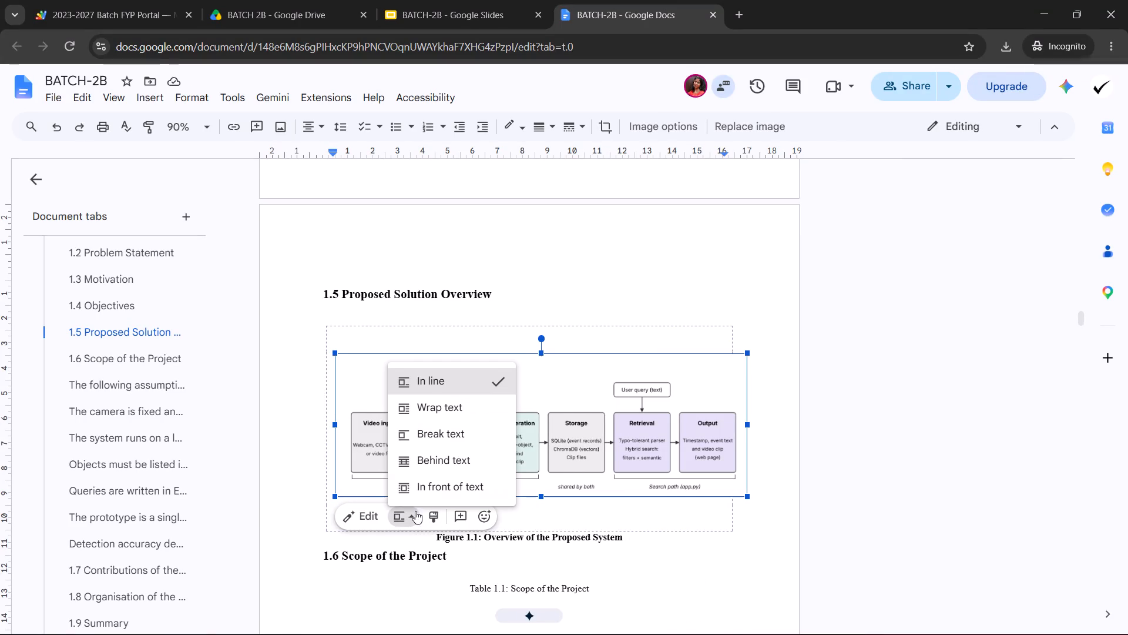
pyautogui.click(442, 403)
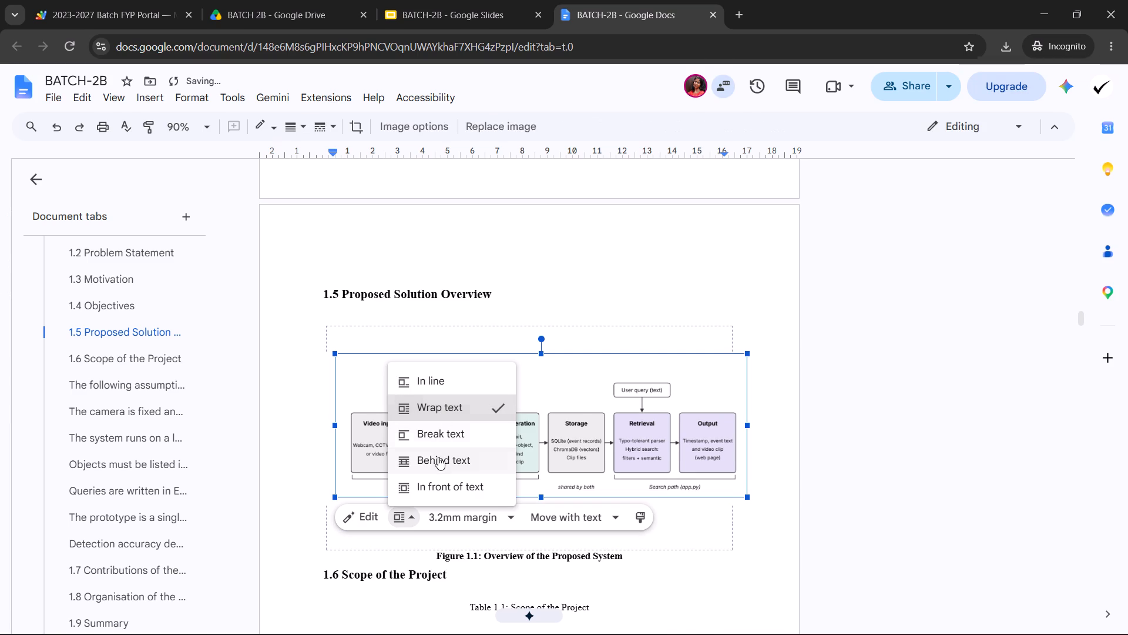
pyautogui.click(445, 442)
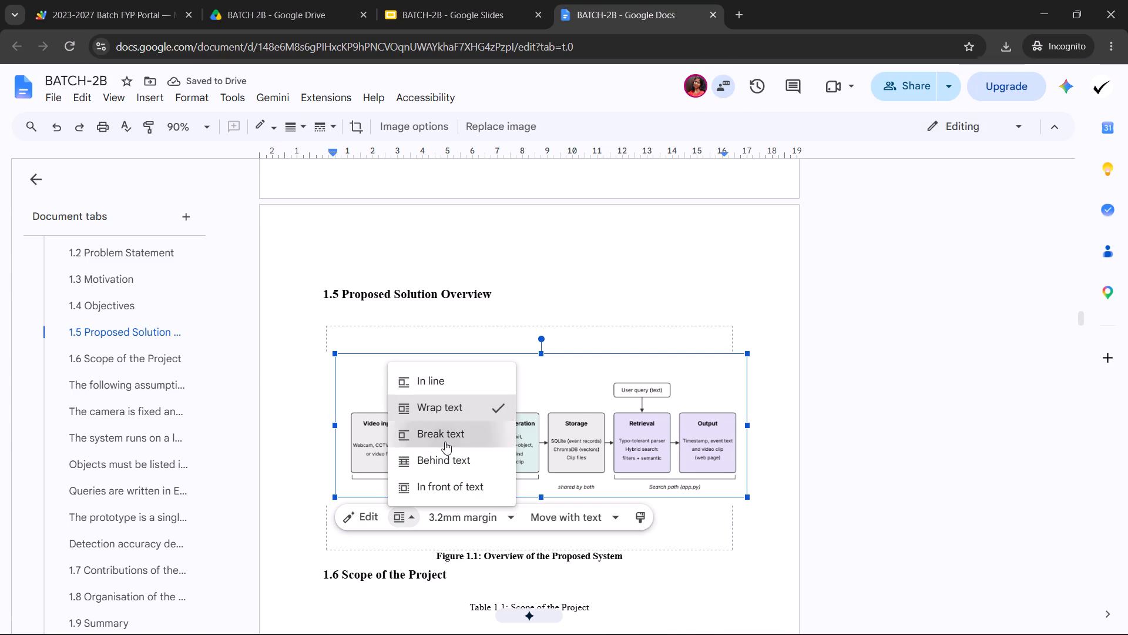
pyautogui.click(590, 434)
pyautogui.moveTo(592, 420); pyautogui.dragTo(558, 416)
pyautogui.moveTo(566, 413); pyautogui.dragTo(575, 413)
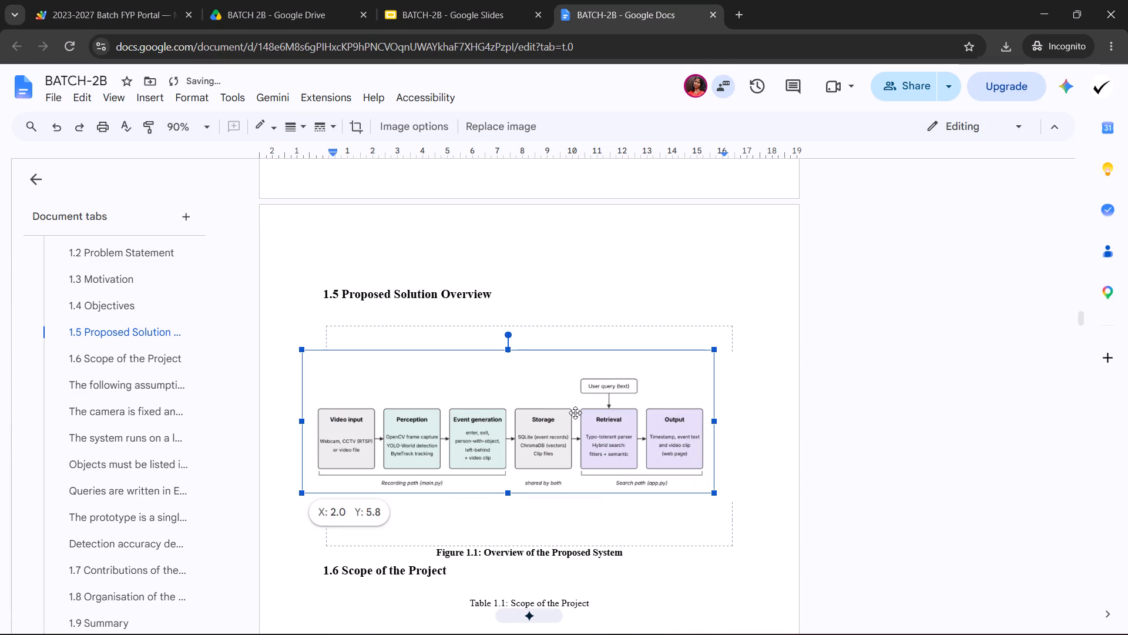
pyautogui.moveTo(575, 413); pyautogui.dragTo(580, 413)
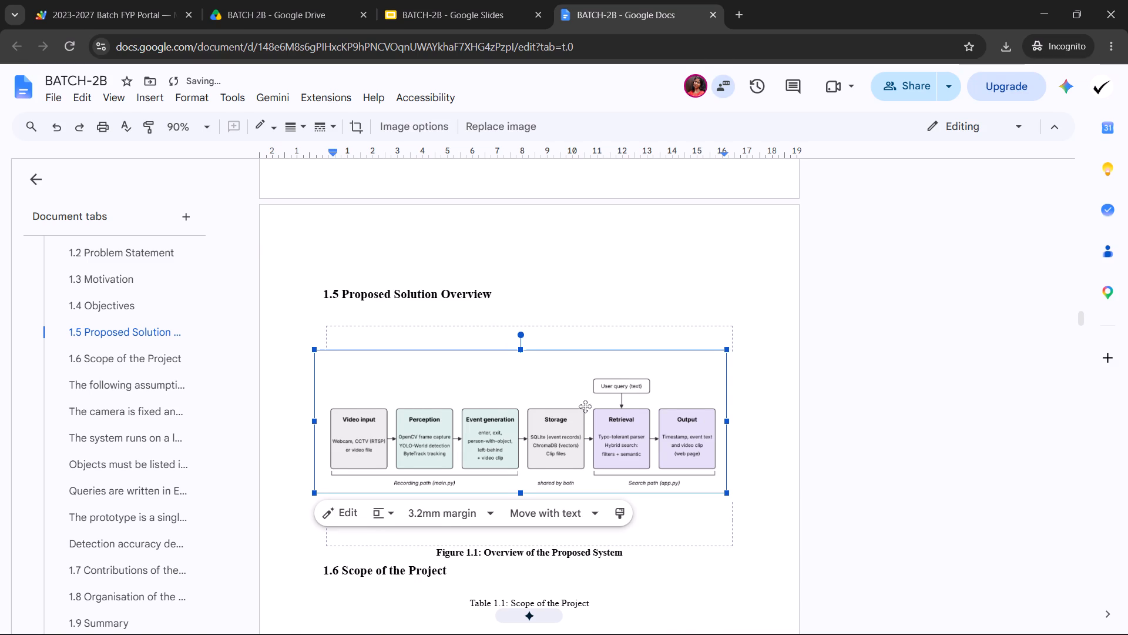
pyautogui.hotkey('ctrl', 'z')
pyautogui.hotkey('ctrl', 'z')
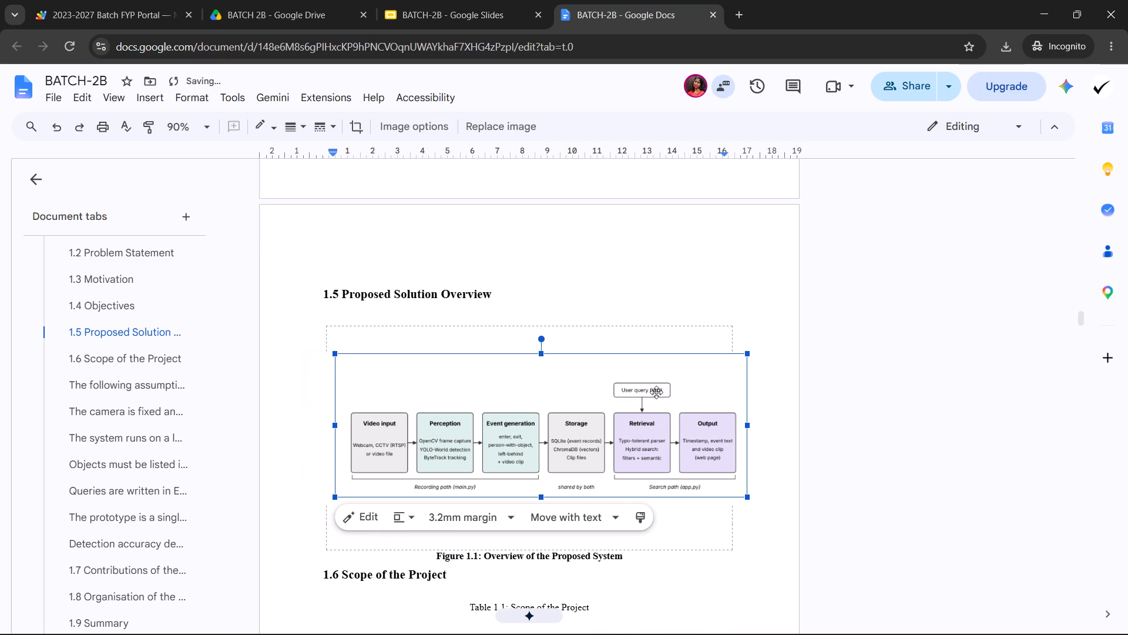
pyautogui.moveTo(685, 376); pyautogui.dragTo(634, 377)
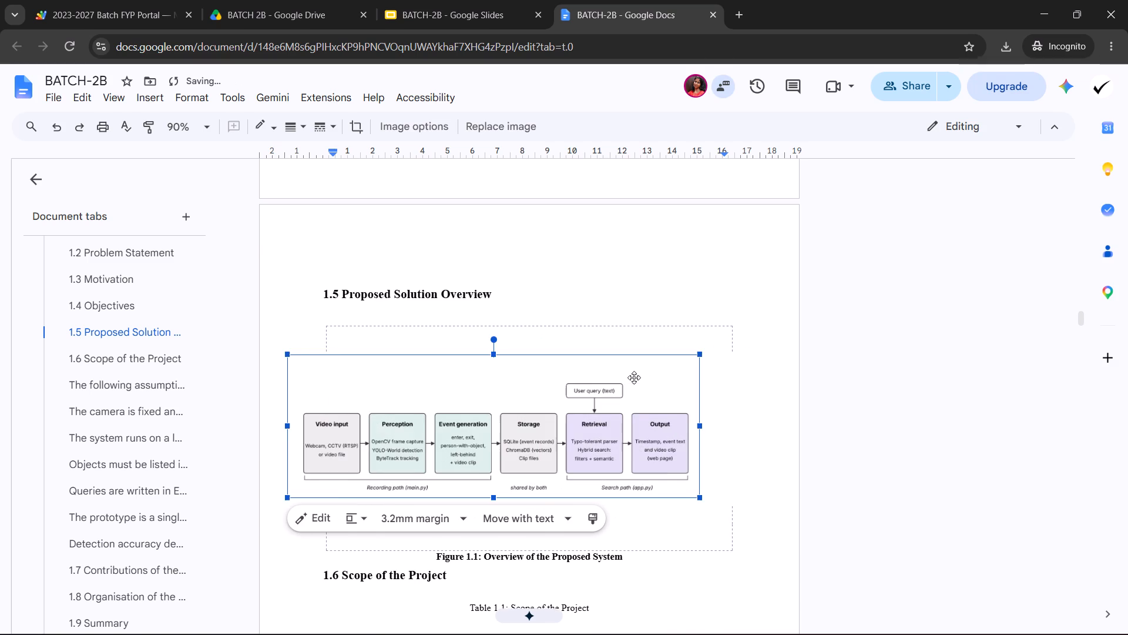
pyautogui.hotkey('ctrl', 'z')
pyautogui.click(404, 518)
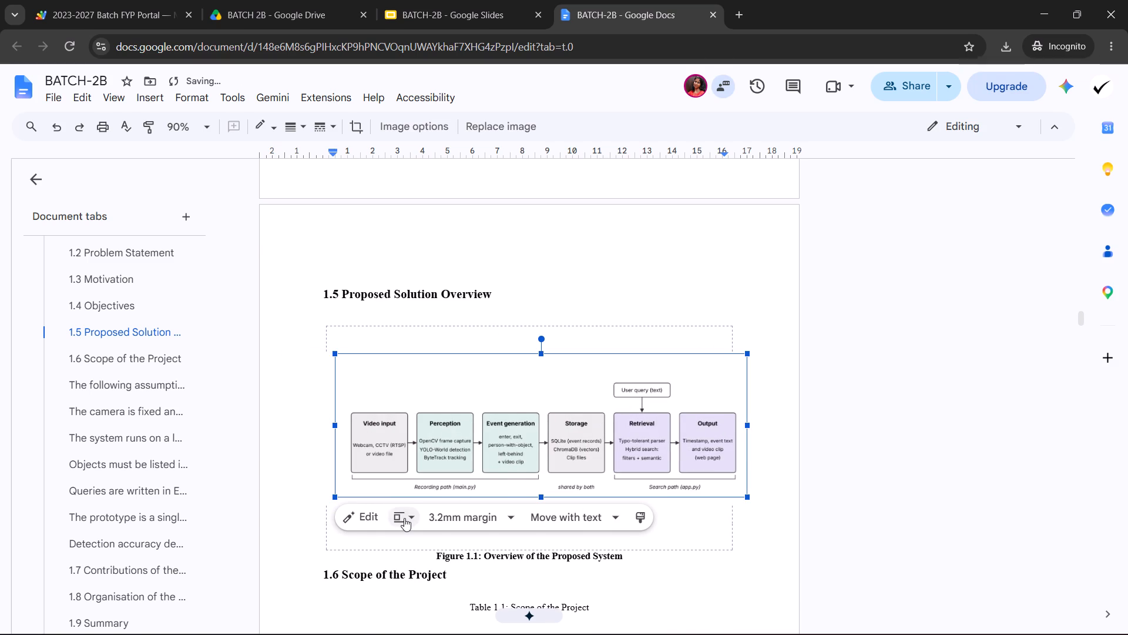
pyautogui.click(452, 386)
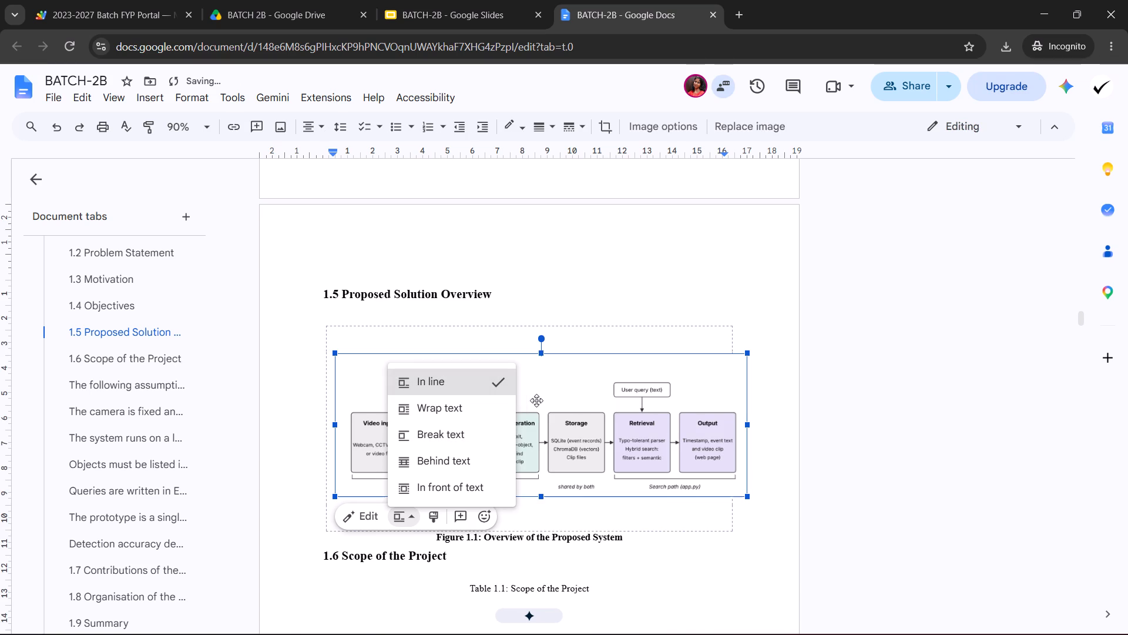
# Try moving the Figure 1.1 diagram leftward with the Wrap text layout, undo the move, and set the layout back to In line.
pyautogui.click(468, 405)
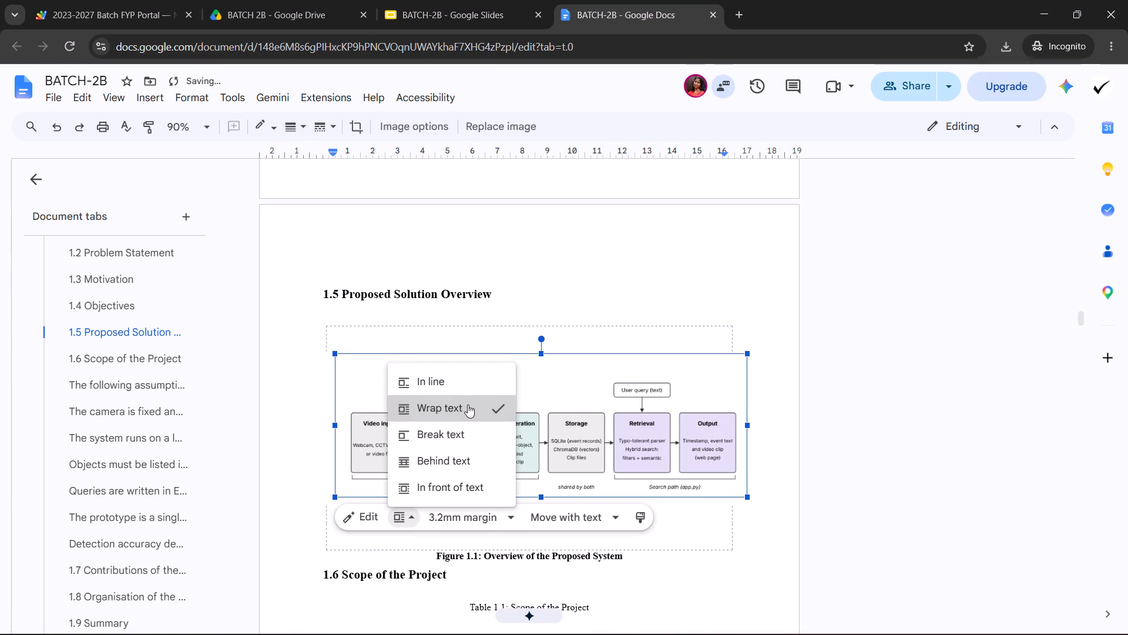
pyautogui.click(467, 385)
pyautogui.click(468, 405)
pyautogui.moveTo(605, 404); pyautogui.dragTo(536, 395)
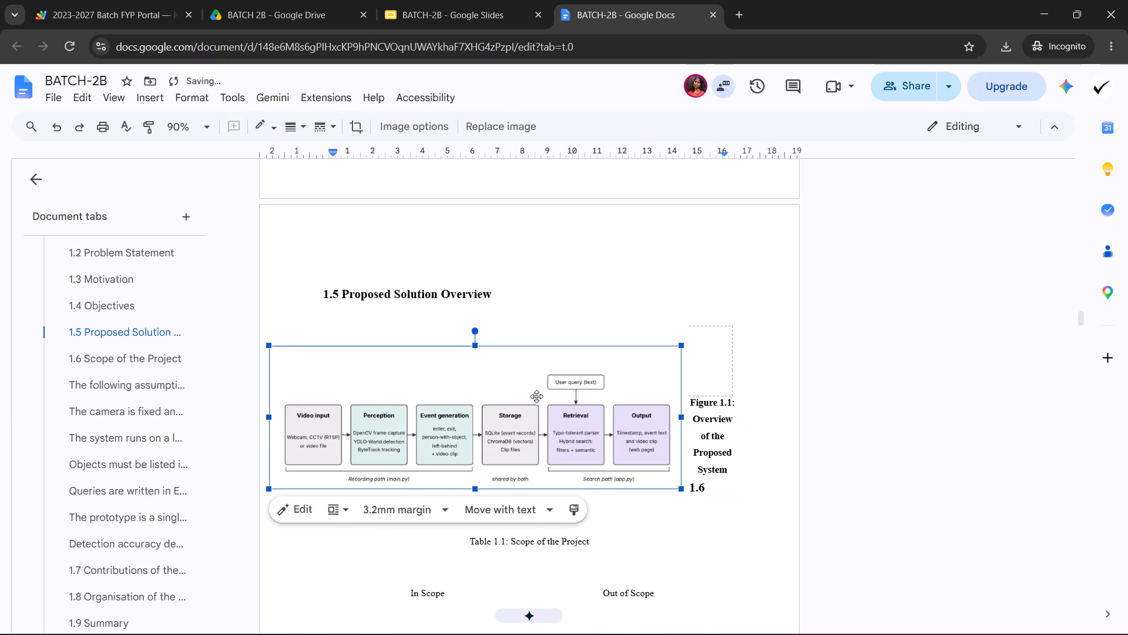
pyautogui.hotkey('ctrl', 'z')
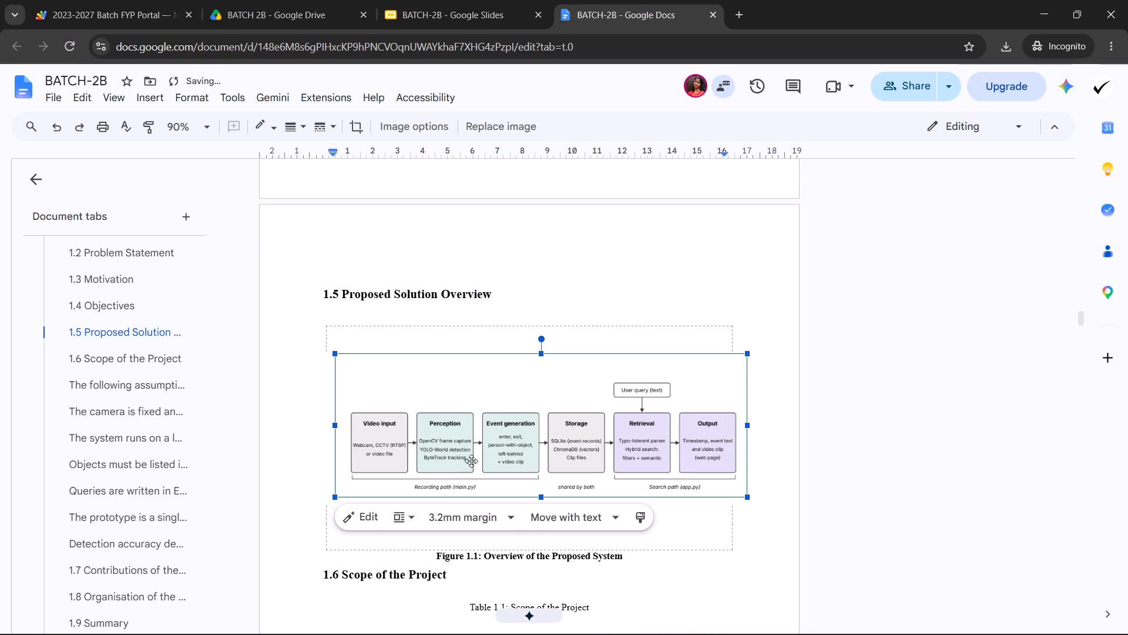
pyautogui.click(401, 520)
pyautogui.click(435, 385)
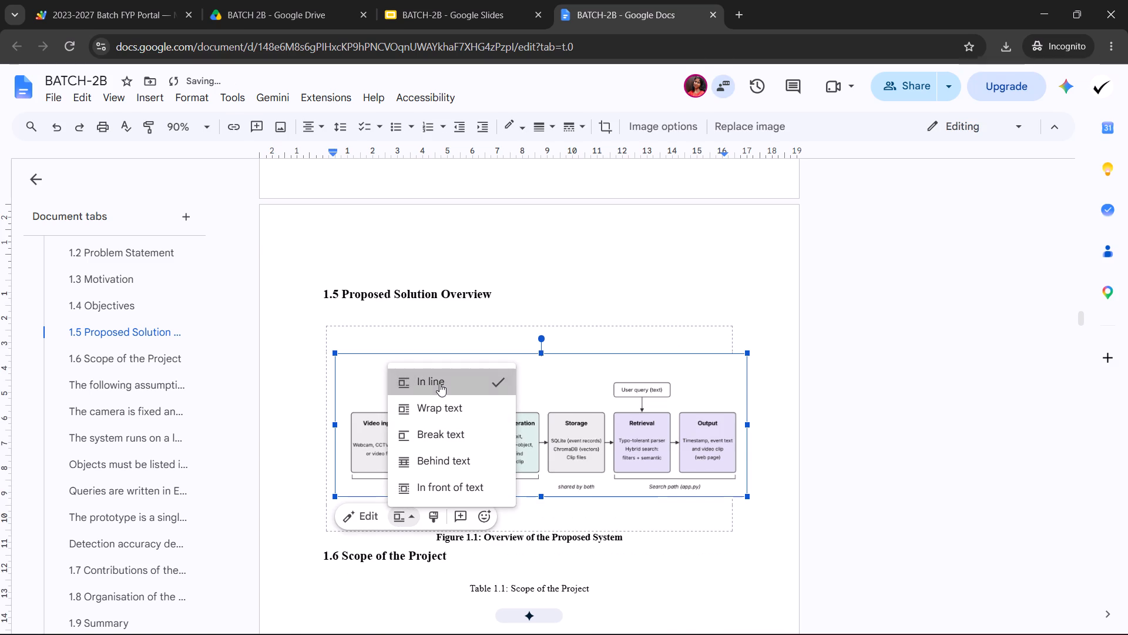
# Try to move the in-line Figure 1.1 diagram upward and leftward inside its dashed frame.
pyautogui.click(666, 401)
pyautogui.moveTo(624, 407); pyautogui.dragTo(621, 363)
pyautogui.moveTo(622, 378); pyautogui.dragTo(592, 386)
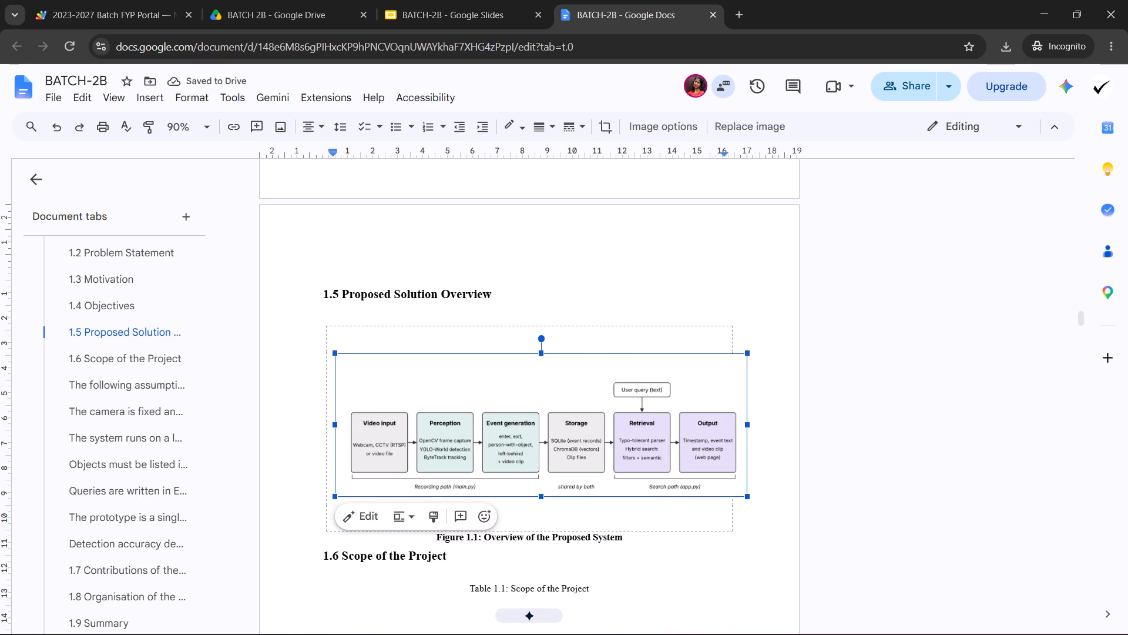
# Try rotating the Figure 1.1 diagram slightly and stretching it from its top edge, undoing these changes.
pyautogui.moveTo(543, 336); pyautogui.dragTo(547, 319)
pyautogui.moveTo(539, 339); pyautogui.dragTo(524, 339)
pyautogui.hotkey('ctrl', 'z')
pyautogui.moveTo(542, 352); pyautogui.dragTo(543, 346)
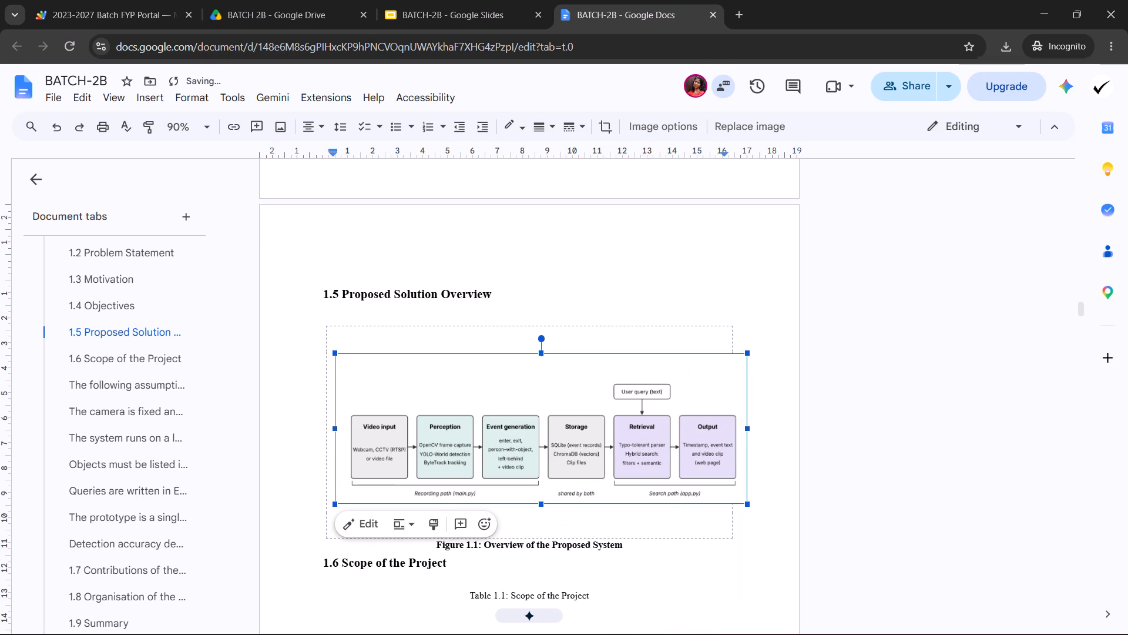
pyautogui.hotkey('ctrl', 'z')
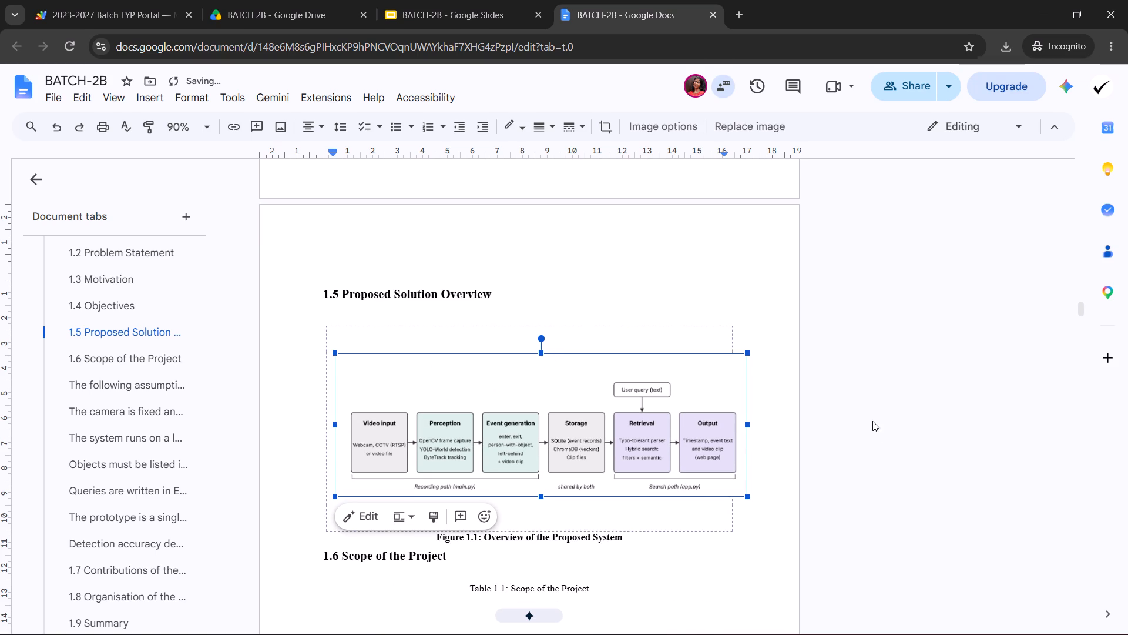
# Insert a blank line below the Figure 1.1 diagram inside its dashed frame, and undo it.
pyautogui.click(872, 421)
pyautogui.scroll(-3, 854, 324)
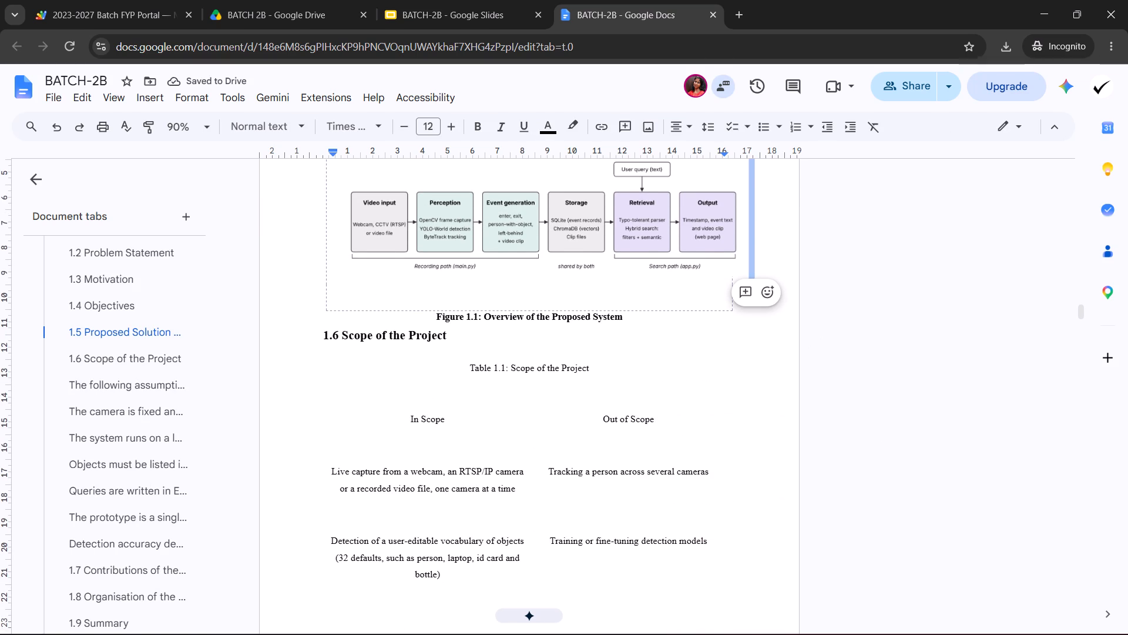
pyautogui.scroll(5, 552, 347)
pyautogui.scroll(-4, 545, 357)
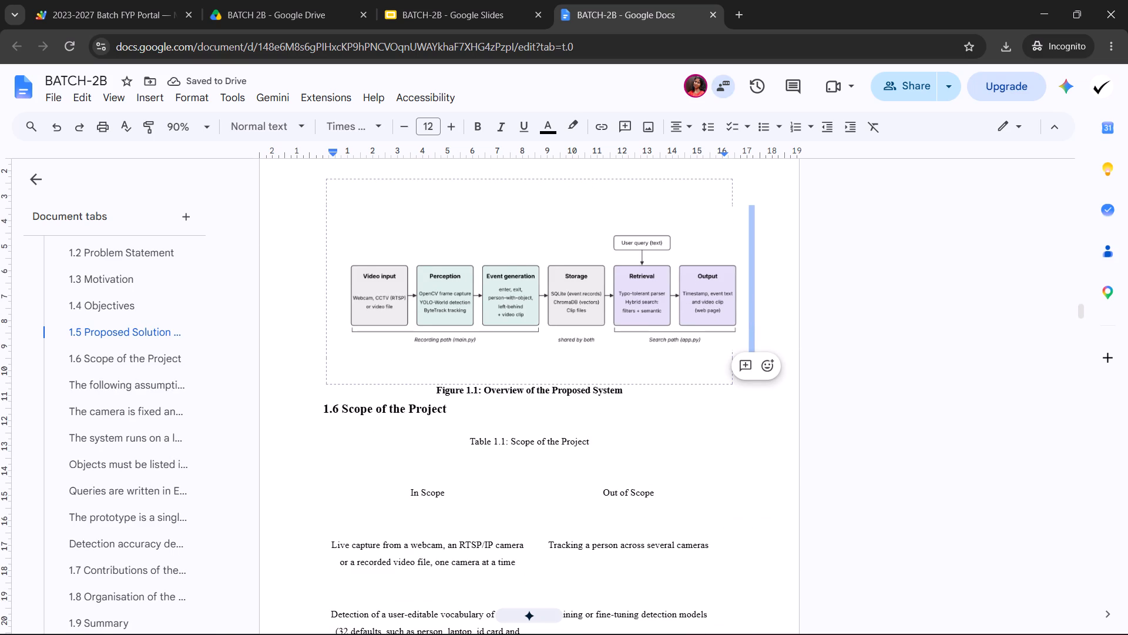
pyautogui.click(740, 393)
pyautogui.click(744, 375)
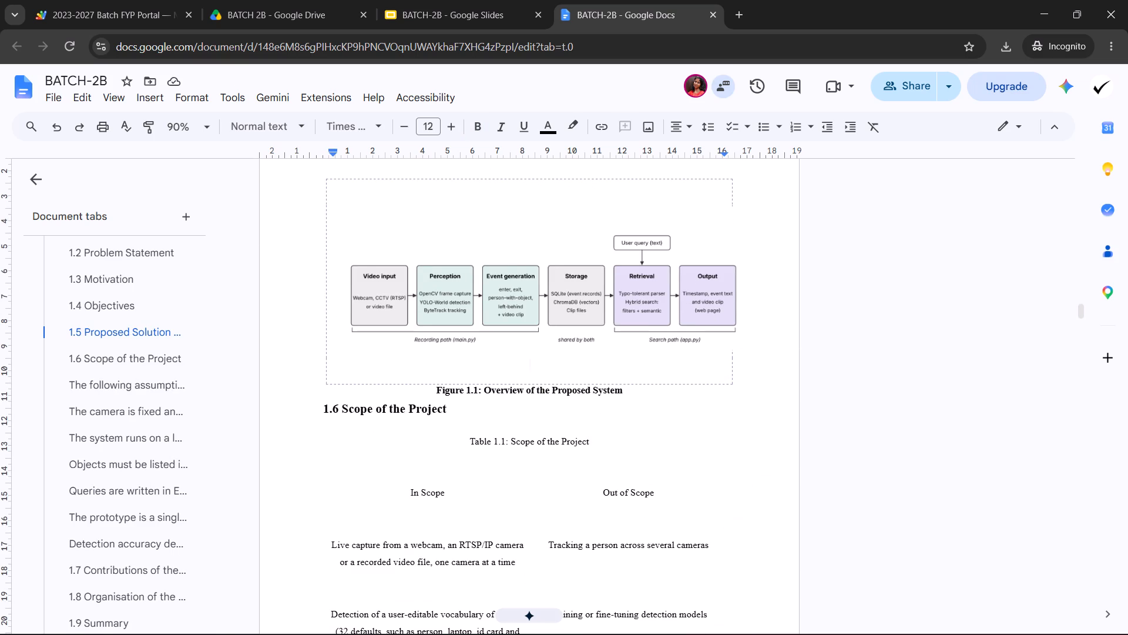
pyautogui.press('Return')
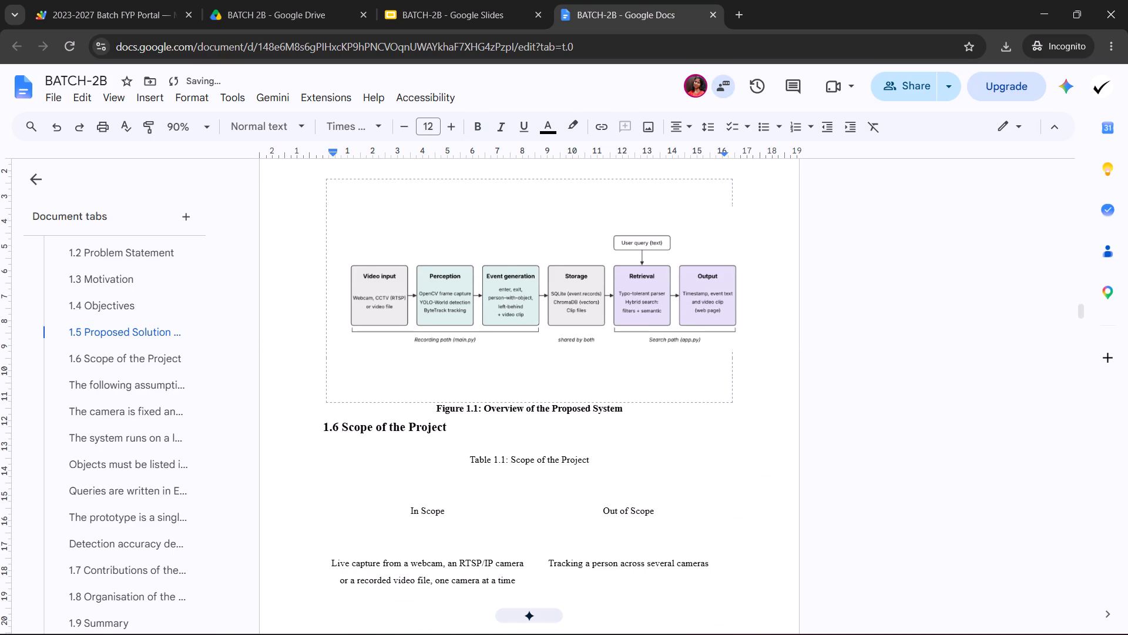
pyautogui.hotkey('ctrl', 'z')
# Place the text cursor on the blank line above the Figure 1.1 diagram inside its dashed frame.
pyautogui.scroll(1, 538, 367)
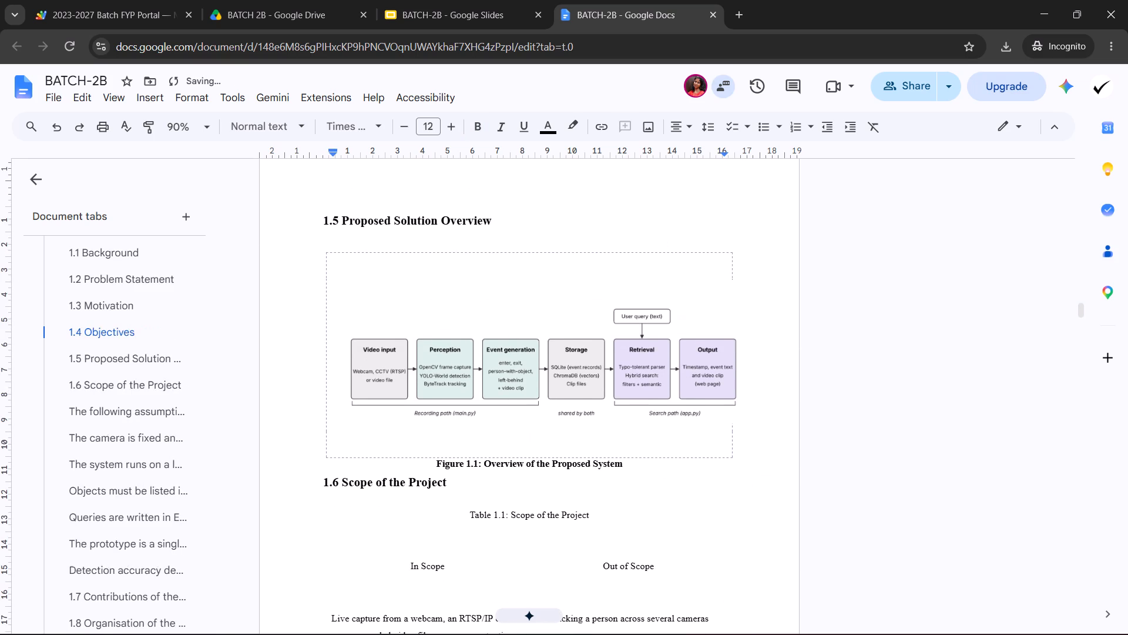
pyautogui.click(380, 261)
pyautogui.click(403, 246)
pyautogui.click(403, 253)
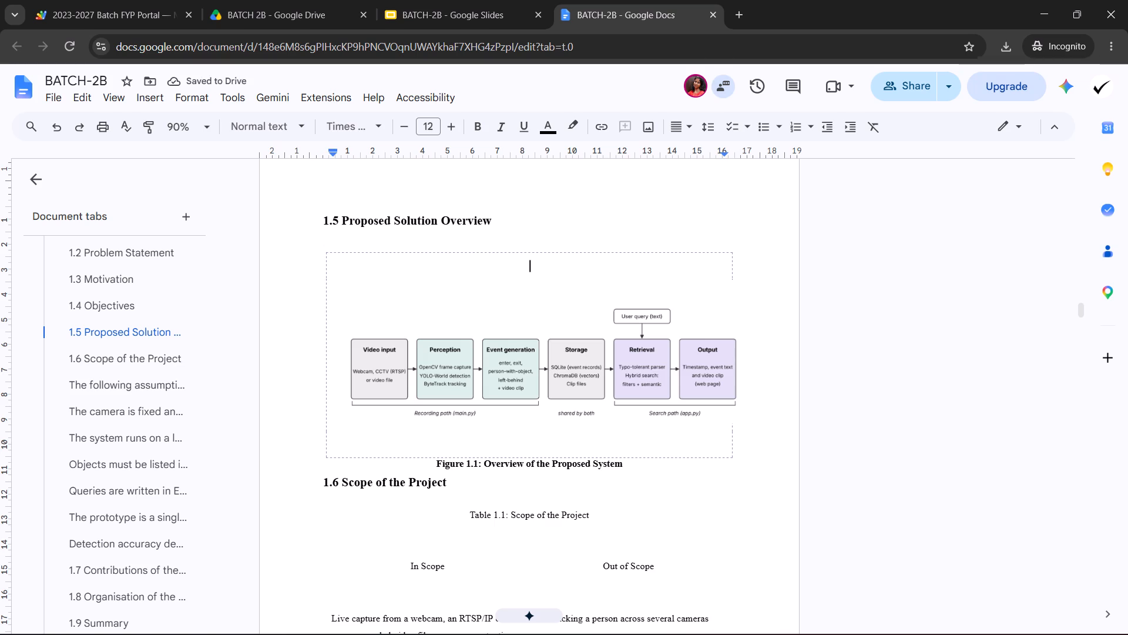
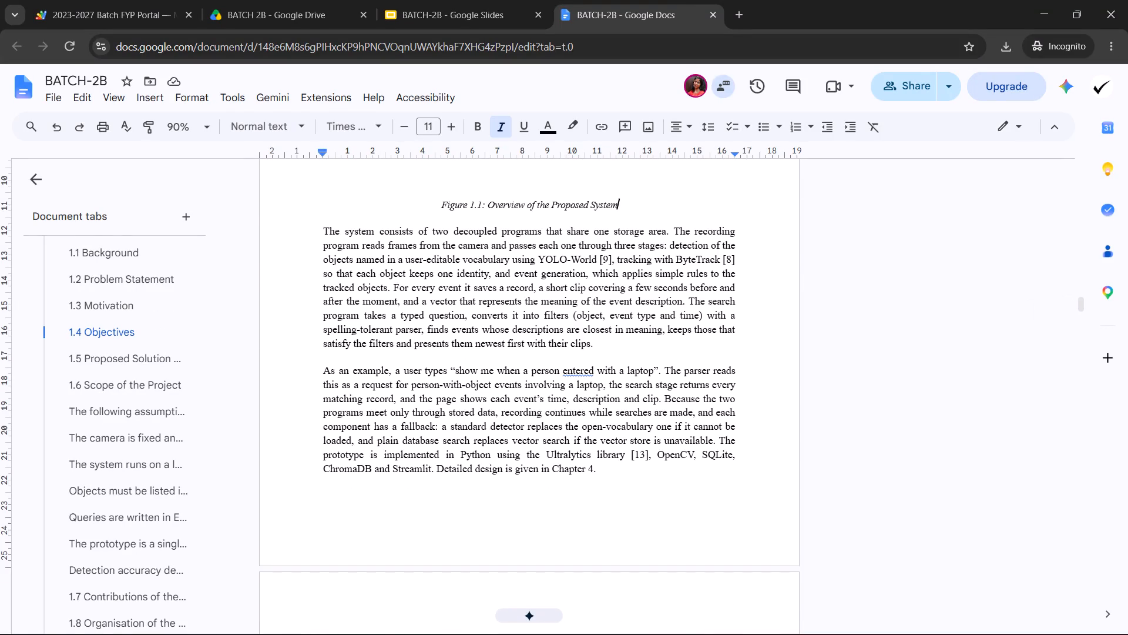
# Compare the formatting of the two Figure 1.1 captions with the figure caption rule in README_Thesis_and_PPT_Guide.pdf.
pyautogui.scroll(-8, 614, 266)
pyautogui.click(627, 317)
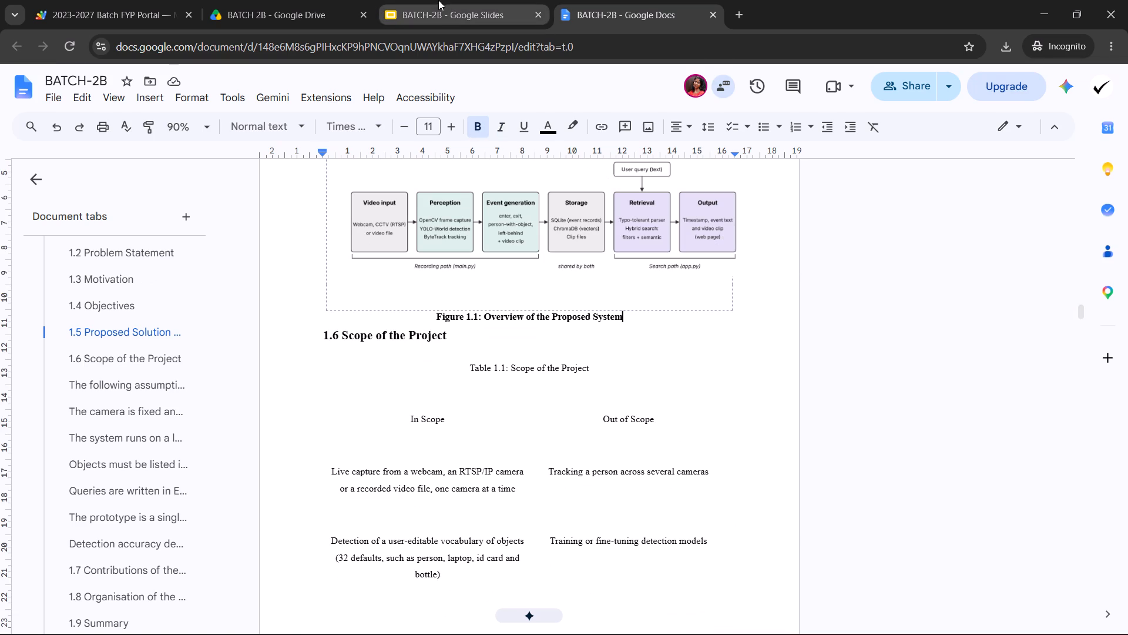
pyautogui.click(323, 0)
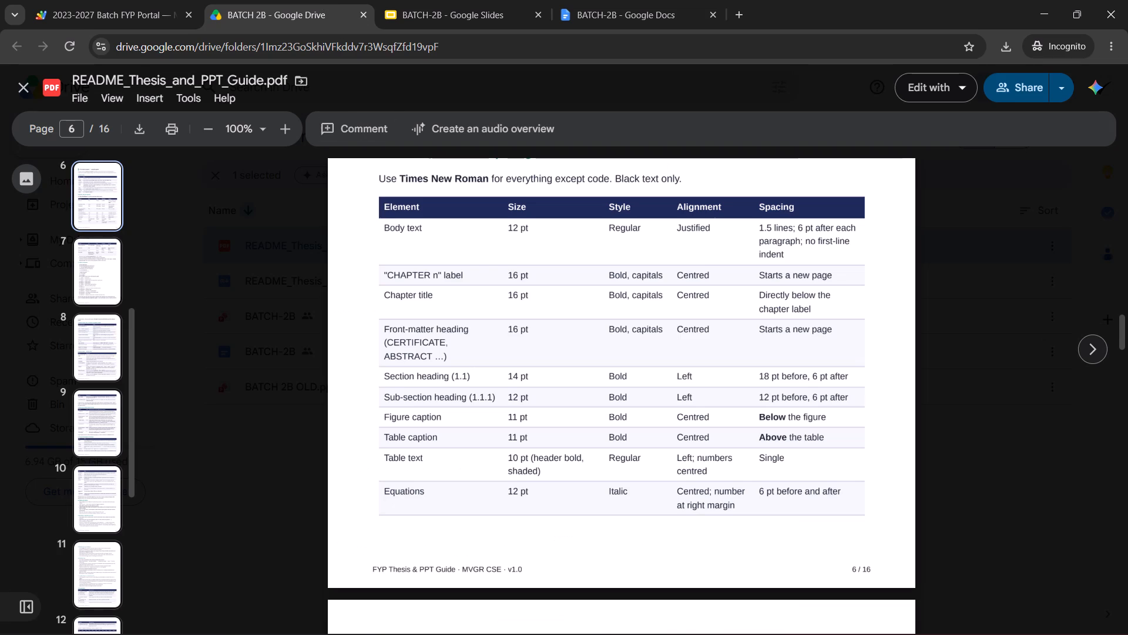
pyautogui.scroll(-1, 468, 347)
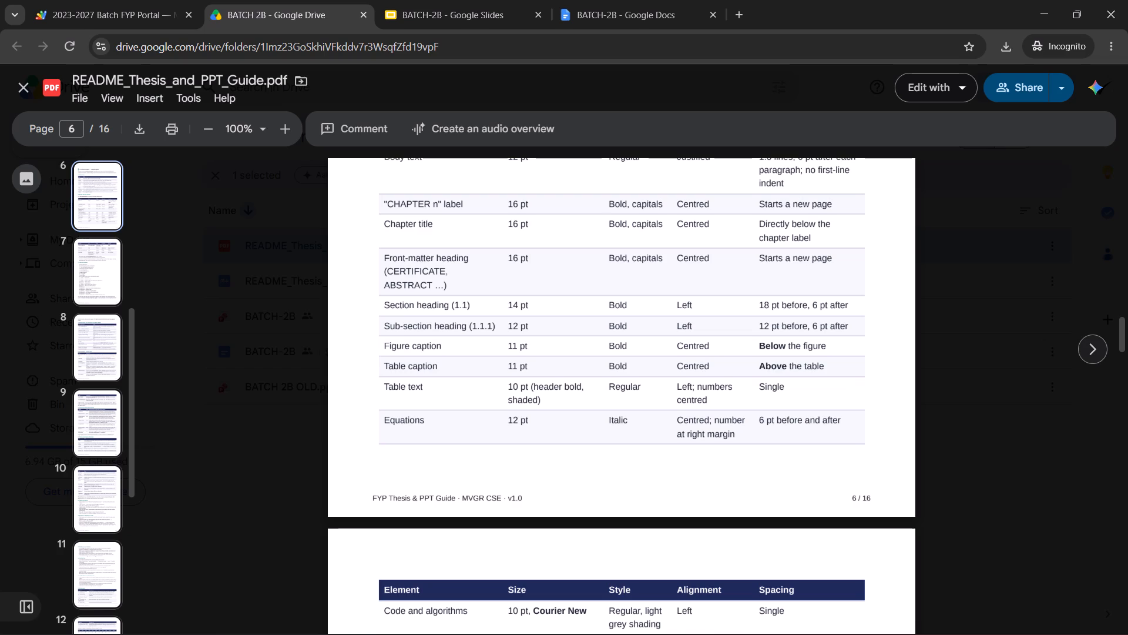
pyautogui.click(606, 0)
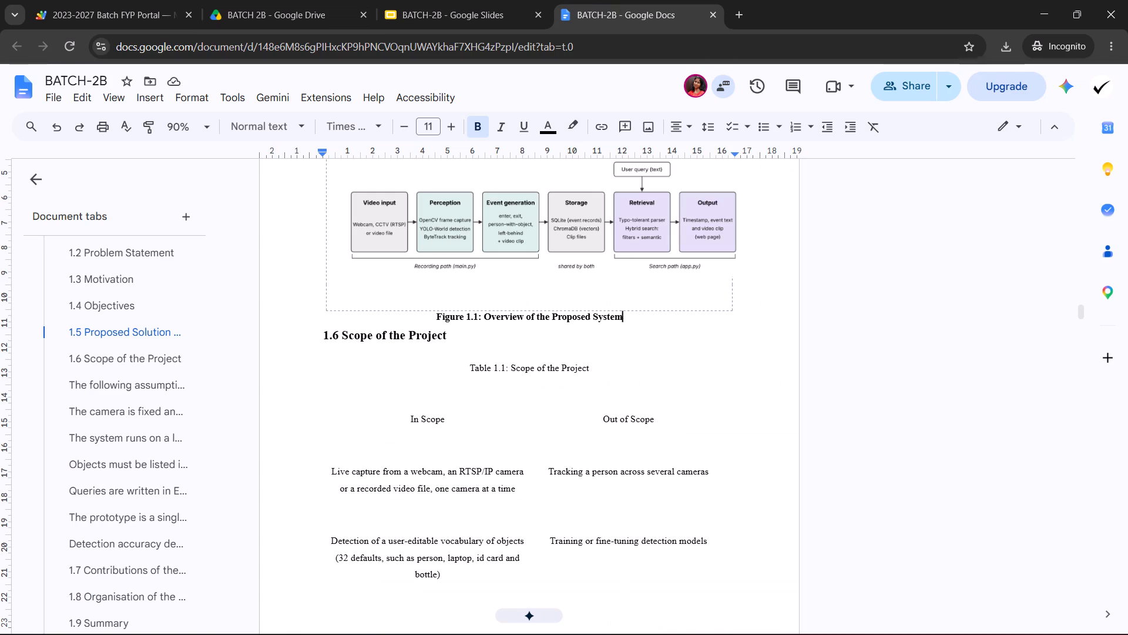
pyautogui.scroll(8, 564, 483)
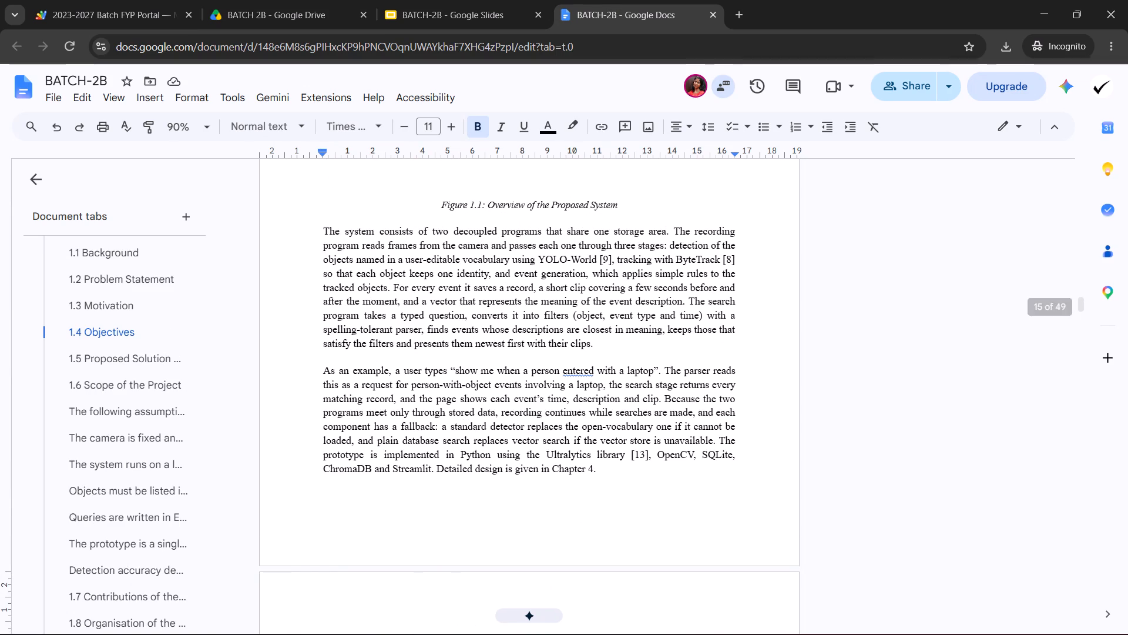
pyautogui.click(571, 205)
# Italicise the whole caption "Figure 1.1: Overview of the Proposed System" below the diagram in section 1.5.
pyautogui.scroll(-4, 575, 272)
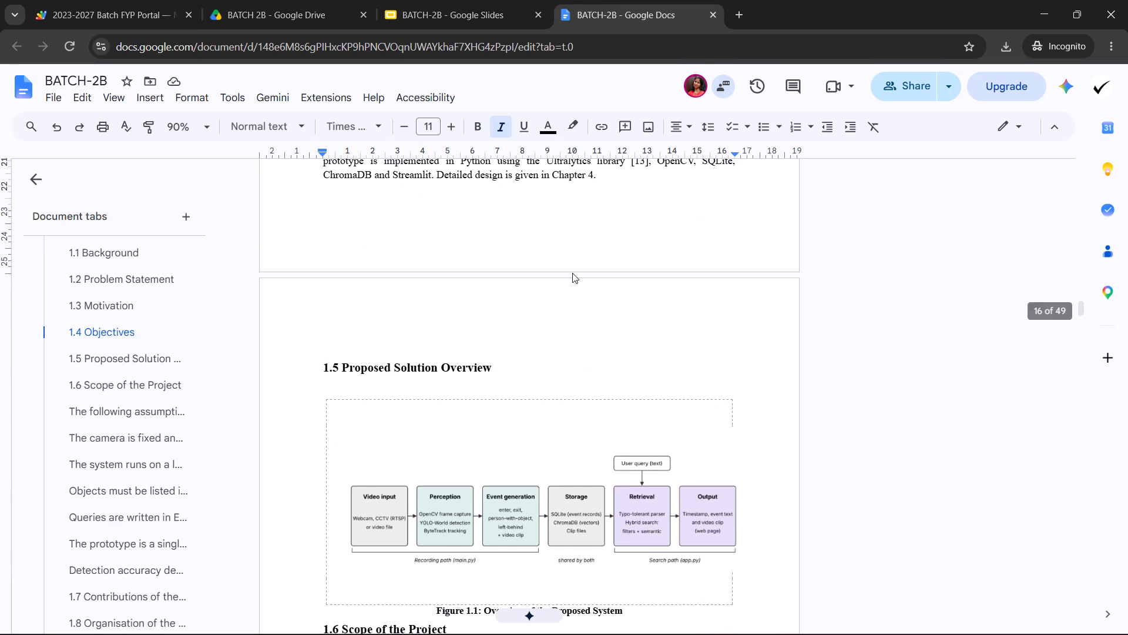
pyautogui.scroll(-3, 572, 271)
pyautogui.moveTo(634, 395); pyautogui.dragTo(446, 397)
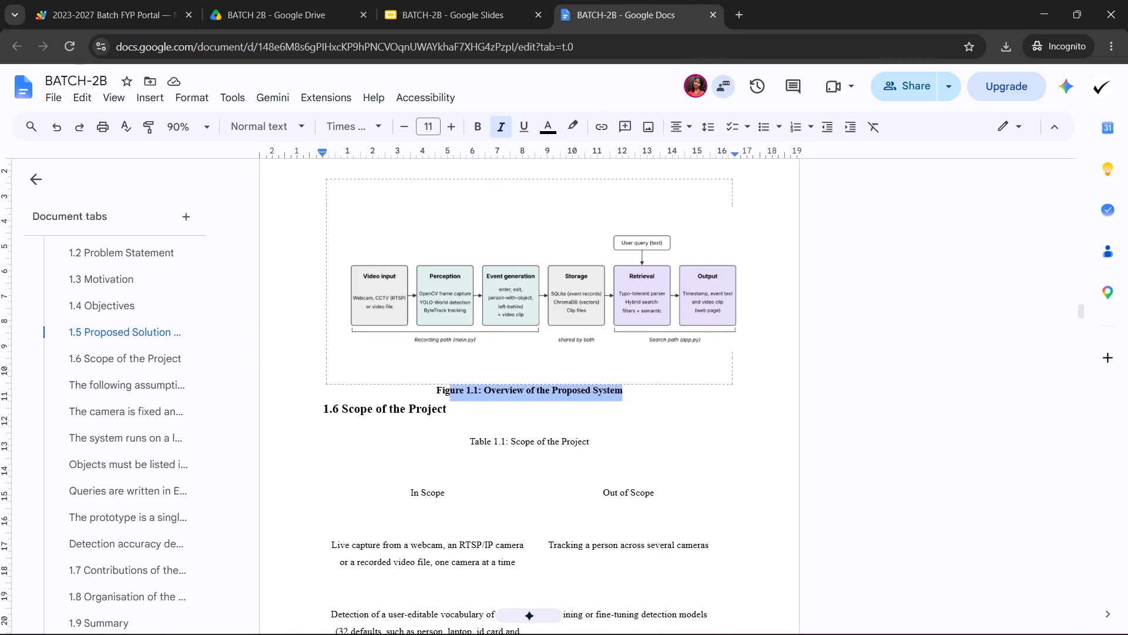
pyautogui.moveTo(446, 397); pyautogui.dragTo(438, 396)
pyautogui.click(503, 133)
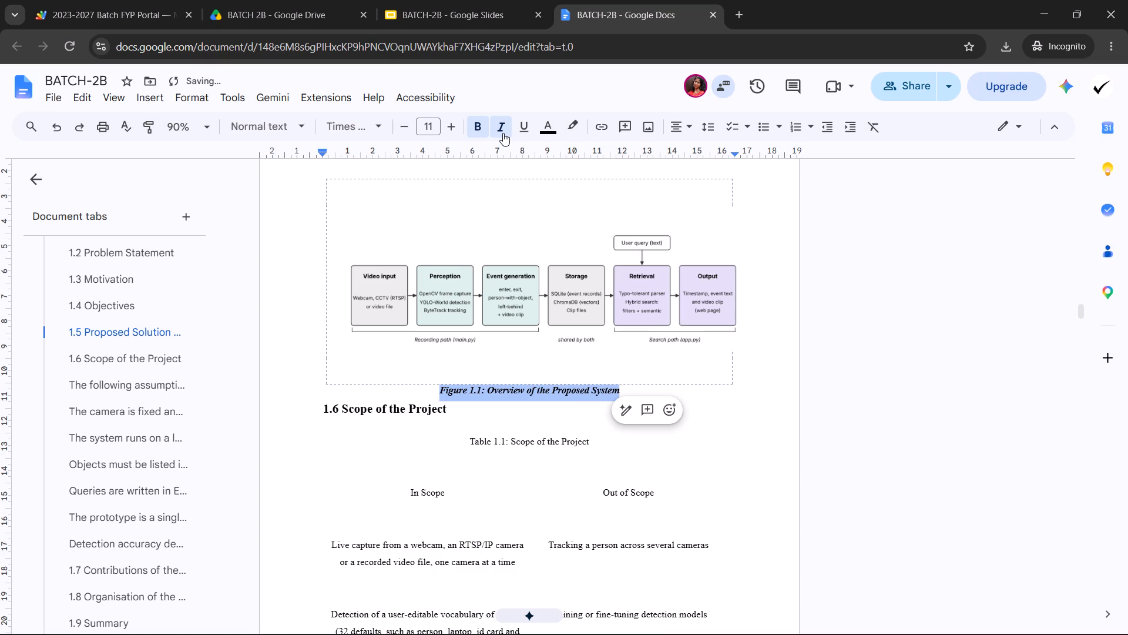
# Insert a blank line between the dashed diagram frame and the Figure 1.1 caption in section 1.5.
pyautogui.click(740, 380)
pyautogui.click(736, 377)
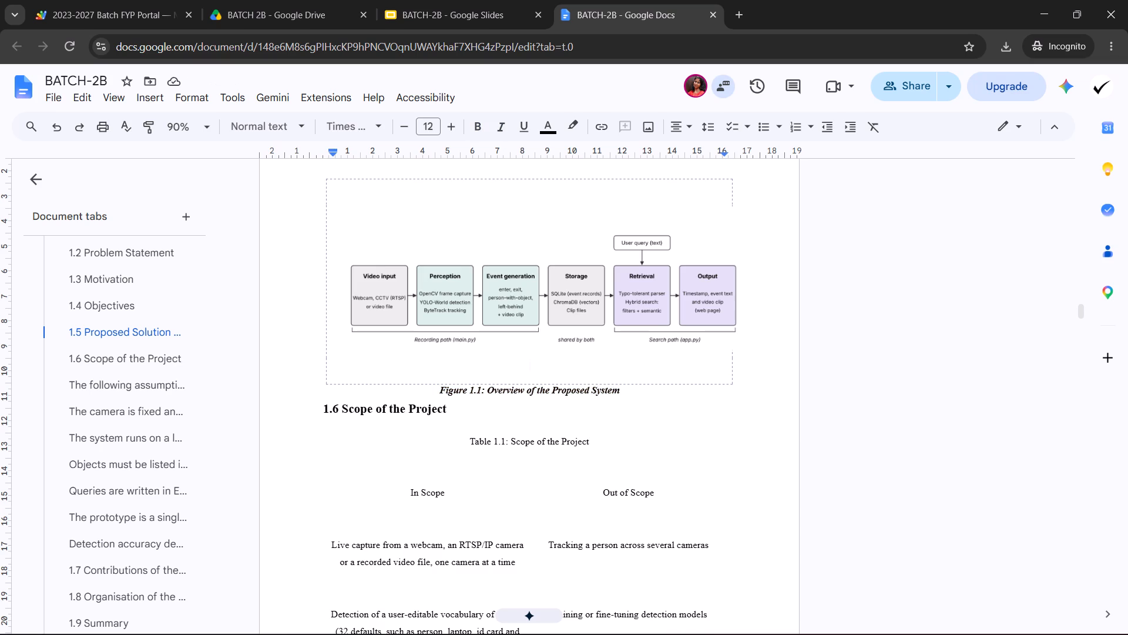
pyautogui.press('Down')
pyautogui.press('Left')
pyautogui.press('Left')
pyautogui.press('Left')
pyautogui.press('Left')
pyautogui.press('Left')
pyautogui.press('Left')
pyautogui.press('Left')
pyautogui.press('Left')
pyautogui.press('Left')
pyautogui.press('Left')
pyautogui.press('Left')
pyautogui.press('Left')
pyautogui.press('Left')
pyautogui.press('Left')
pyautogui.press('Left')
pyautogui.press('Left')
pyautogui.press('Left')
pyautogui.press('Left')
pyautogui.press('Left')
pyautogui.press('Left')
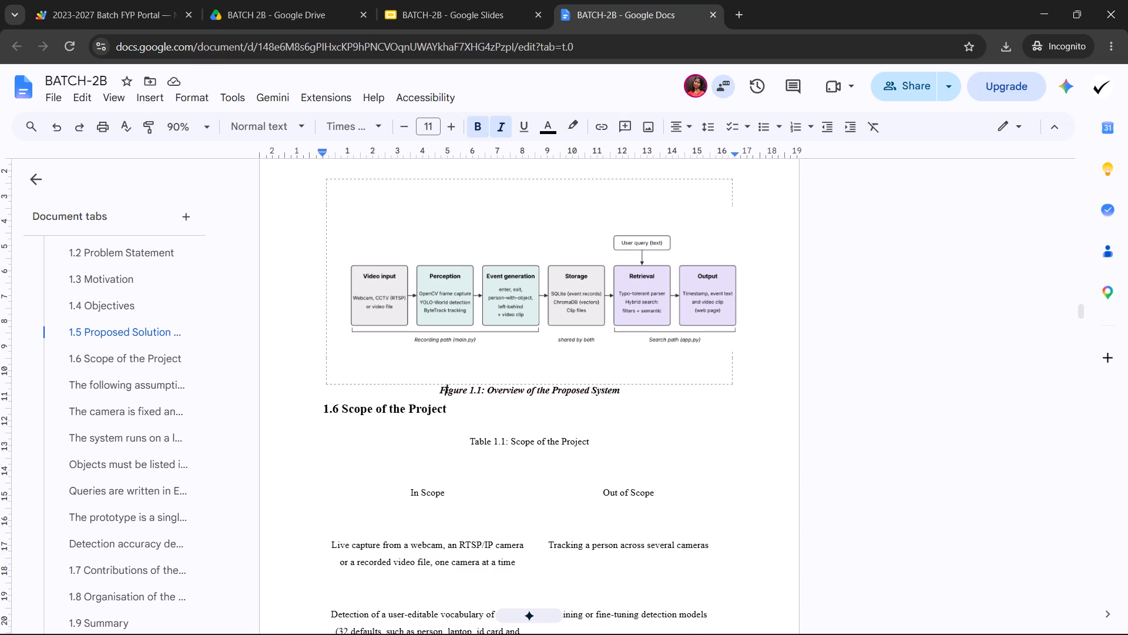
pyautogui.press('Left')
pyautogui.press('Return')
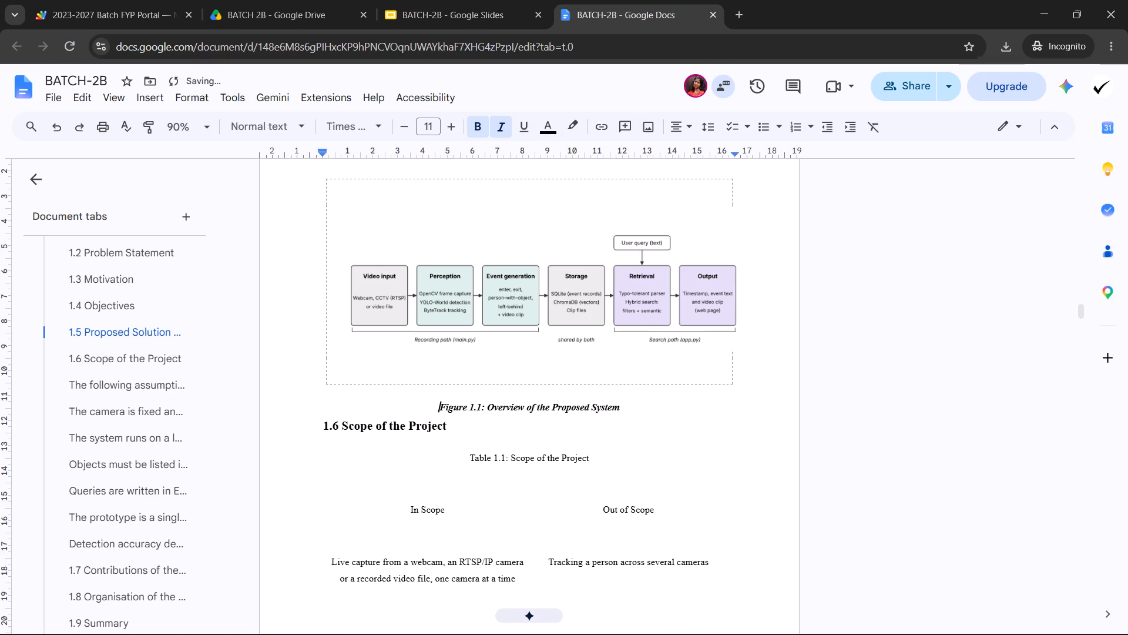
# Review the layout from section 1.5 to Table 1.1 in section 1.6 and consult the formatting table in README_Thesis_and_PPT_Guide.pdf.
pyautogui.scroll(2, 639, 392)
pyautogui.click(515, 318)
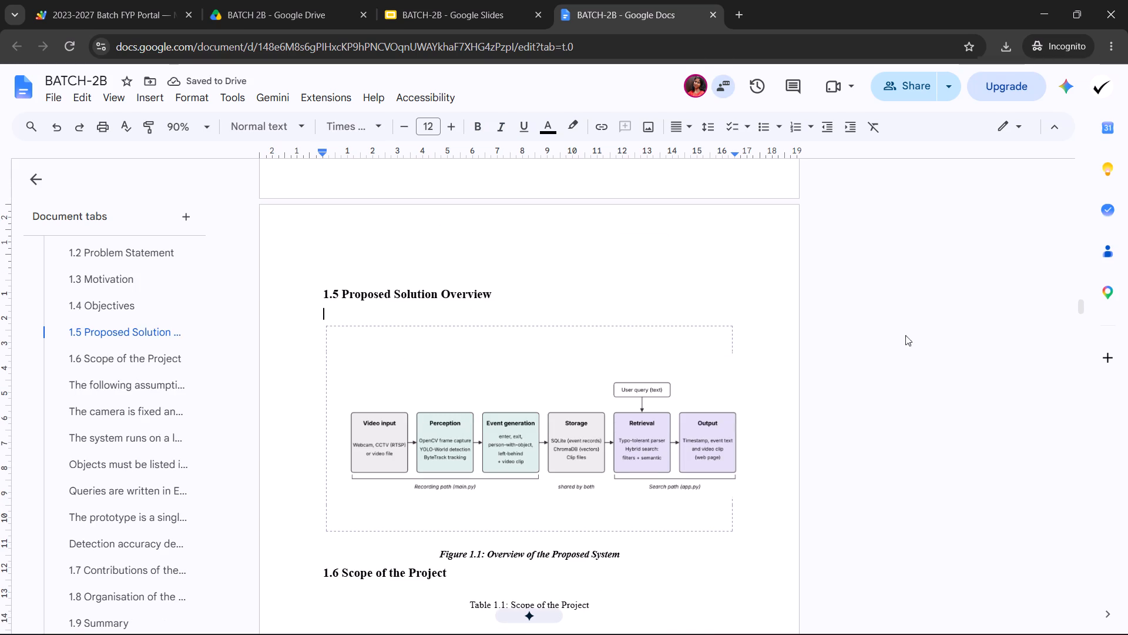
pyautogui.scroll(8, 926, 367)
pyautogui.scroll(-8, 887, 442)
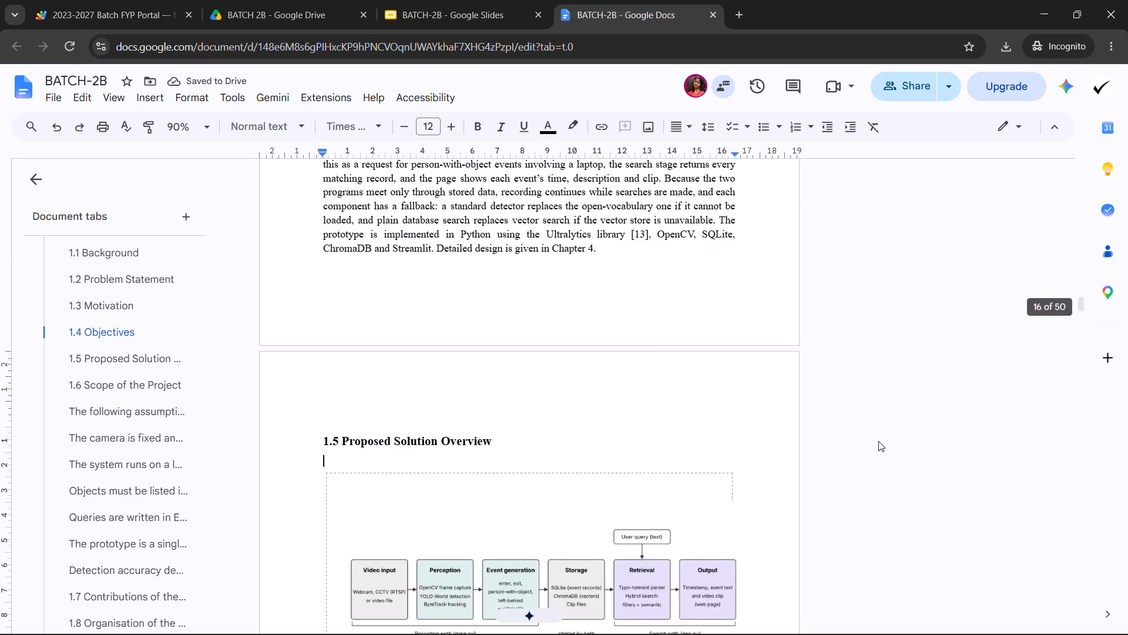
pyautogui.scroll(-5, 878, 441)
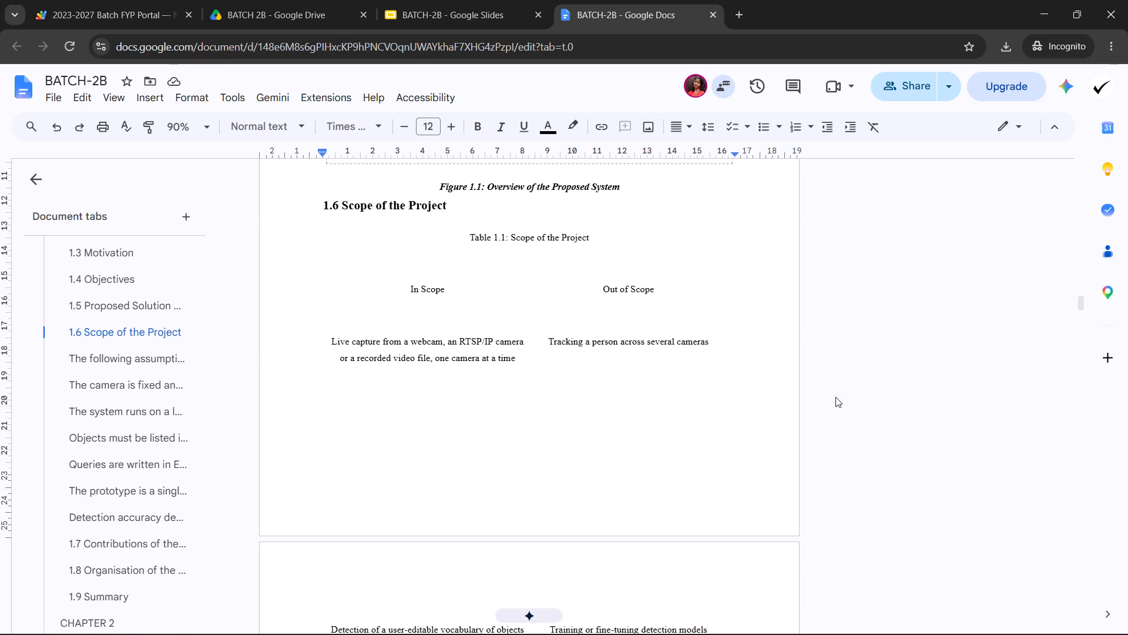
pyautogui.click(384, 0)
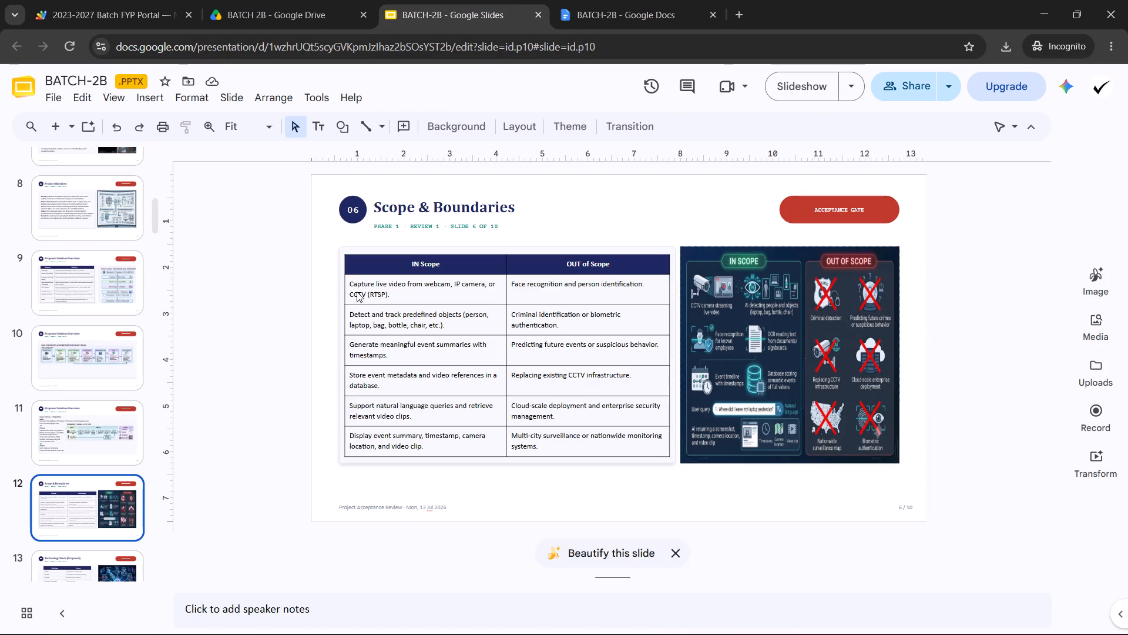
pyautogui.click(333, 0)
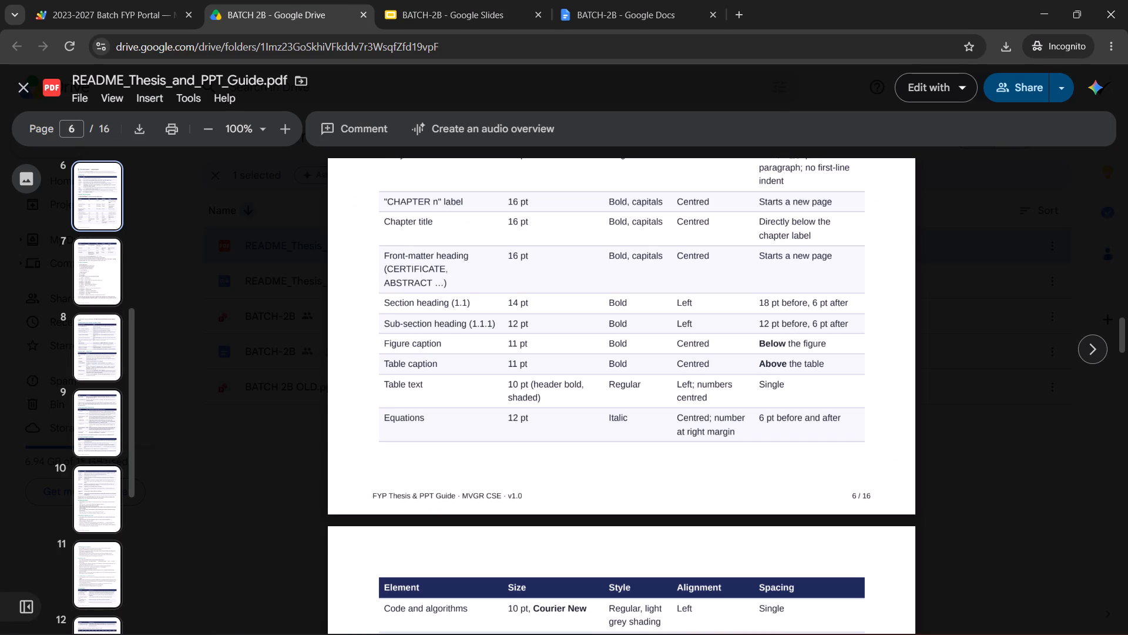
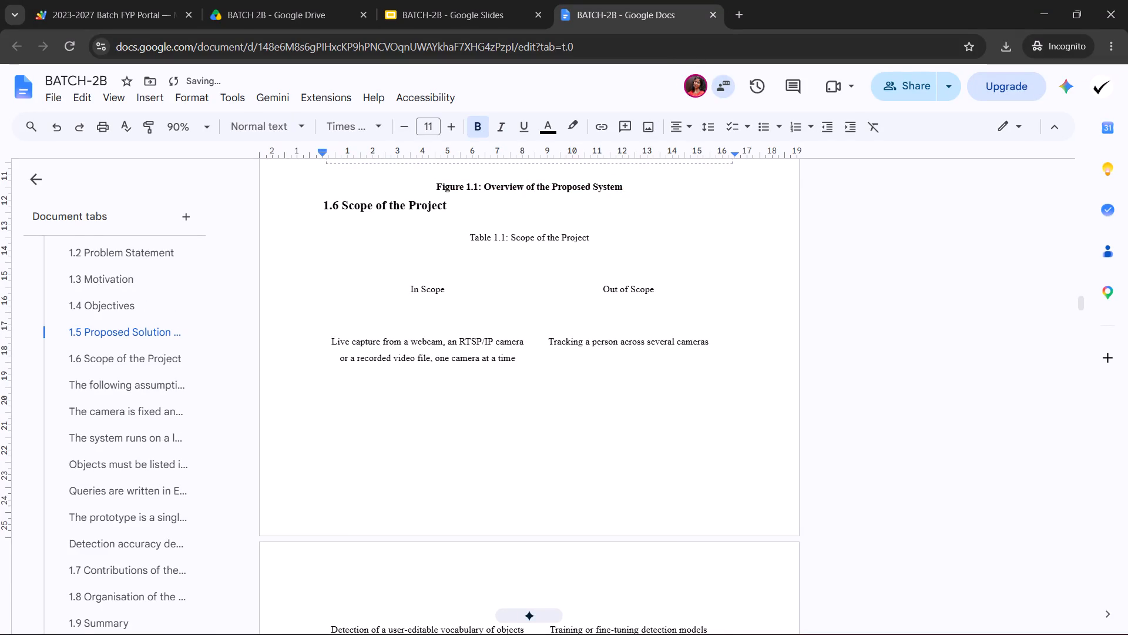
# Check the table caption rule in README_Thesis_and_PPT_Guide.pdf and bold the whole caption "Table 1.1: Scope of the Project" in section 1.6.
pyautogui.click(283, 0)
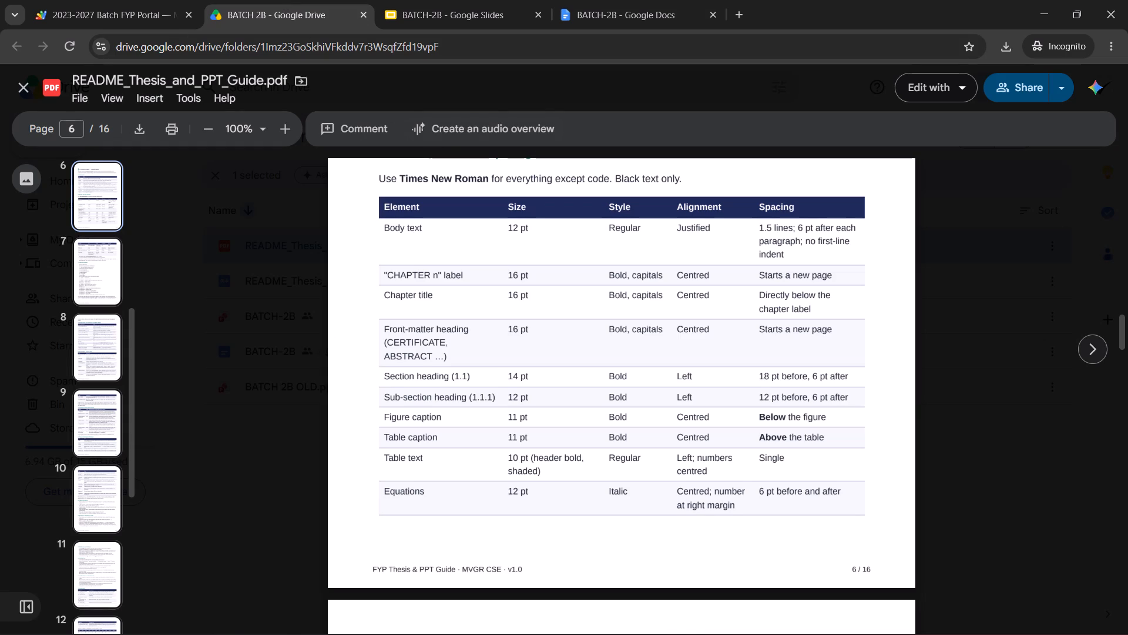
pyautogui.click(601, 0)
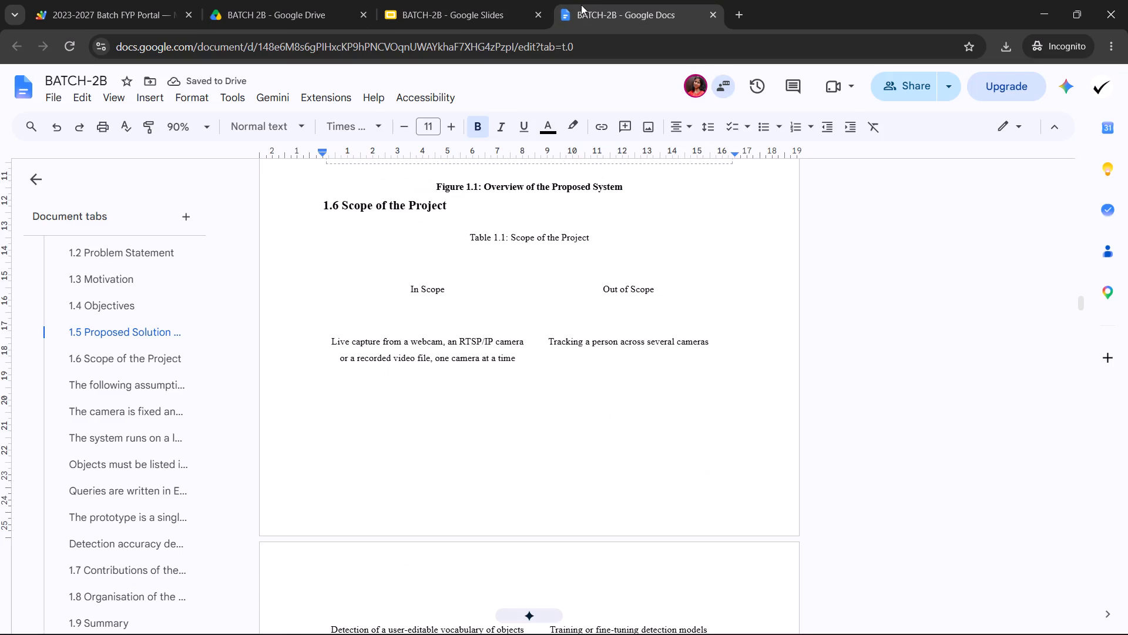
pyautogui.moveTo(607, 240); pyautogui.dragTo(458, 241)
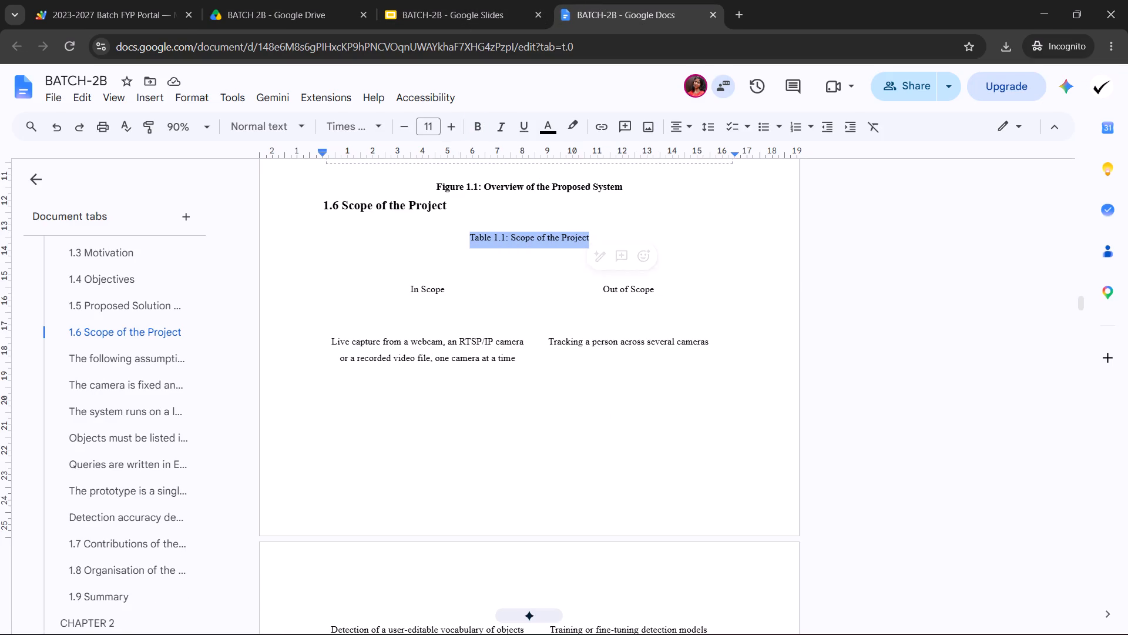
pyautogui.click(478, 129)
pyautogui.click(888, 242)
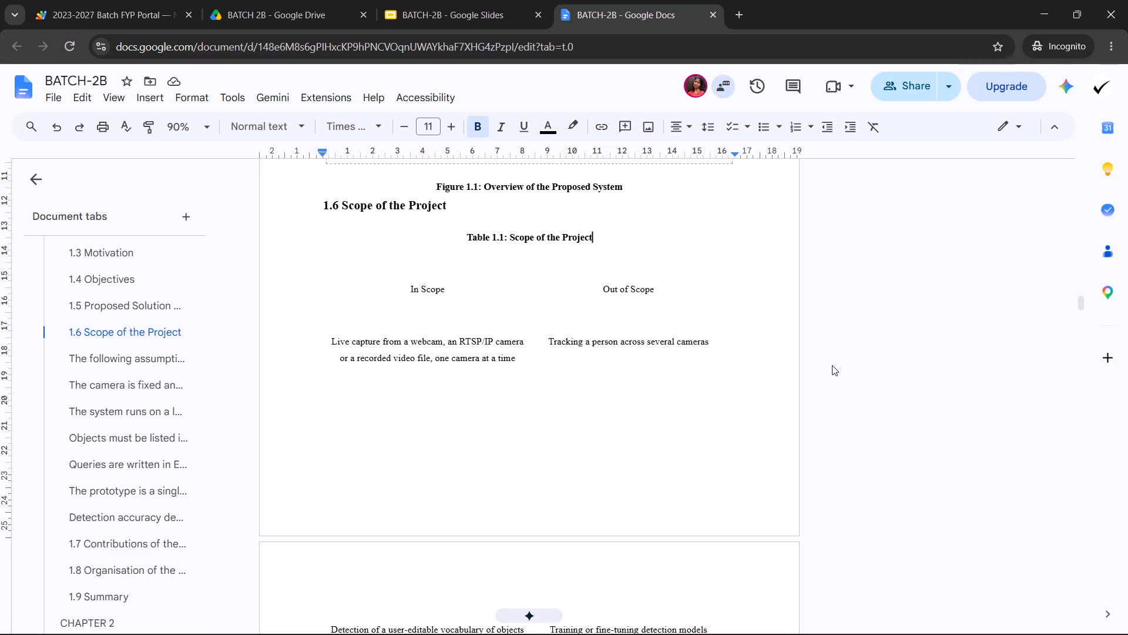
# Review the formatting from Table 1.1 through sections 1.7 to 1.9 and on to the start of Chapter 2.
pyautogui.scroll(-5, 832, 365)
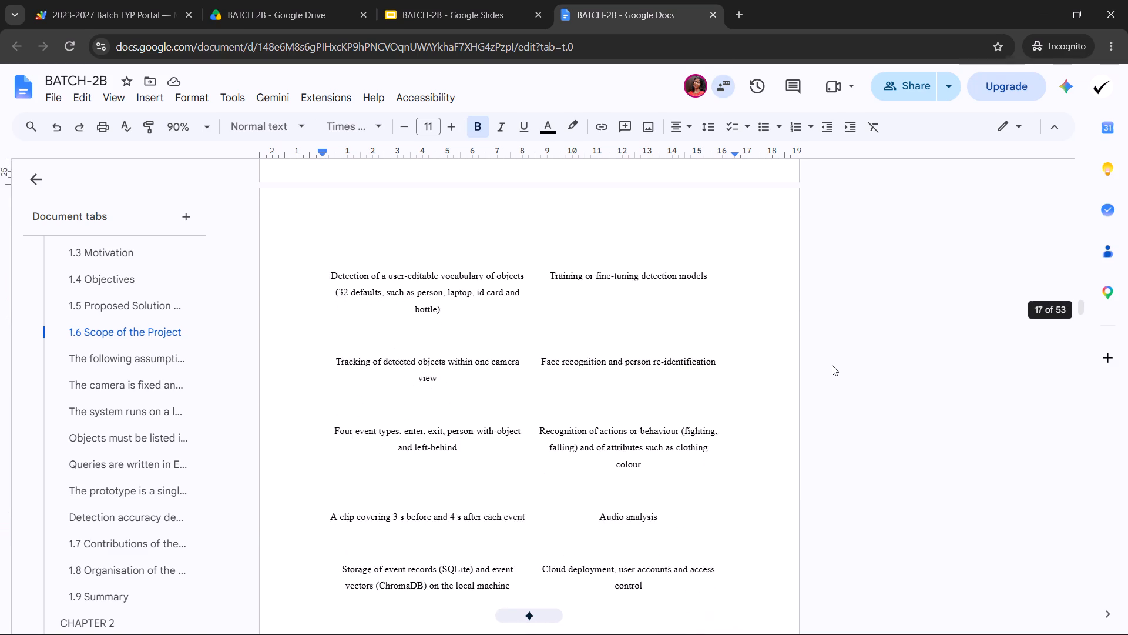
pyautogui.scroll(-3, 832, 365)
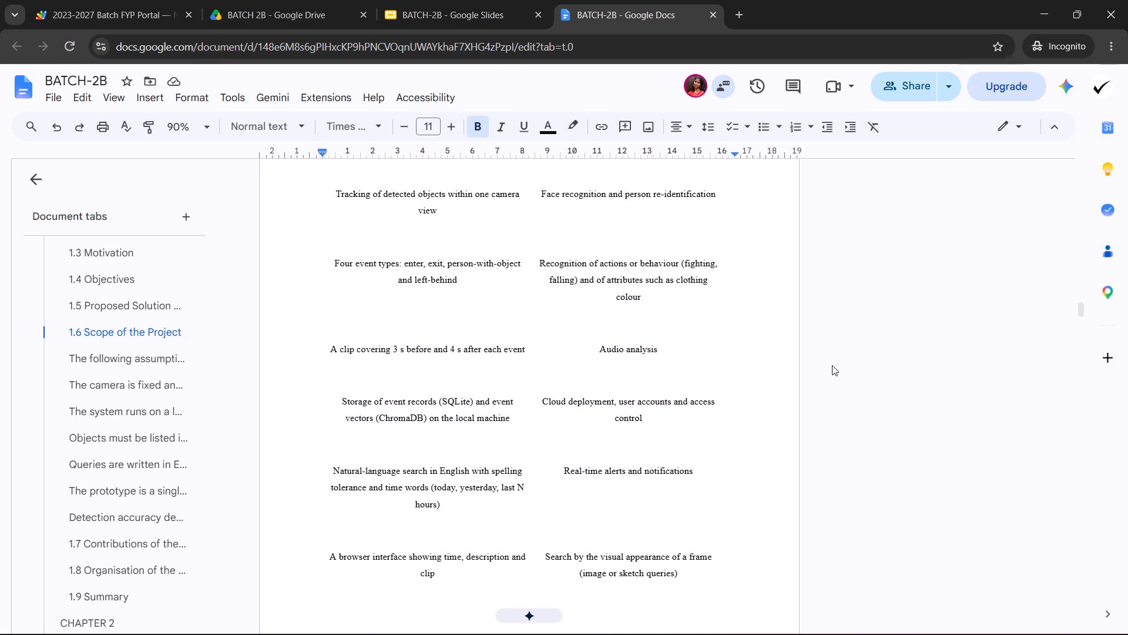
pyautogui.scroll(-3, 832, 365)
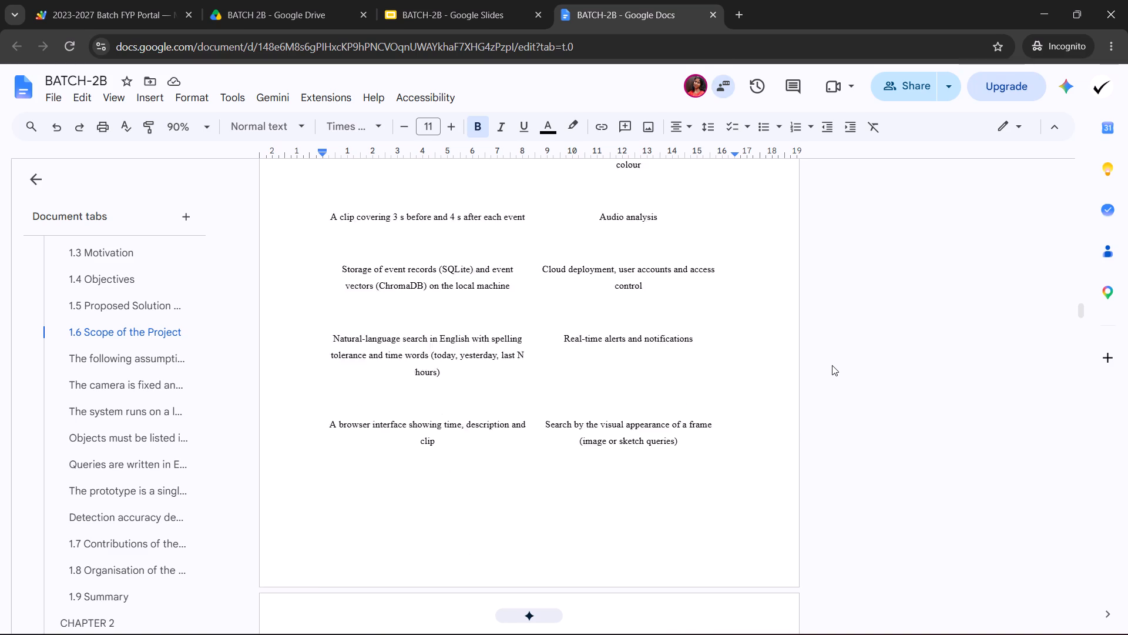
pyautogui.scroll(-8, 832, 365)
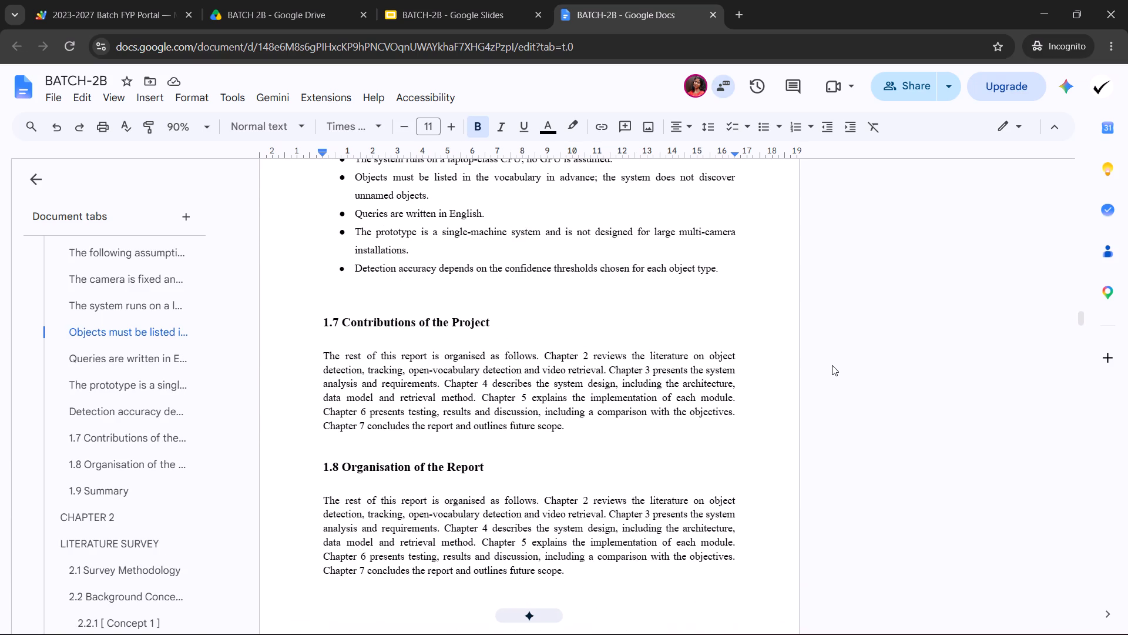
pyautogui.scroll(-4, 832, 365)
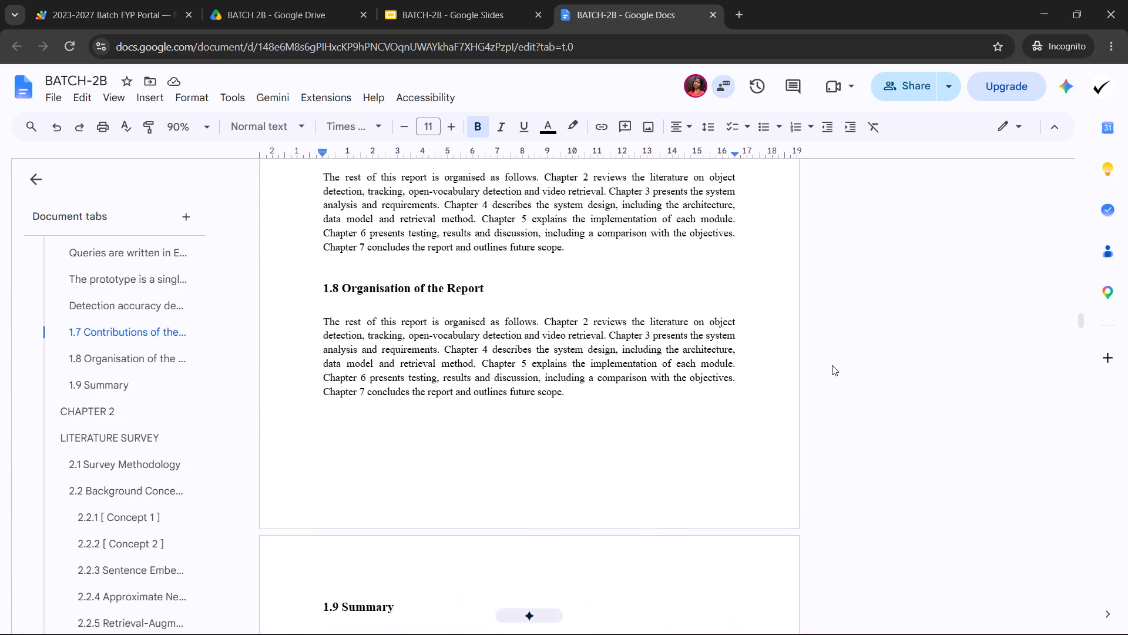
pyautogui.scroll(-7, 832, 365)
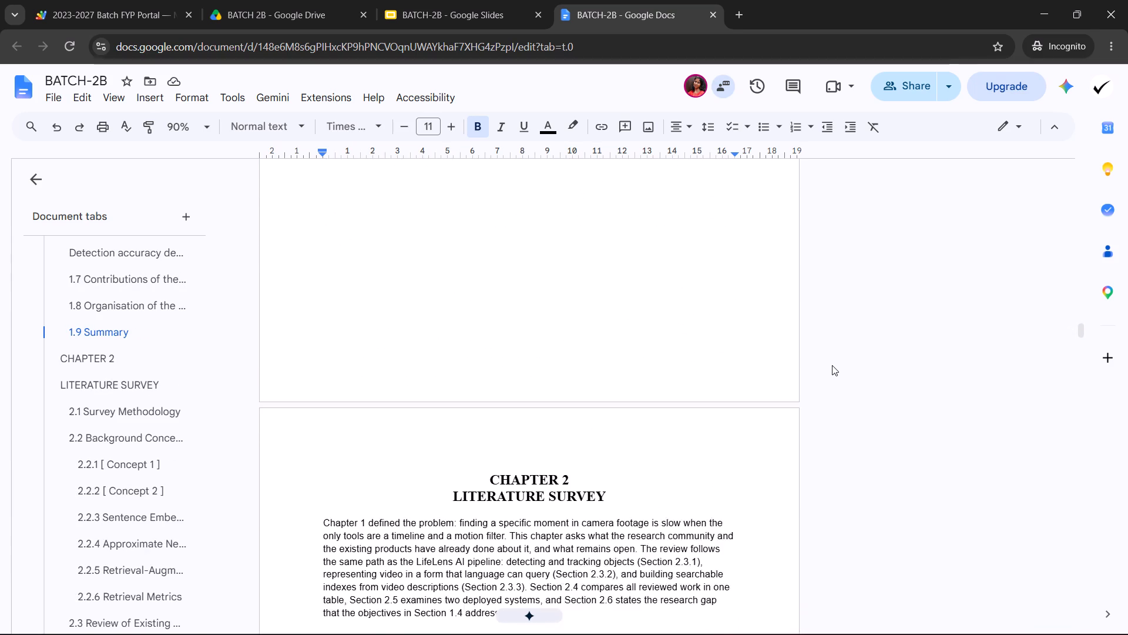
pyautogui.scroll(-1, 832, 365)
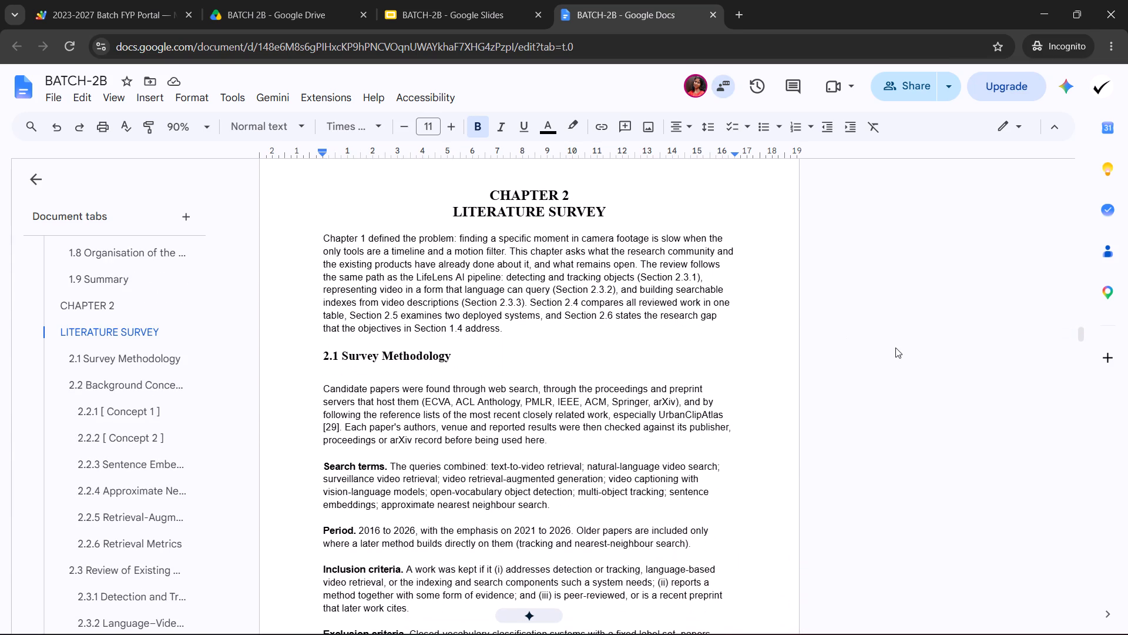
# Format the introductory paragraph under the Chapter 2 LITERATURE SURVEY title as 12 pt Times New Roman with justified alignment.
pyautogui.moveTo(512, 330); pyautogui.dragTo(333, 252)
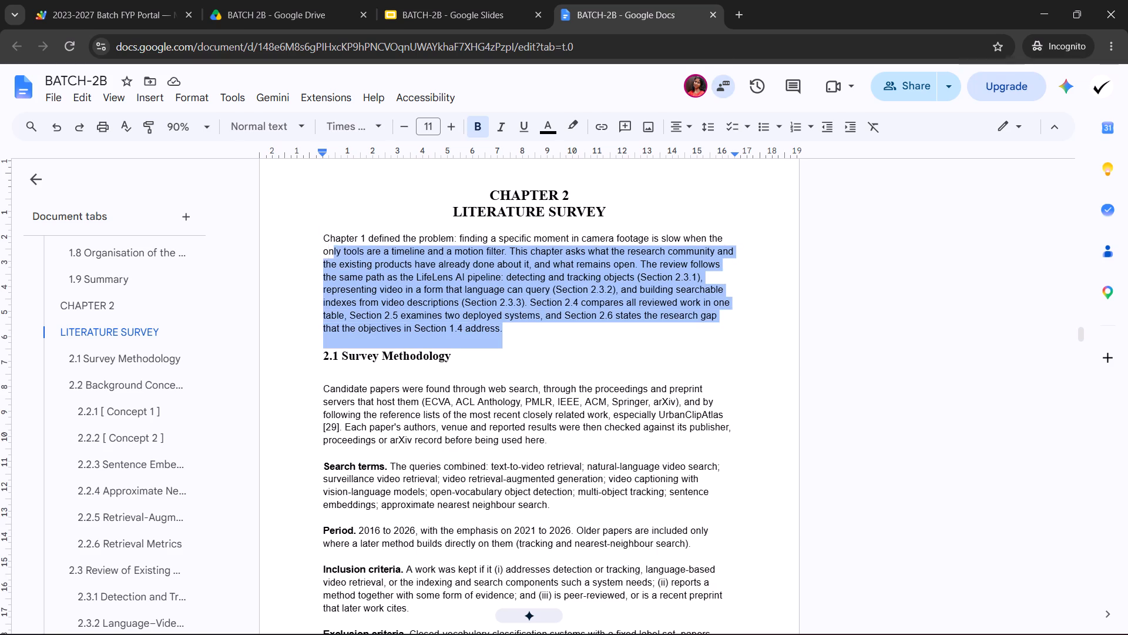
pyautogui.moveTo(333, 252); pyautogui.dragTo(322, 243)
pyautogui.click(433, 127)
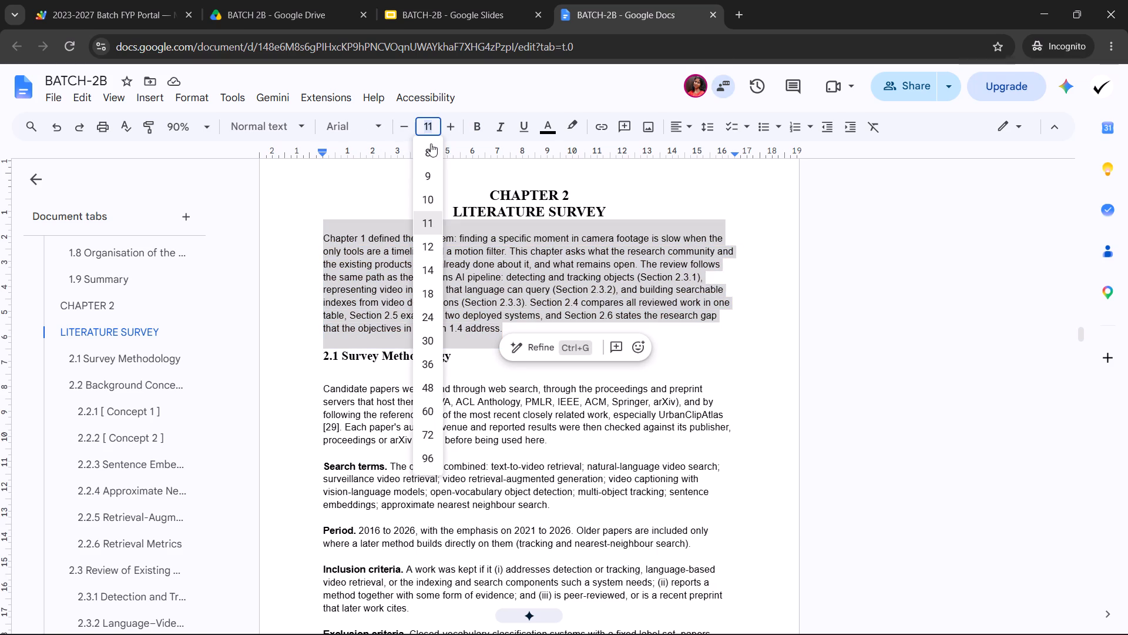
pyautogui.click(421, 243)
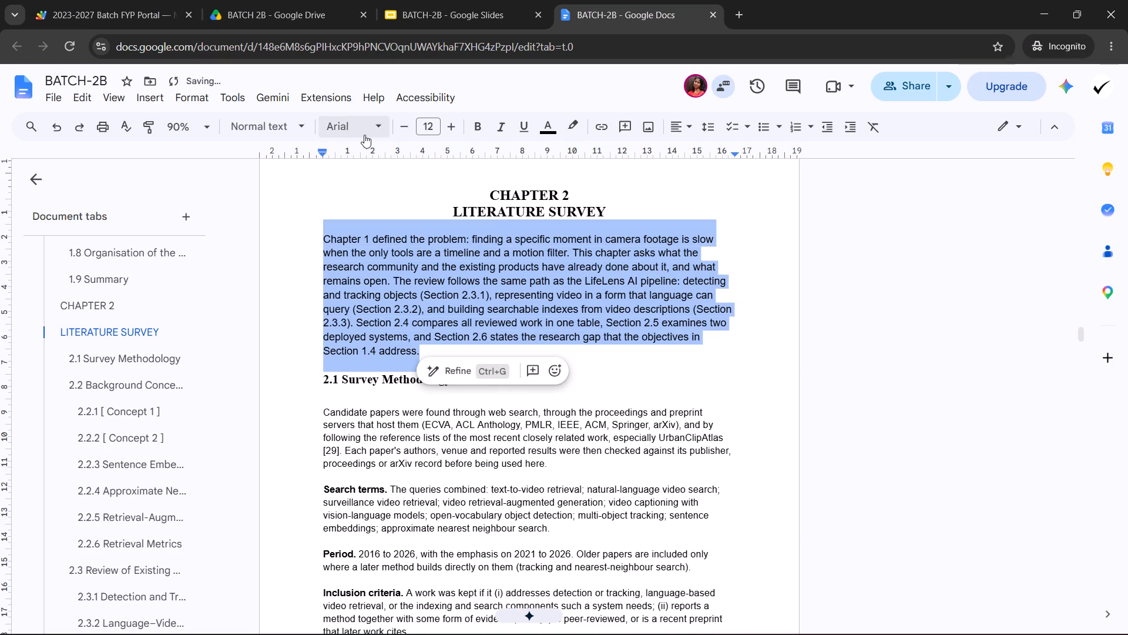
pyautogui.click(364, 135)
pyautogui.click(382, 212)
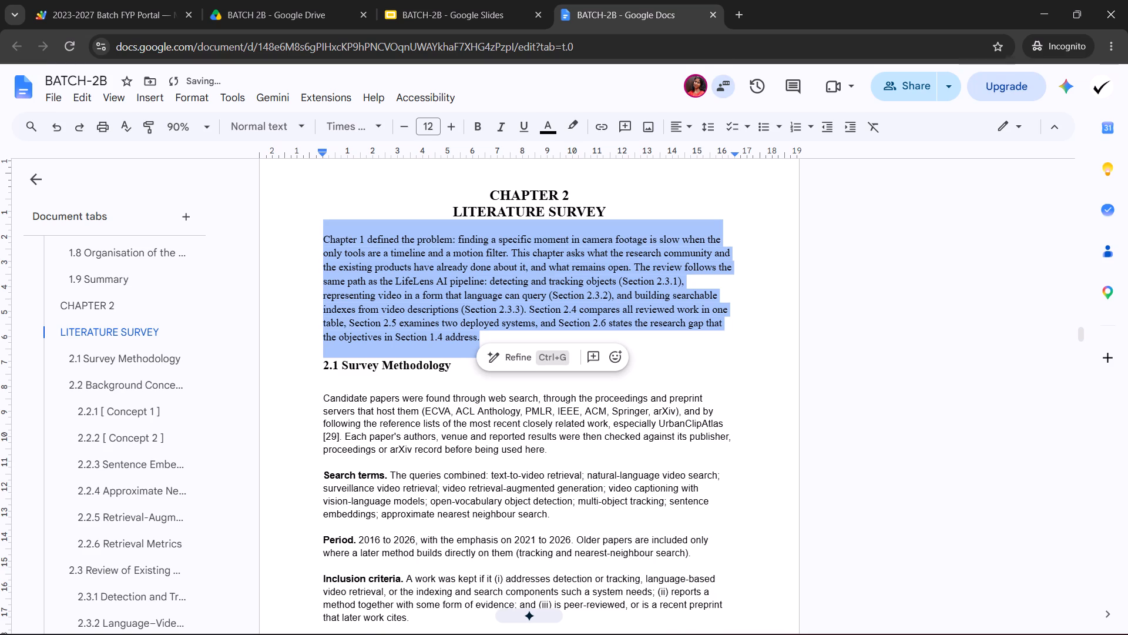
pyautogui.click(692, 126)
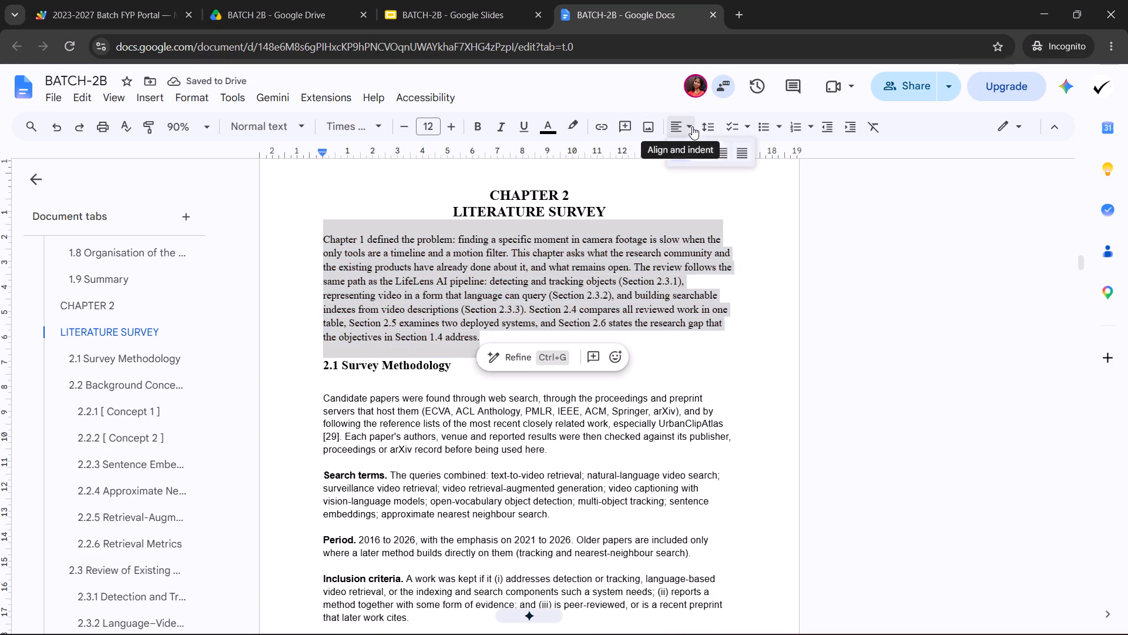
pyautogui.click(740, 152)
pyautogui.click(667, 264)
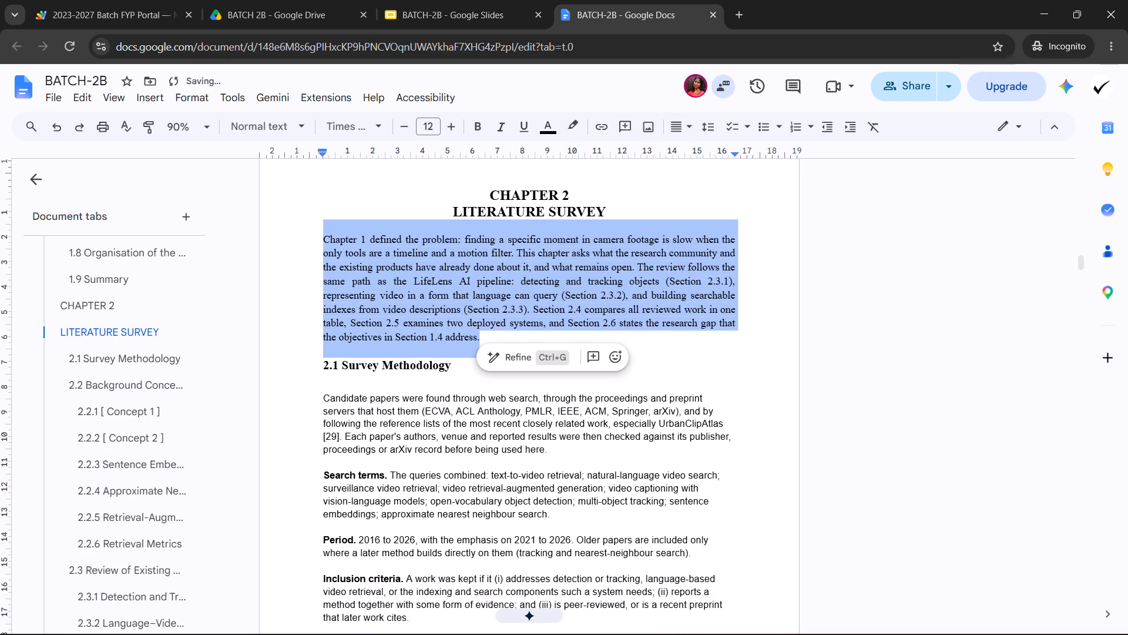
# Set all body paragraphs of section 2.1 Survey Methodology, from "Candidate papers" through "Result.", to 12 pt with justified alignment.
pyautogui.scroll(-2, 461, 345)
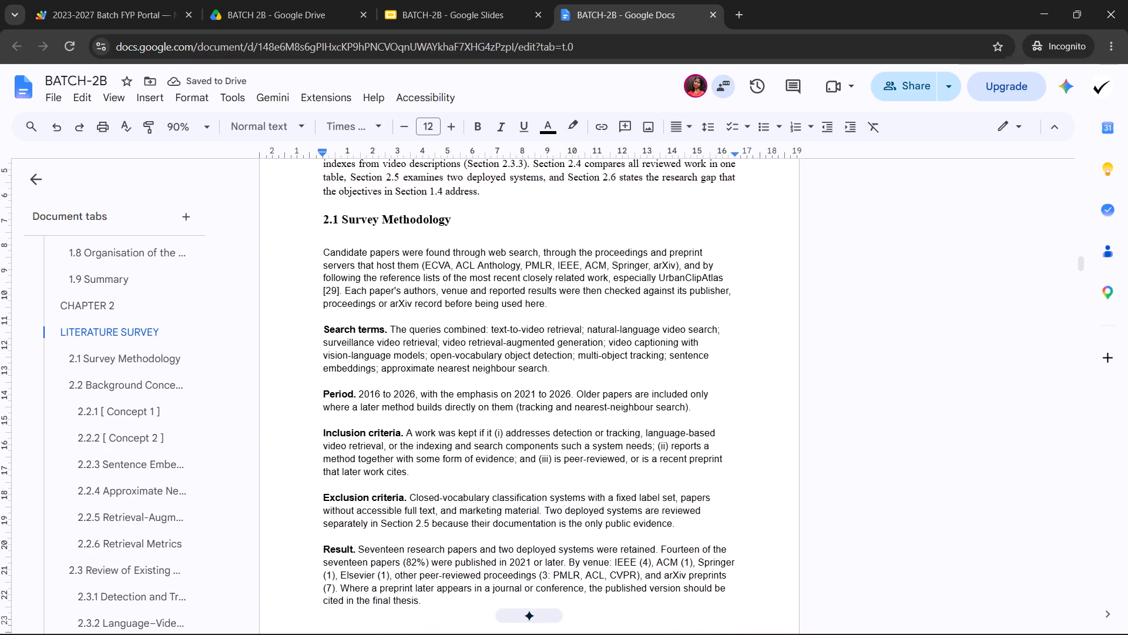
pyautogui.moveTo(322, 252); pyautogui.dragTo(438, 392)
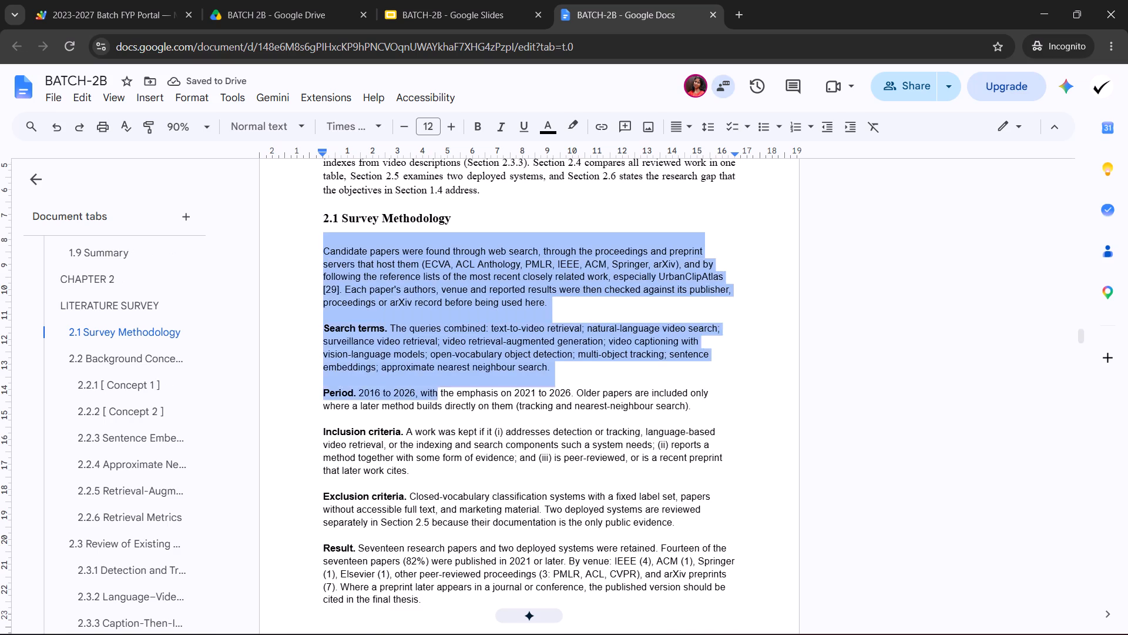
pyautogui.moveTo(438, 392); pyautogui.dragTo(431, 388)
pyautogui.scroll(-3, 453, 419)
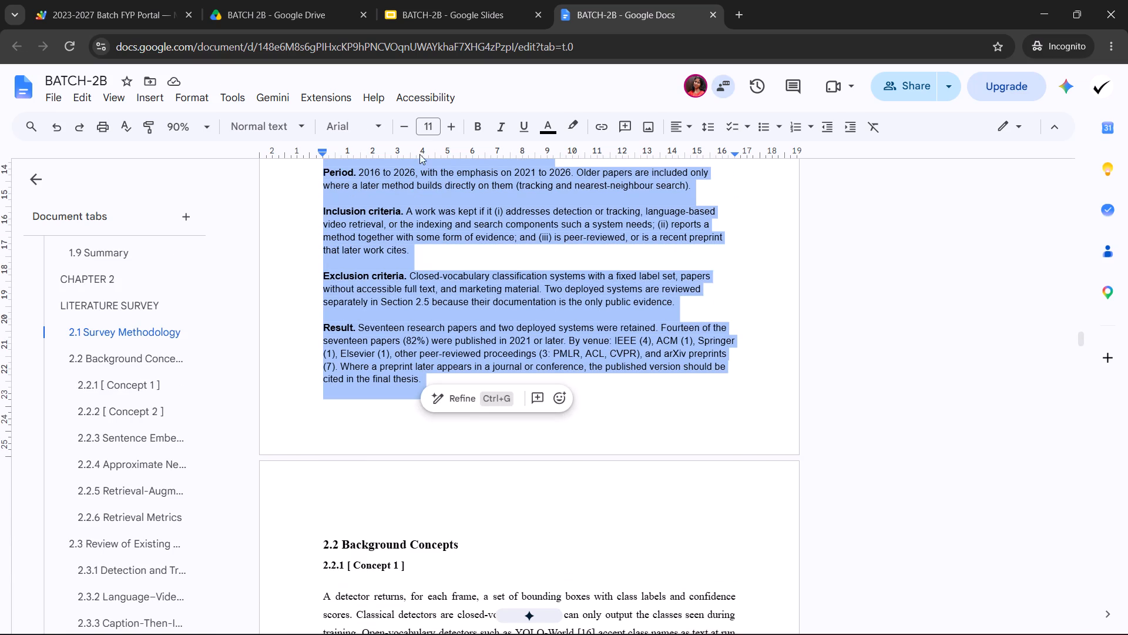
pyautogui.click(430, 131)
pyautogui.click(432, 238)
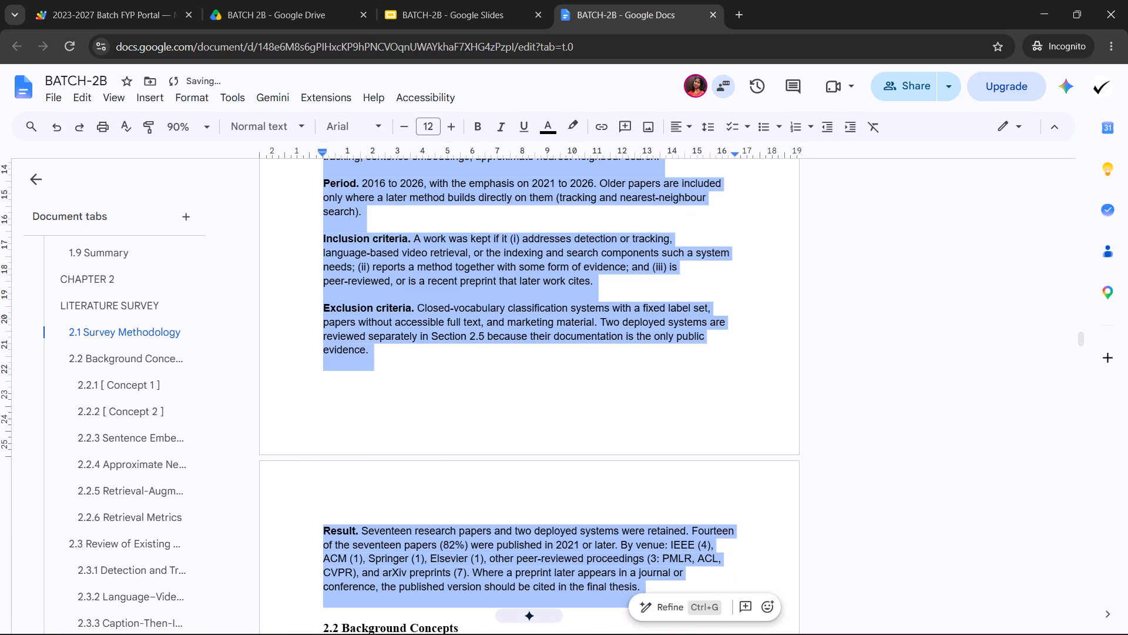
pyautogui.click(686, 122)
pyautogui.click(741, 156)
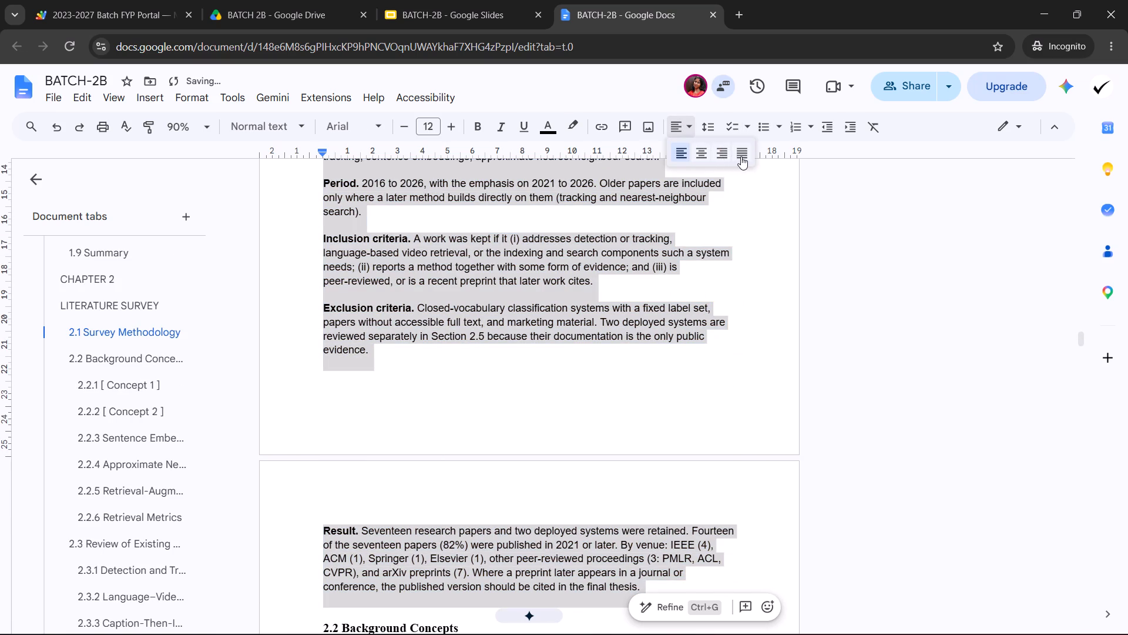
pyautogui.click(509, 286)
# Compare the text formatting of sections 2.2.1 to 2.2.4 with that of the Chapter 2 introduction and section 2.1.
pyautogui.scroll(-2, 513, 285)
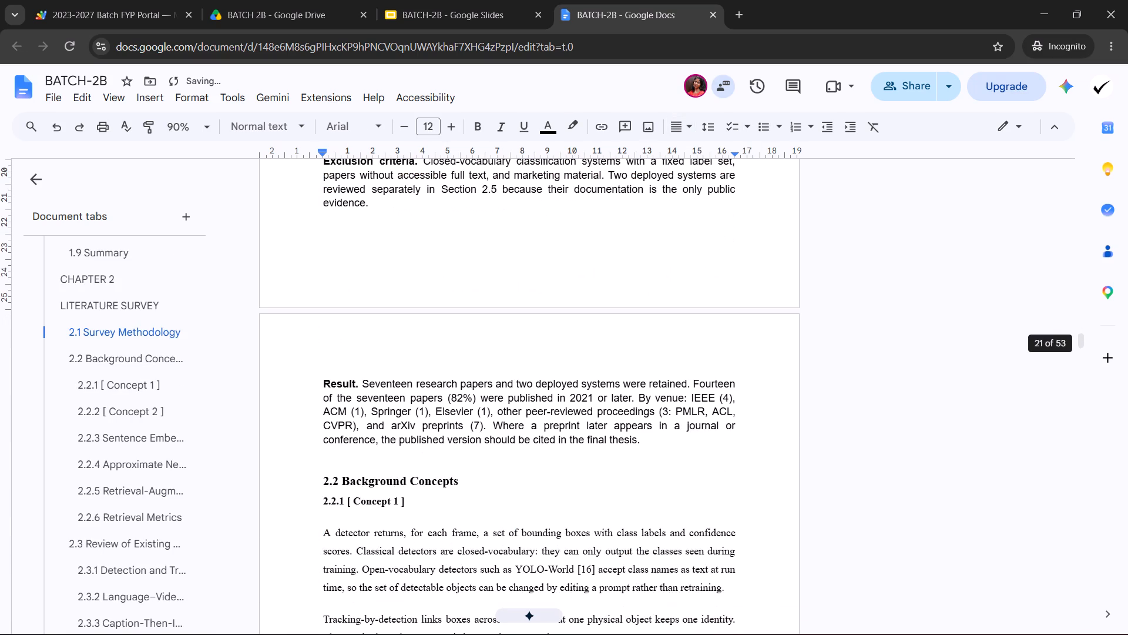
pyautogui.scroll(-3, 435, 381)
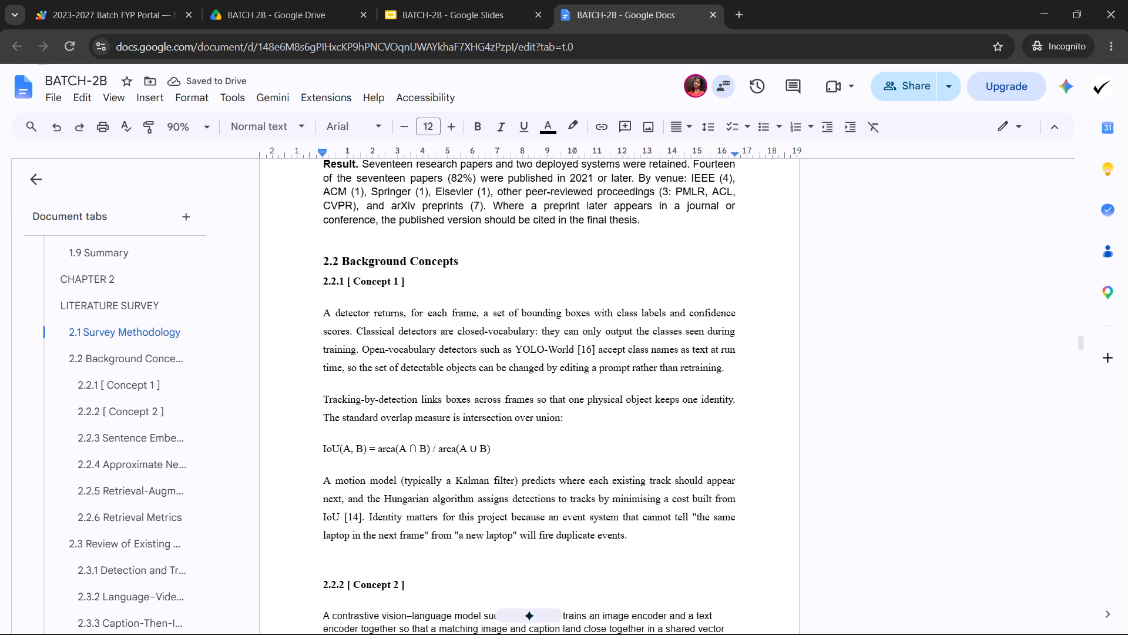
pyautogui.scroll(-1, 359, 335)
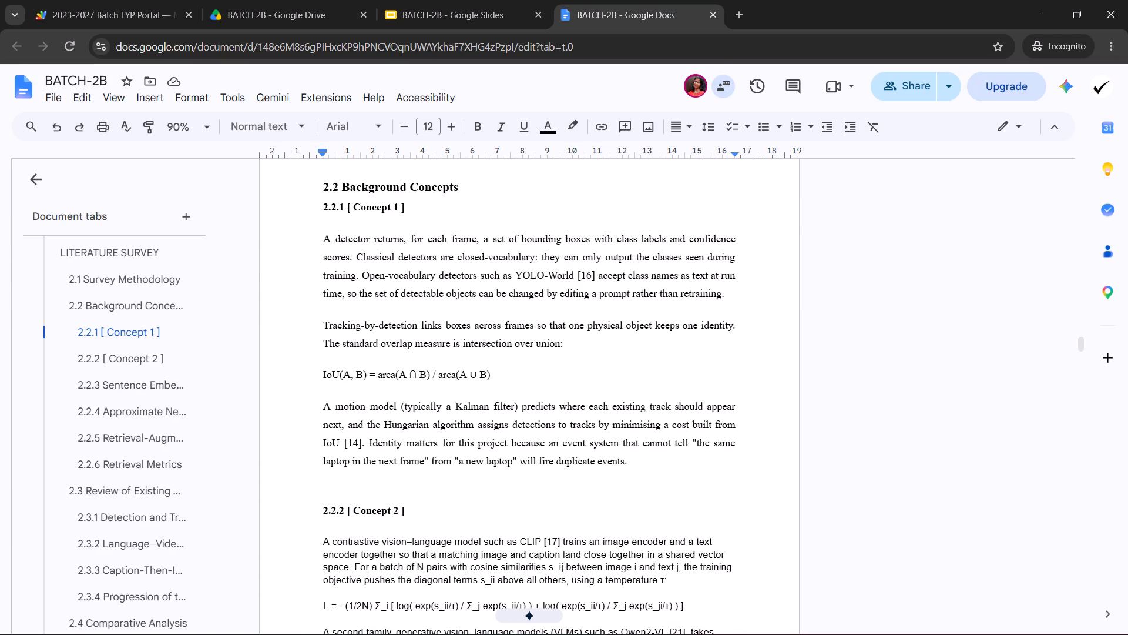
pyautogui.scroll(3, 406, 366)
pyautogui.scroll(-9, 407, 366)
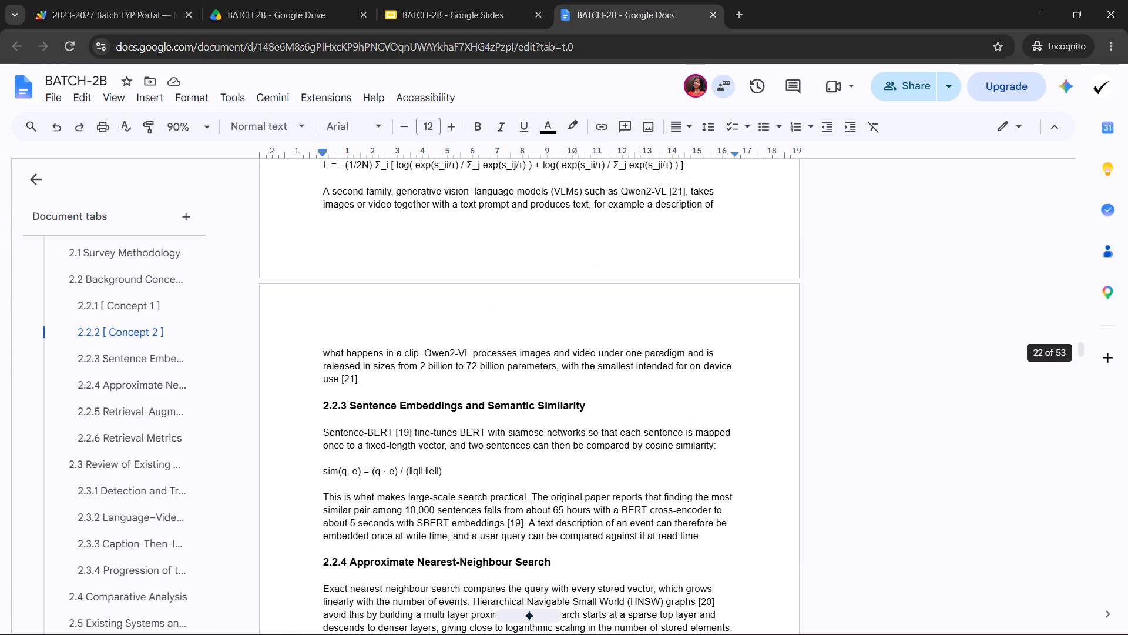
pyautogui.scroll(3, 405, 380)
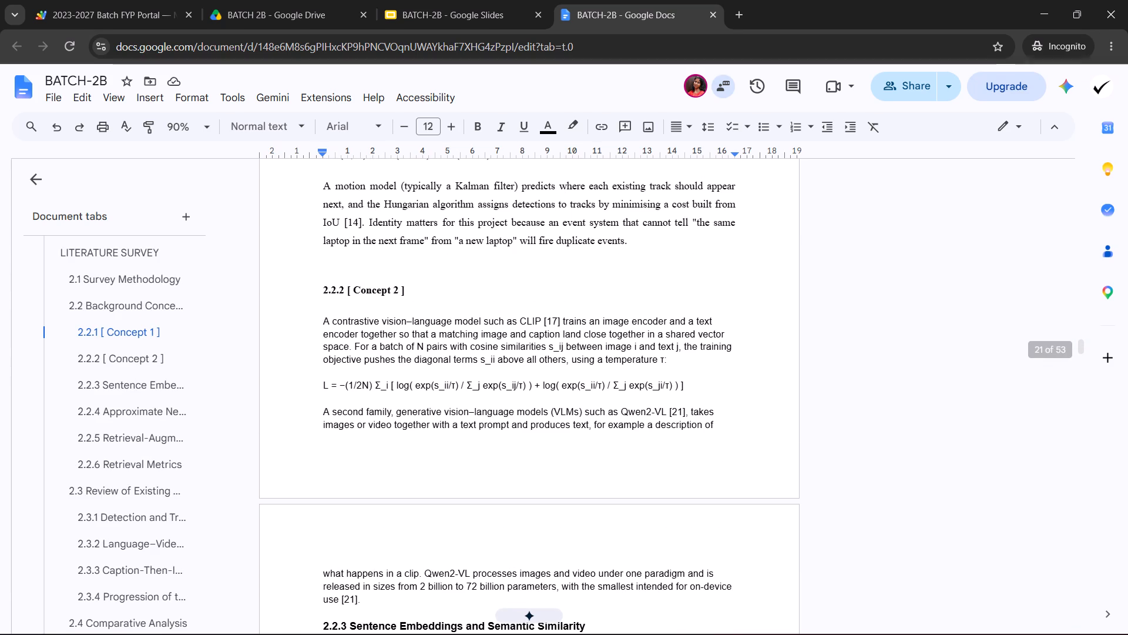
pyautogui.scroll(5, 429, 373)
pyautogui.scroll(10, 426, 449)
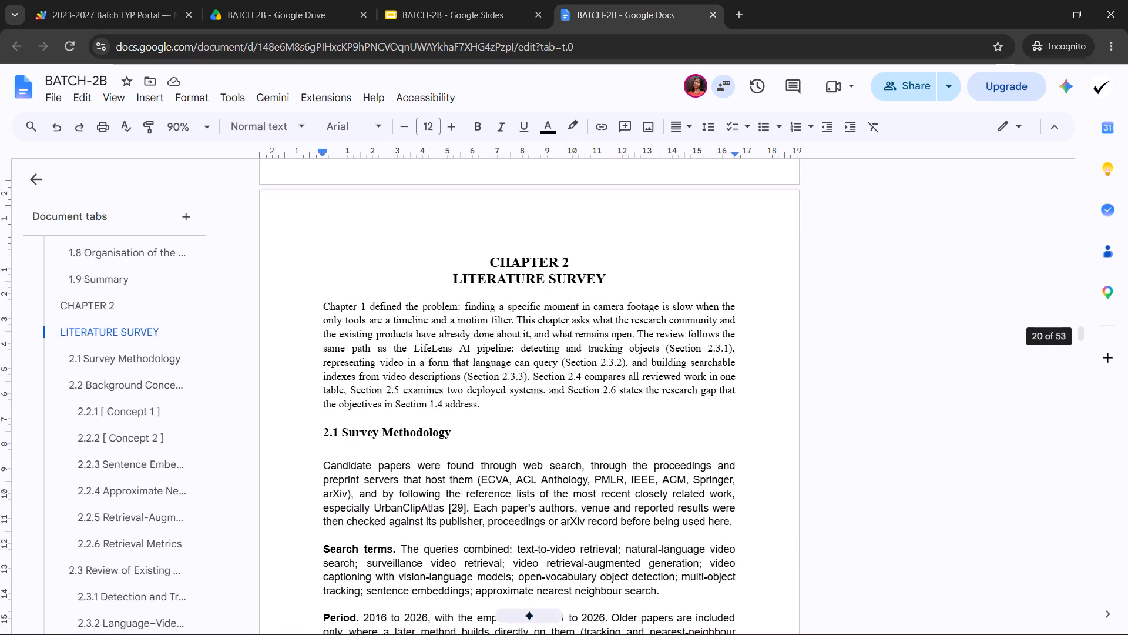
# Change the font of all section 2.1 Survey Methodology body paragraphs, through the end of "Result.", to Times New Roman.
pyautogui.scroll(-4, 478, 393)
pyautogui.scroll(3, 468, 394)
pyautogui.scroll(-3, 321, 315)
pyautogui.moveTo(321, 176); pyautogui.dragTo(478, 312)
pyautogui.scroll(-3, 474, 313)
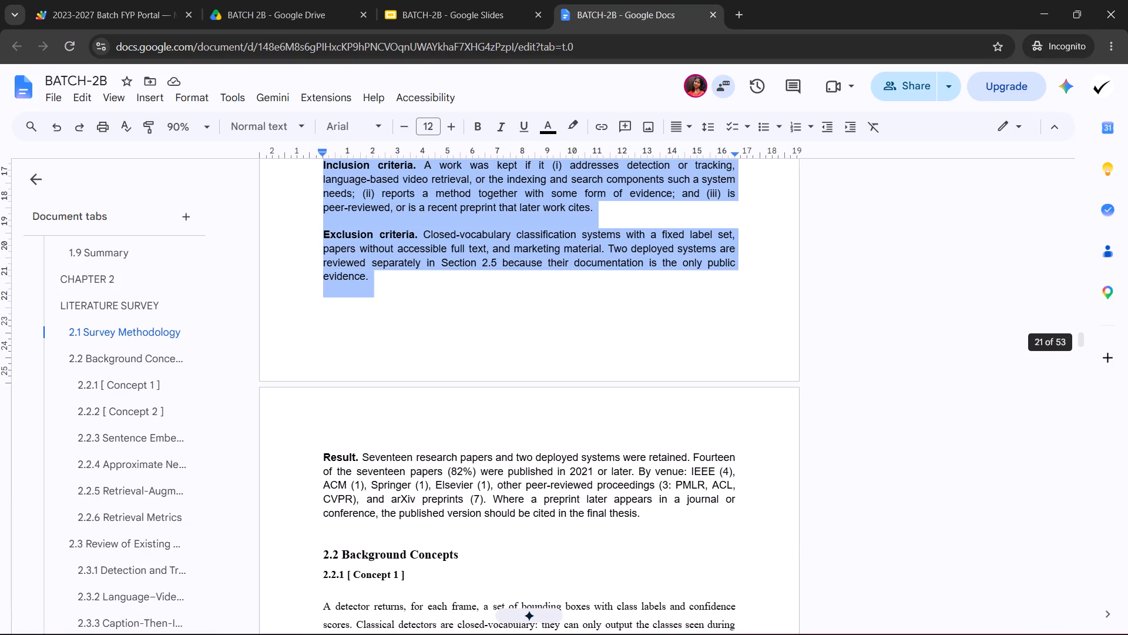
pyautogui.moveTo(478, 312); pyautogui.dragTo(654, 507)
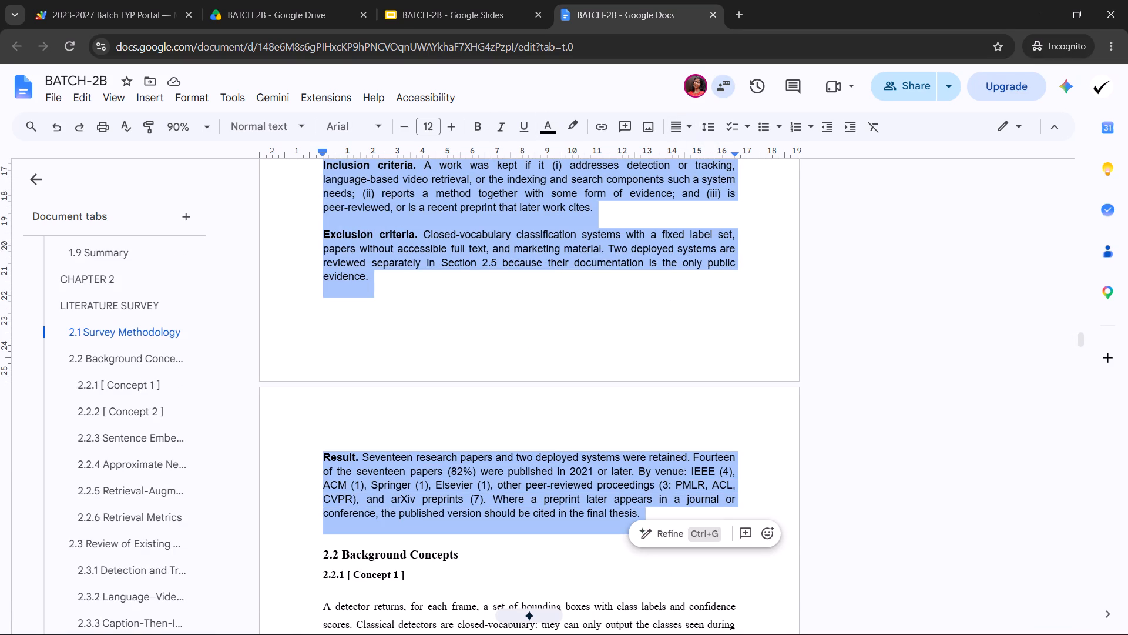
pyautogui.click(374, 127)
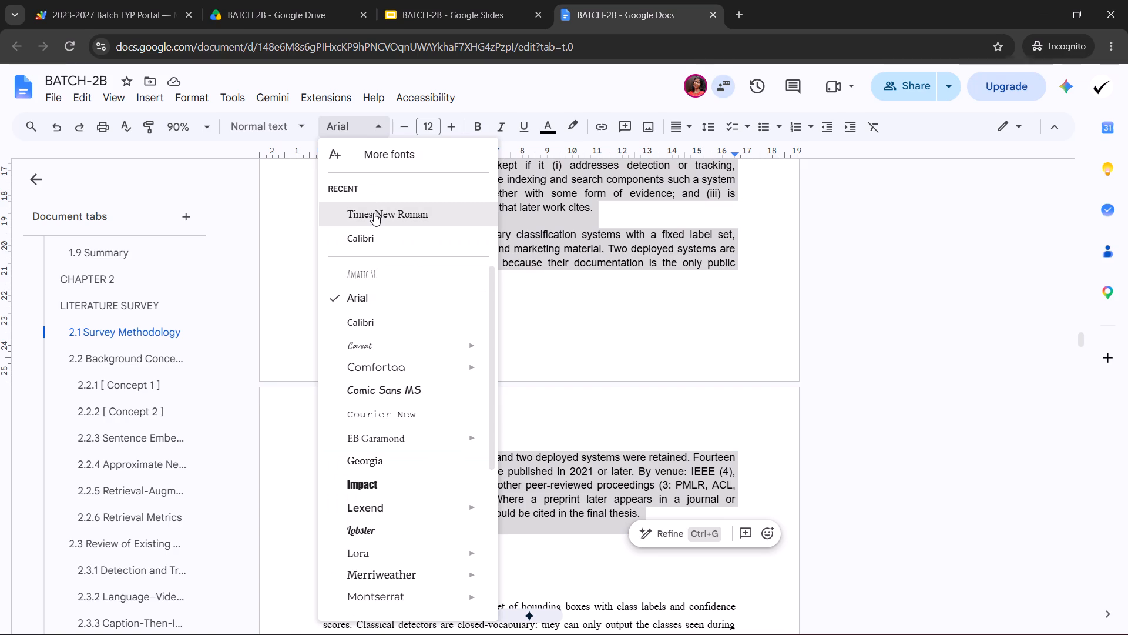
pyautogui.click(374, 213)
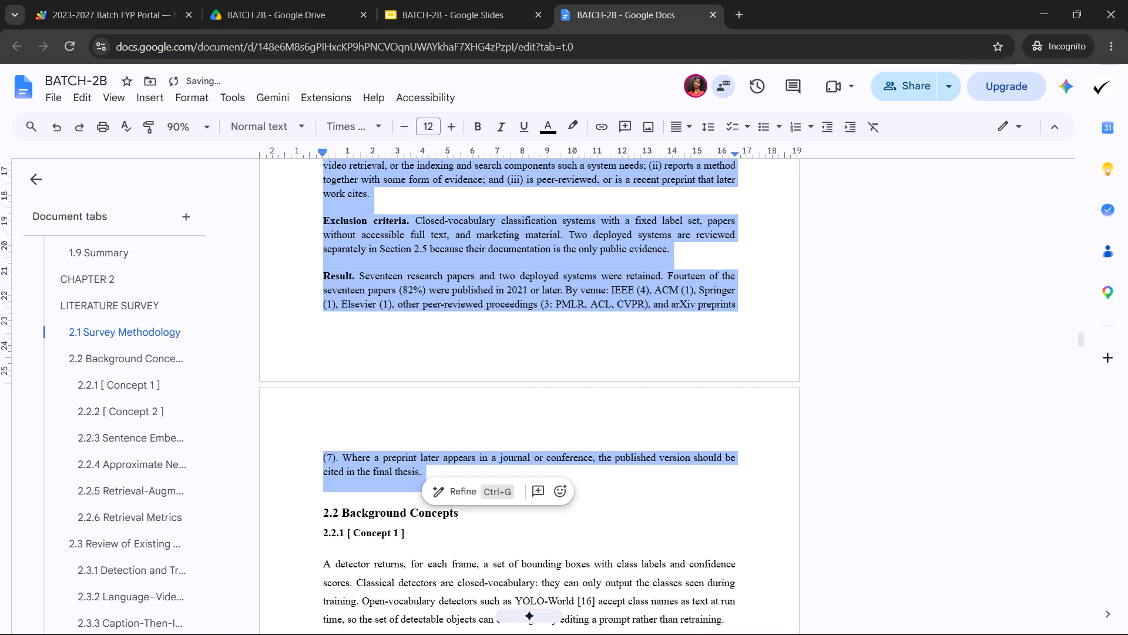
# Review the text and layout of sections 1.5 to 1.9 in Chapter 1 against the reformatted section 2.1 Survey Methodology.
pyautogui.scroll(6, 452, 353)
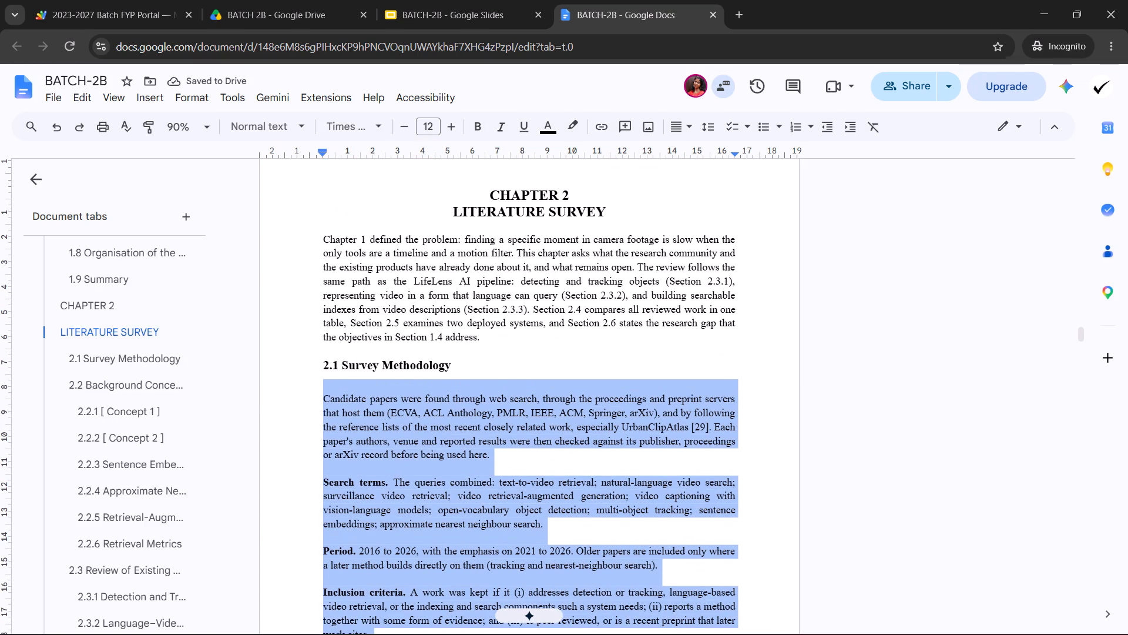
pyautogui.scroll(12, 492, 299)
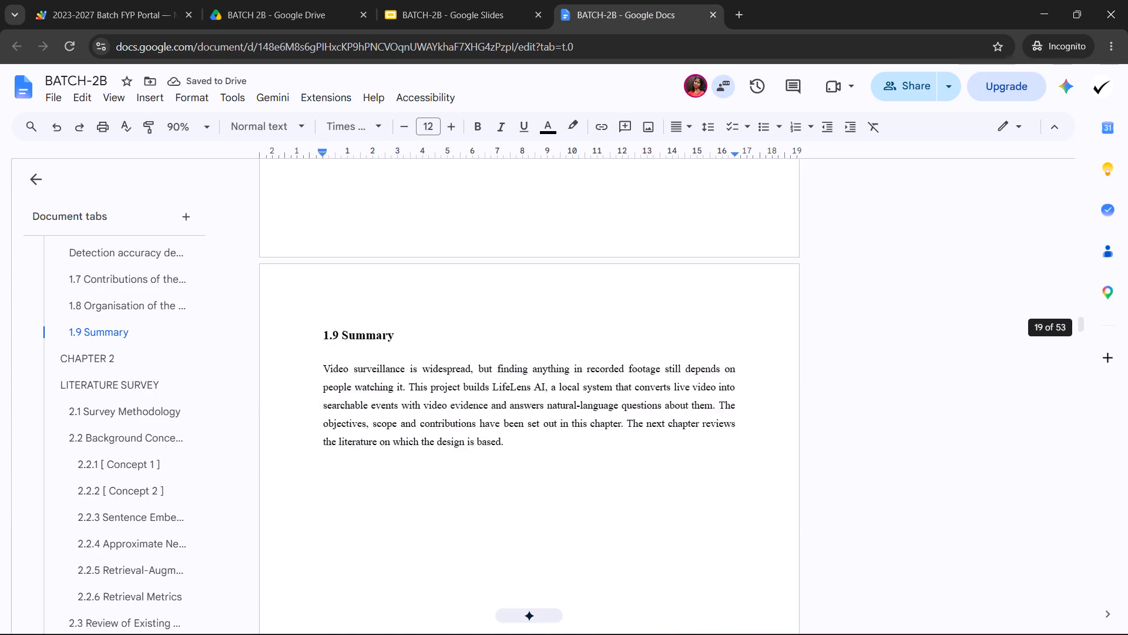
pyautogui.scroll(6, 507, 450)
pyautogui.scroll(4, 518, 335)
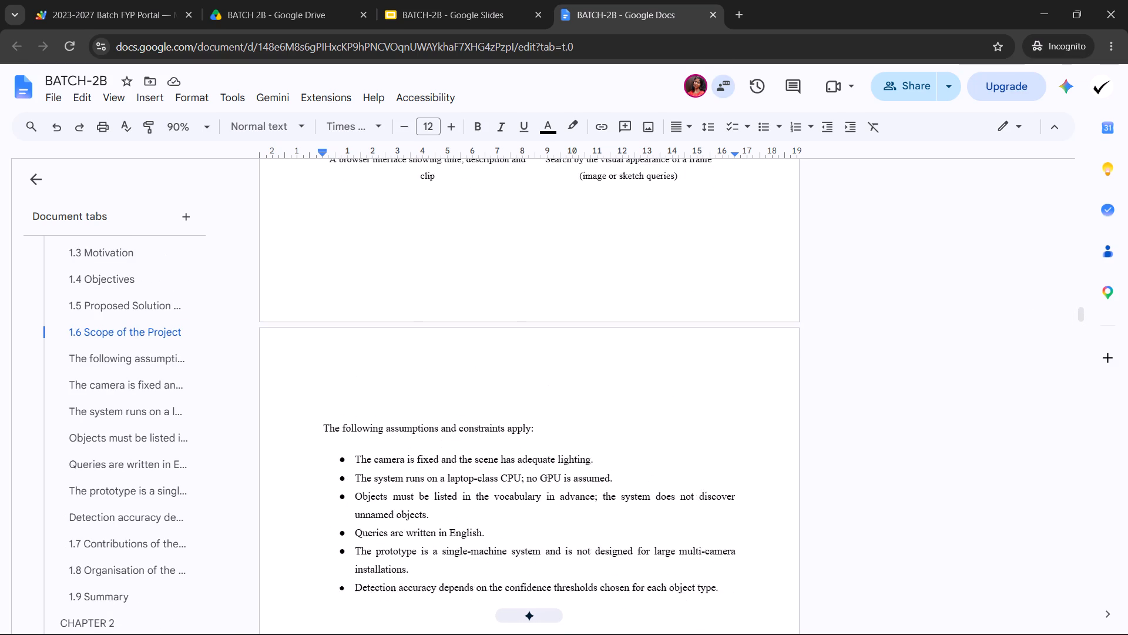
pyautogui.scroll(10, 525, 355)
pyautogui.scroll(-4, 530, 370)
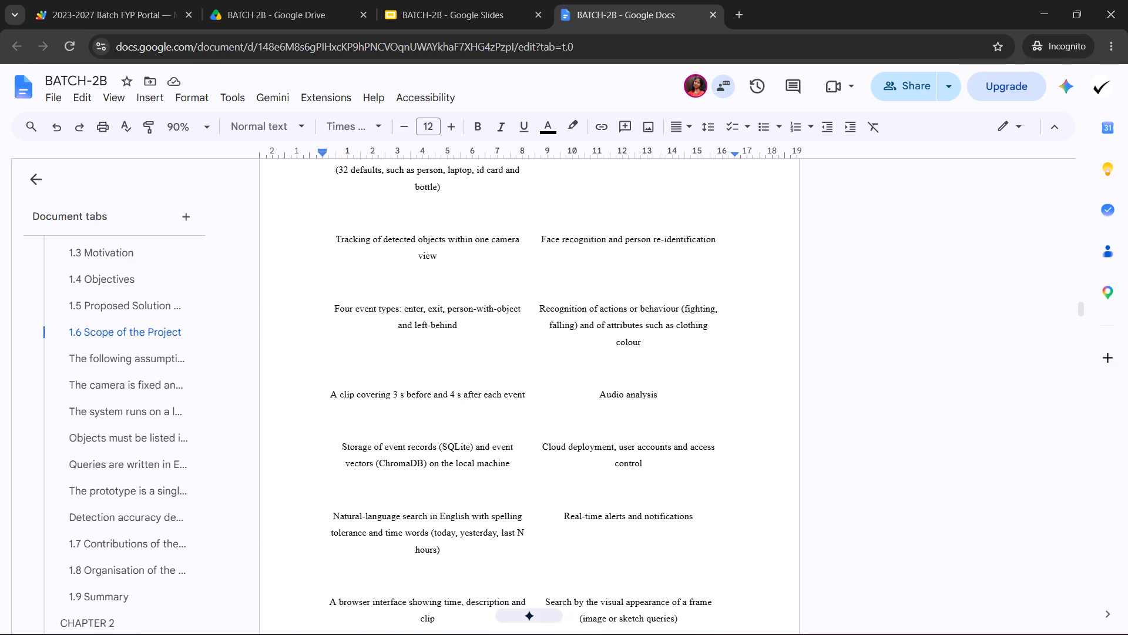
pyautogui.scroll(5, 484, 370)
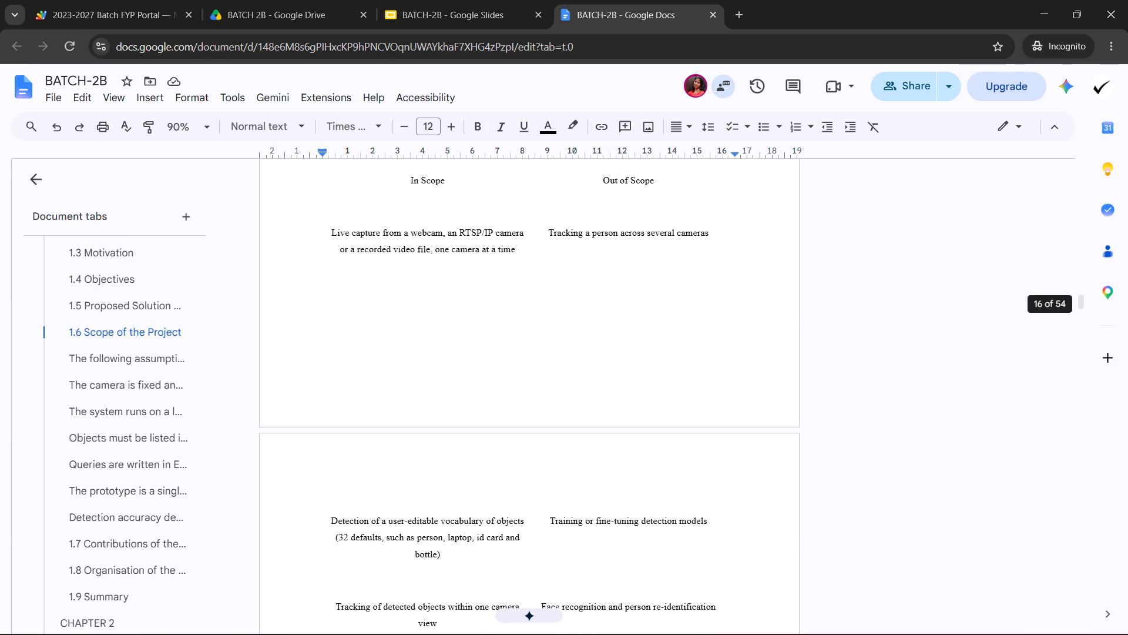
pyautogui.scroll(4, 223, 435)
pyautogui.scroll(2, 425, 412)
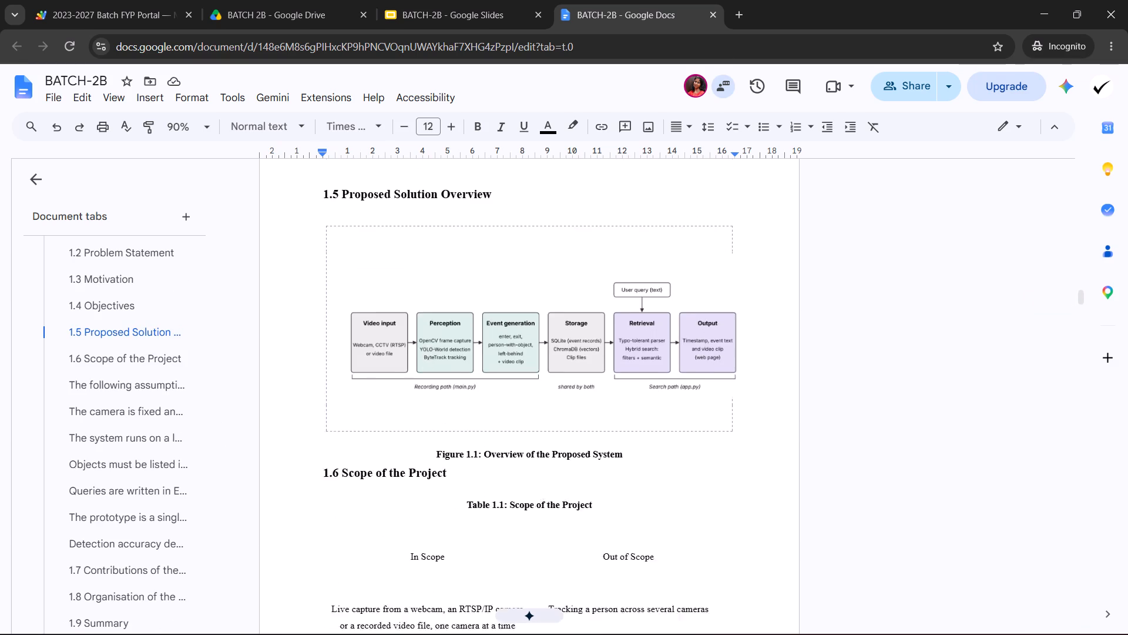
pyautogui.scroll(-19, 425, 412)
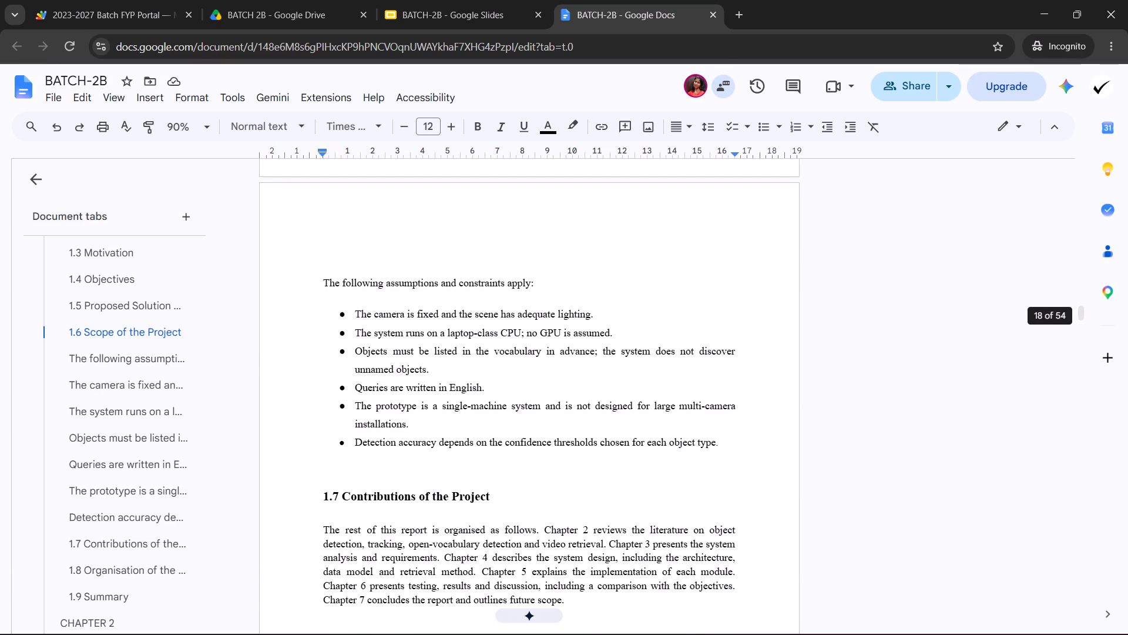
pyautogui.scroll(-2, 425, 417)
pyautogui.scroll(-1, 390, 385)
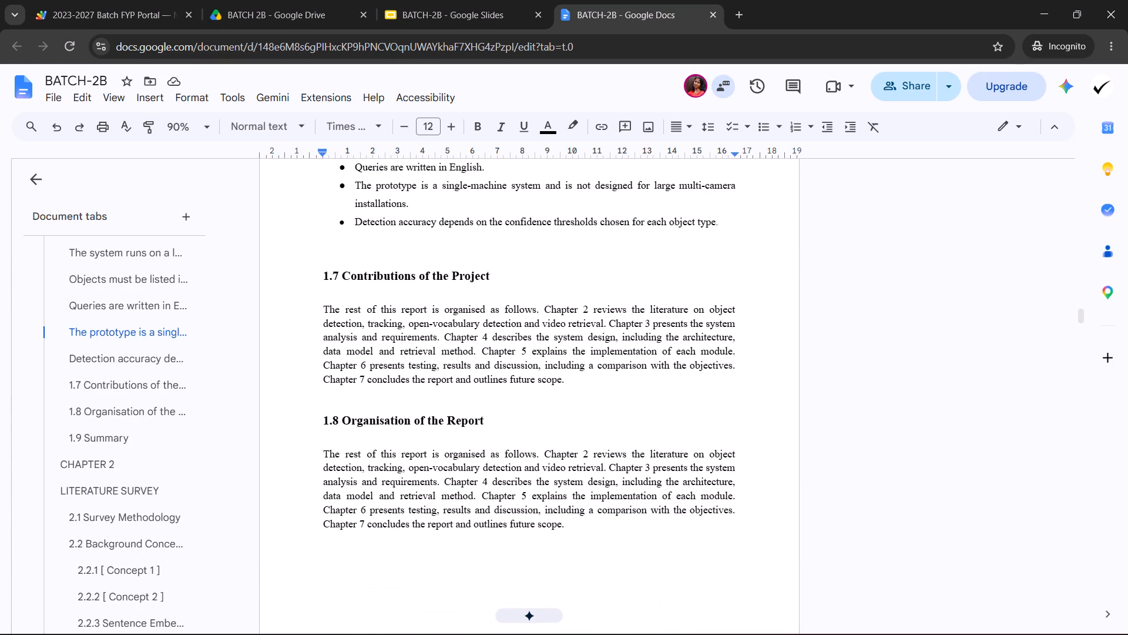
pyautogui.scroll(-4, 458, 392)
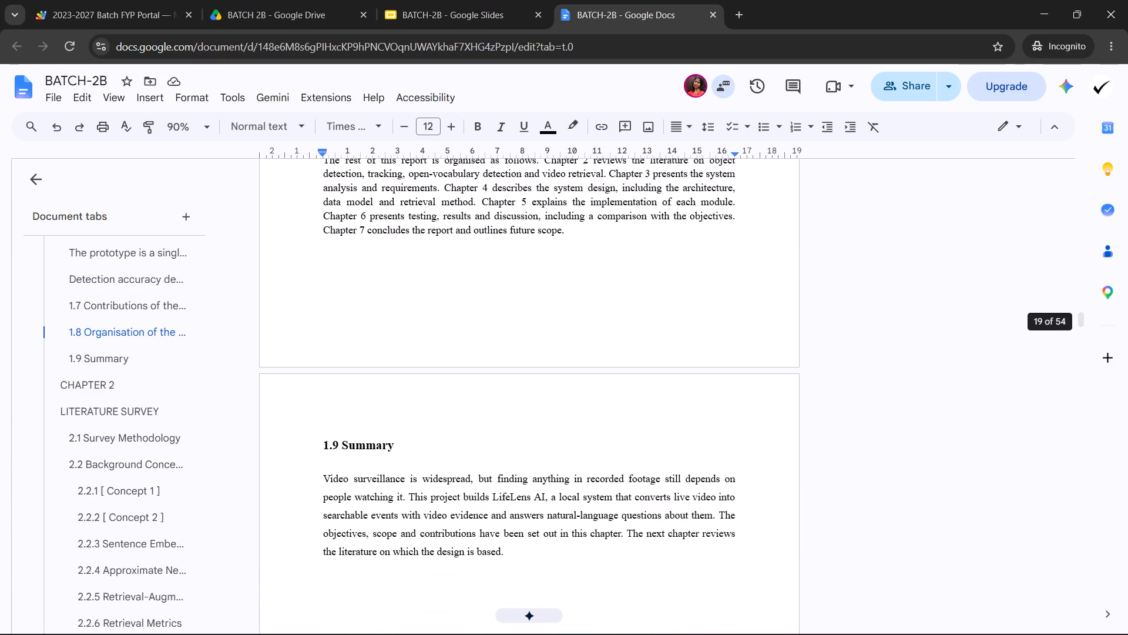
pyautogui.scroll(-15, 466, 341)
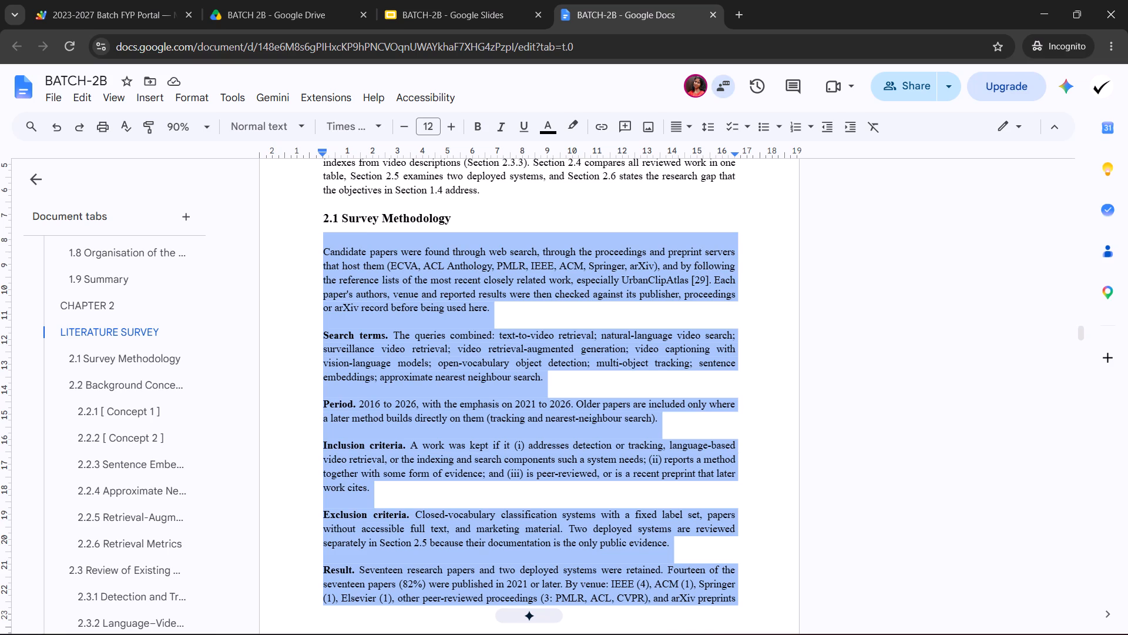
pyautogui.scroll(-6, 465, 384)
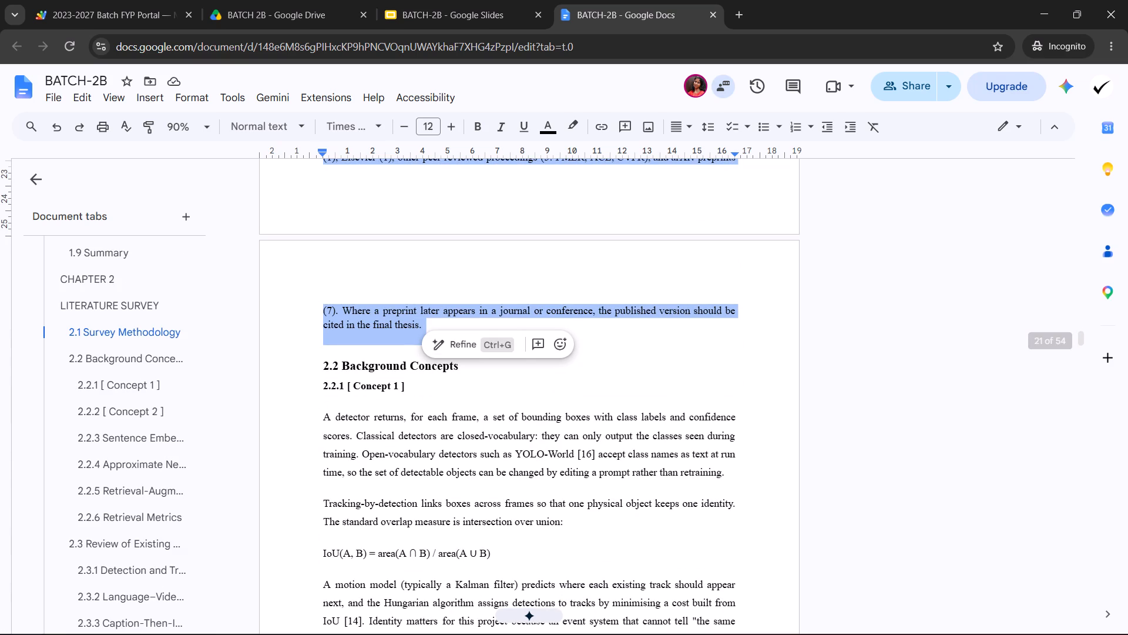
# Check the font, size and alignment of the body paragraphs in section 2.2.1 [ Concept 1 ].
pyautogui.click(363, 423)
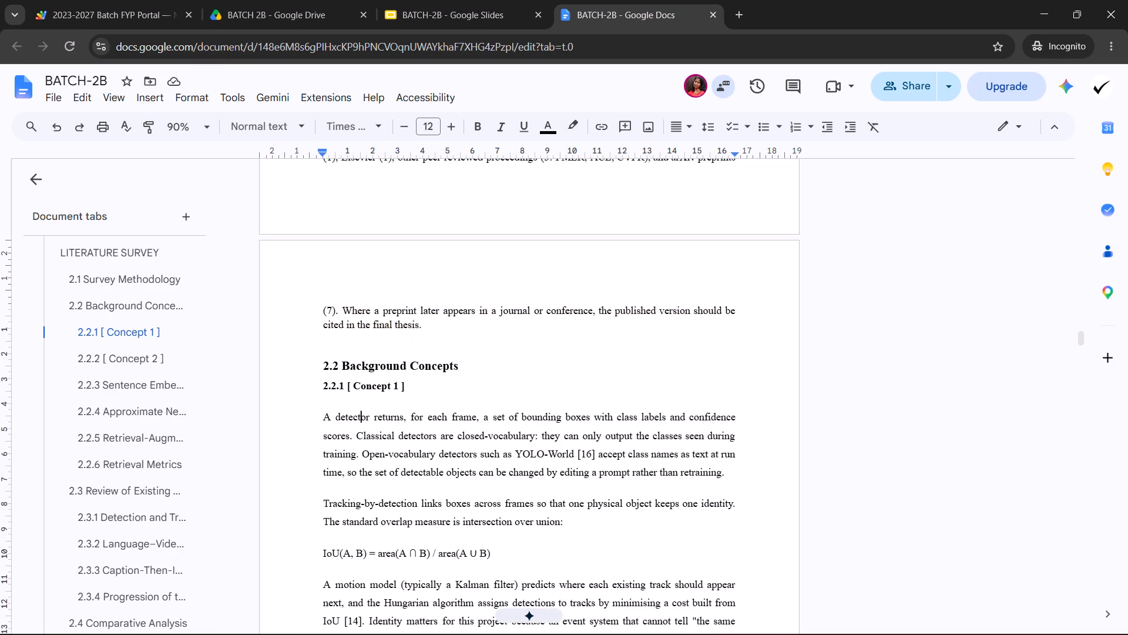
pyautogui.scroll(-1, 326, 383)
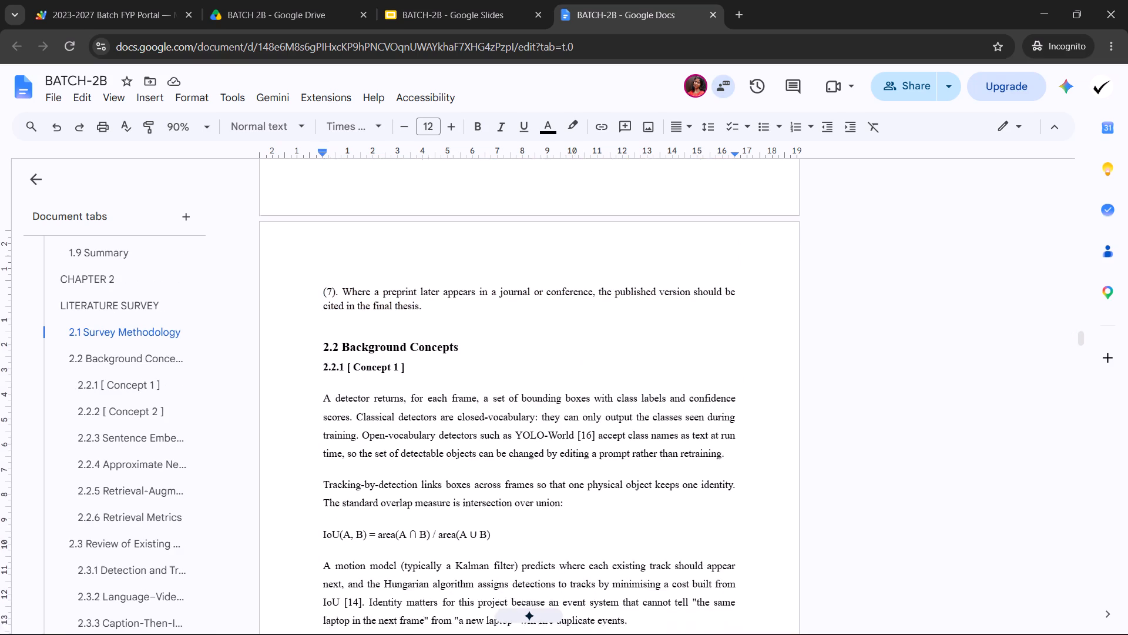
pyautogui.moveTo(321, 343); pyautogui.dragTo(335, 362)
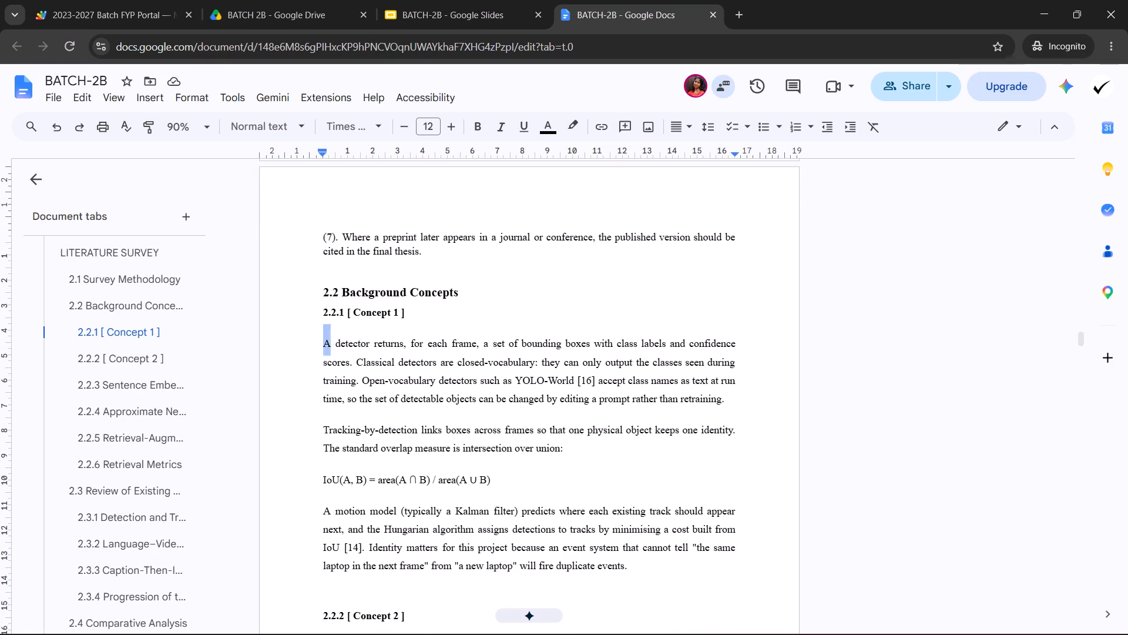
pyautogui.moveTo(335, 362); pyautogui.dragTo(644, 562)
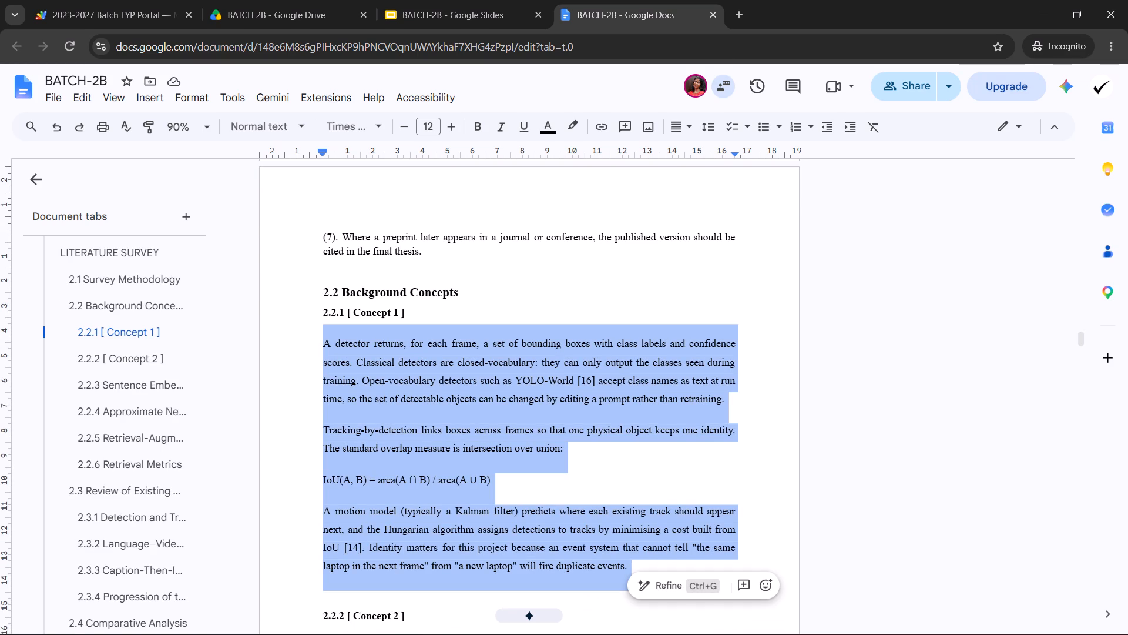
pyautogui.click(395, 387)
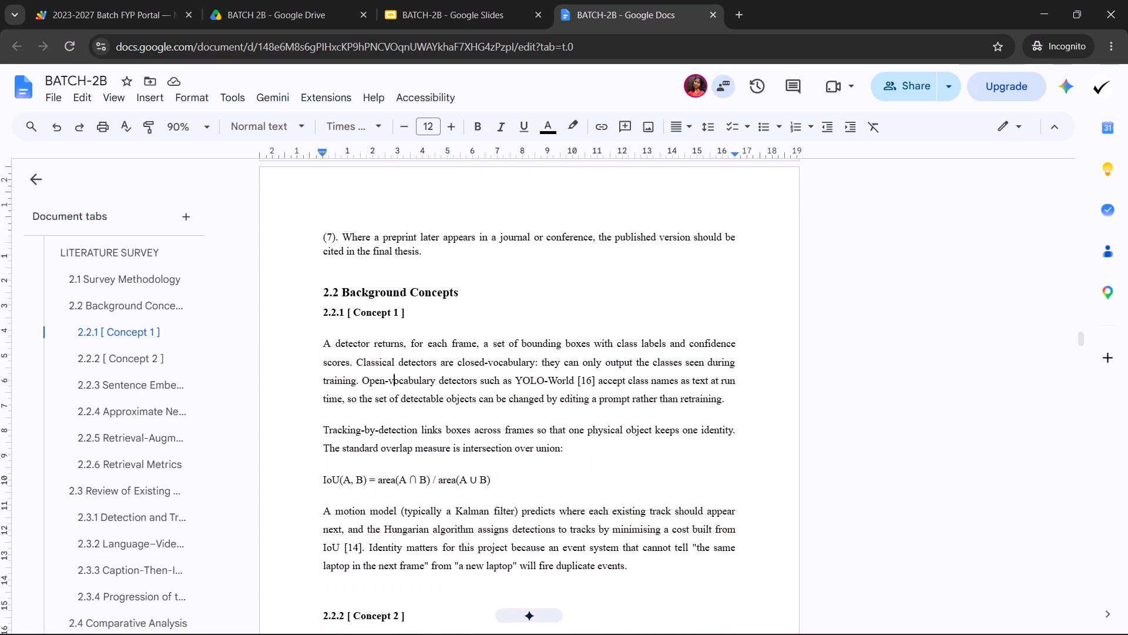
# Consult the element formatting table on pages 6 and 7 of README_Thesis_and_PPT_Guide.pdf, including the rule for equations.
pyautogui.click(430, 0)
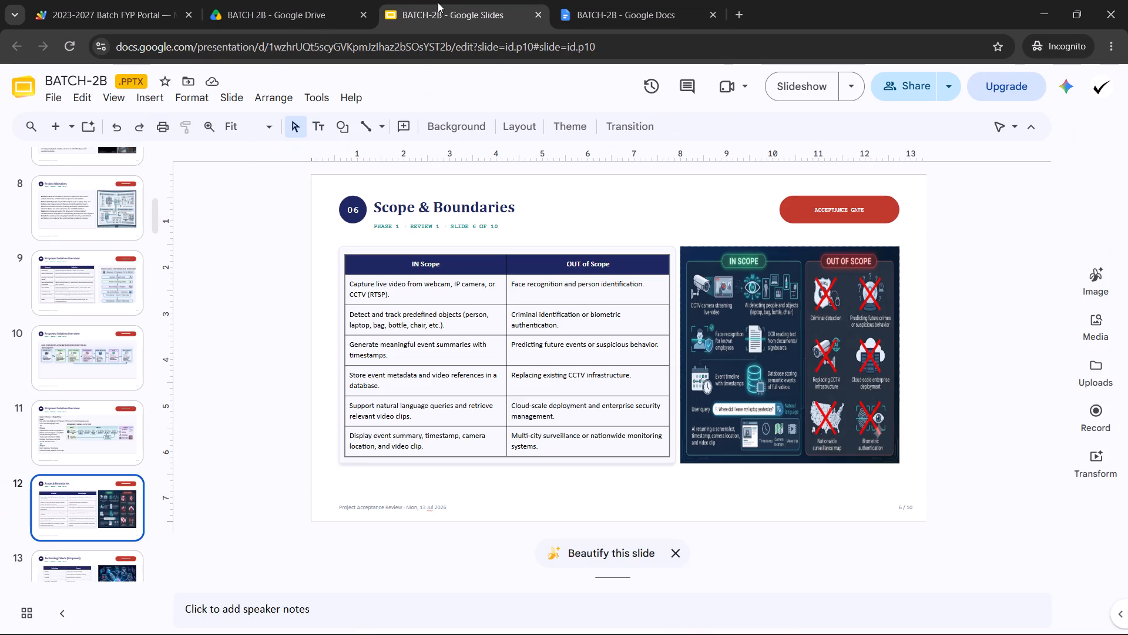
pyautogui.click(308, 0)
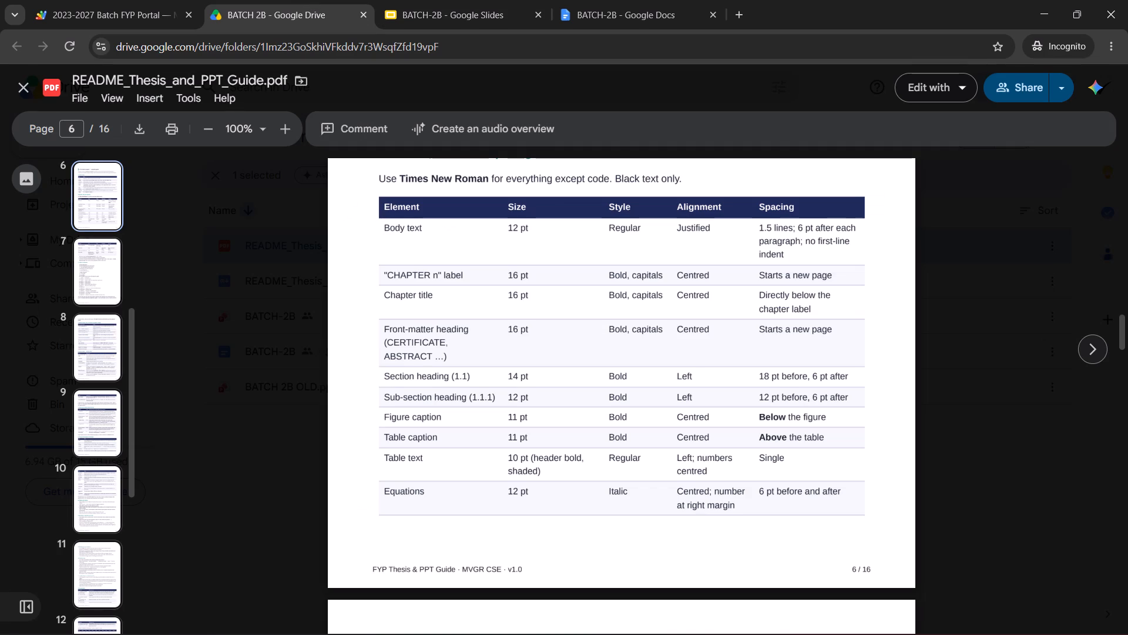
pyautogui.scroll(-1, 642, 406)
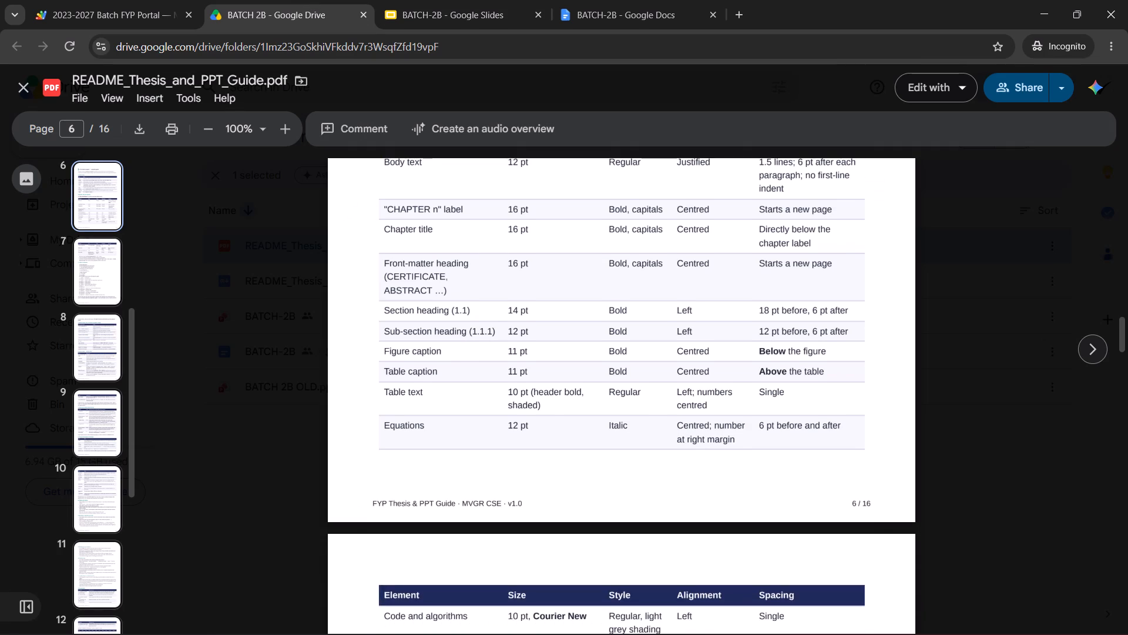
pyautogui.scroll(1, 634, 416)
pyautogui.scroll(-1, 636, 354)
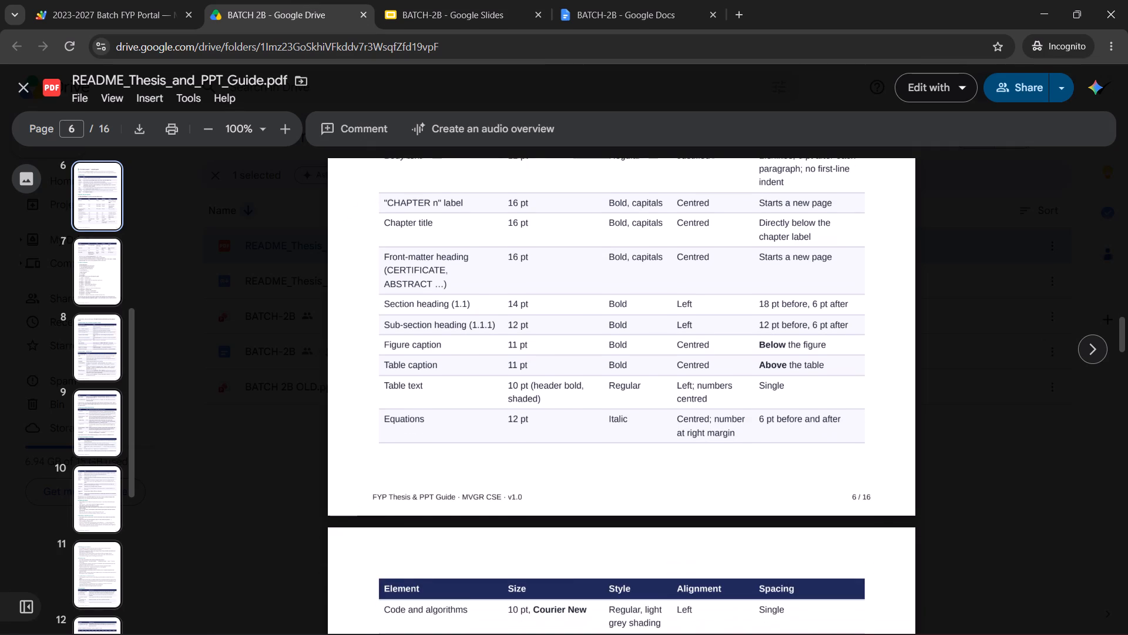
pyautogui.scroll(-2, 637, 357)
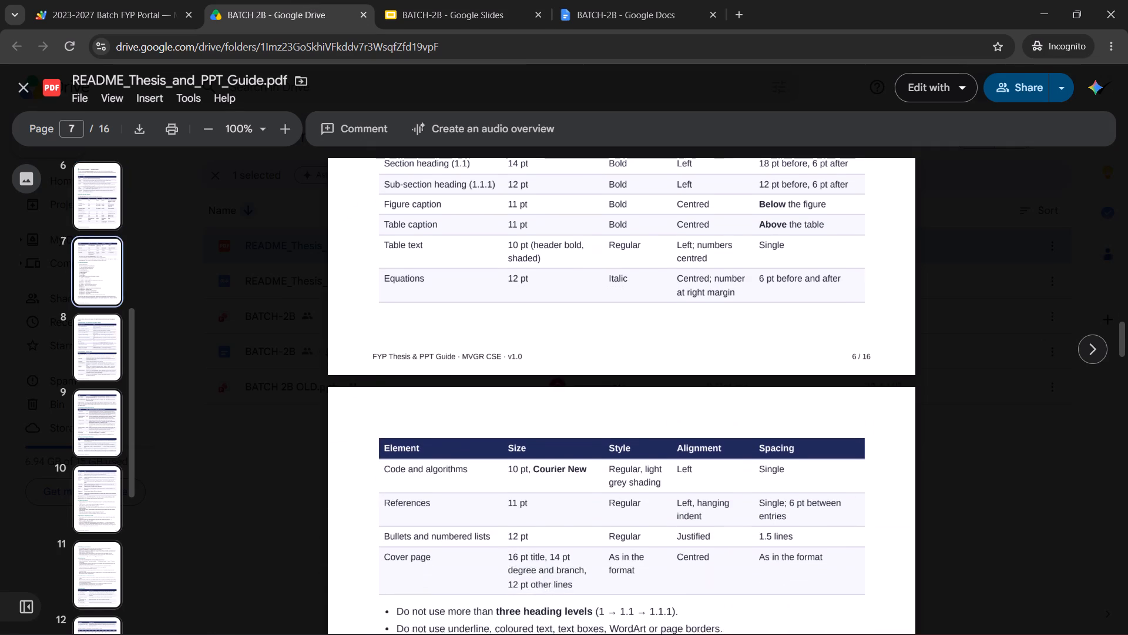
pyautogui.scroll(1, 639, 360)
pyautogui.scroll(-1, 639, 360)
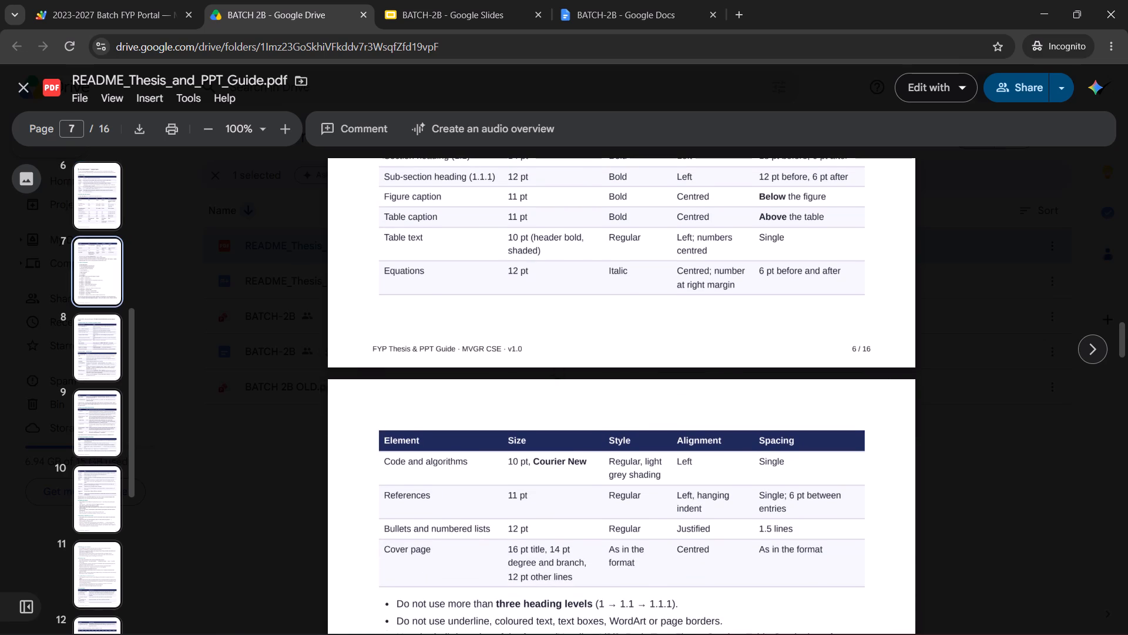
# Return to the BATCH-2B report and italicise the IoU(A, B) equation in section 2.2.1.
pyautogui.click(496, 0)
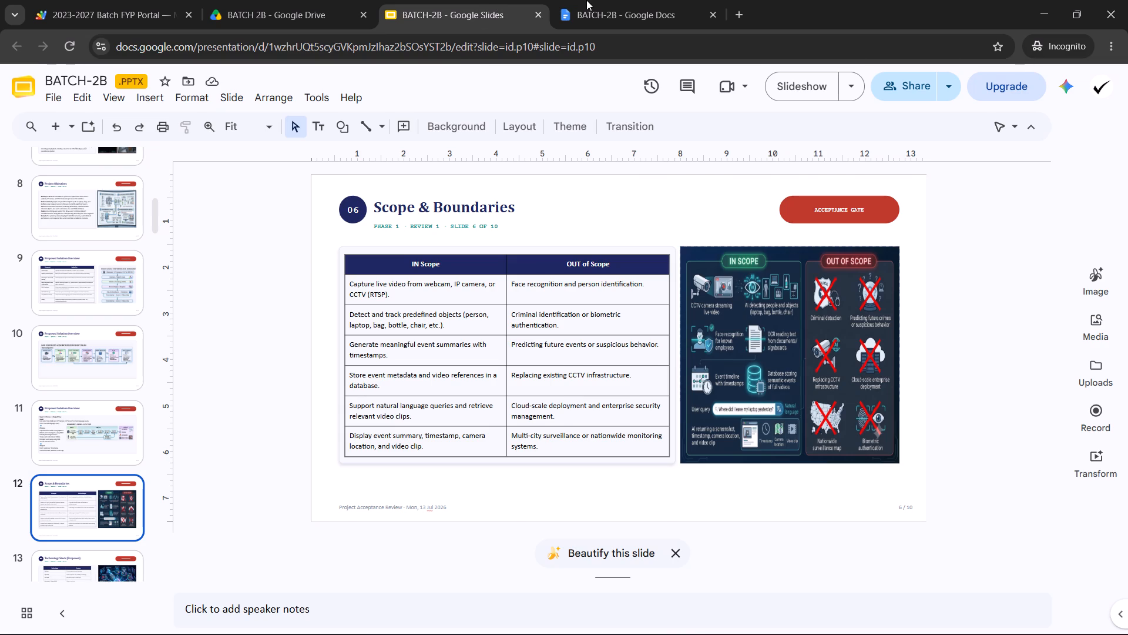
pyautogui.click(589, 0)
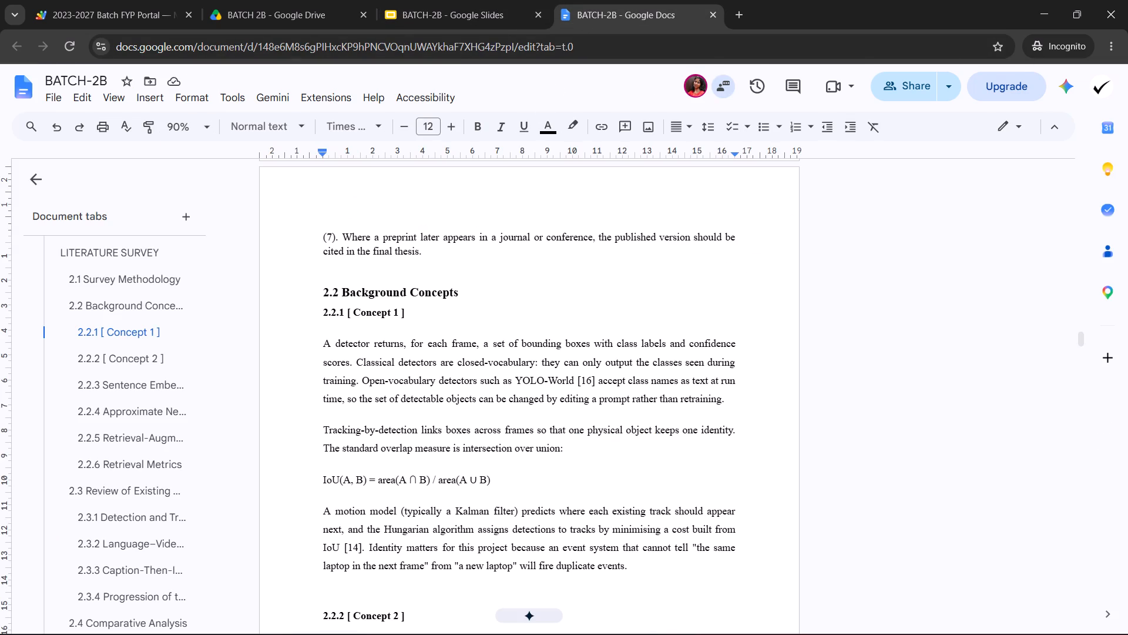
pyautogui.moveTo(497, 483); pyautogui.dragTo(321, 479)
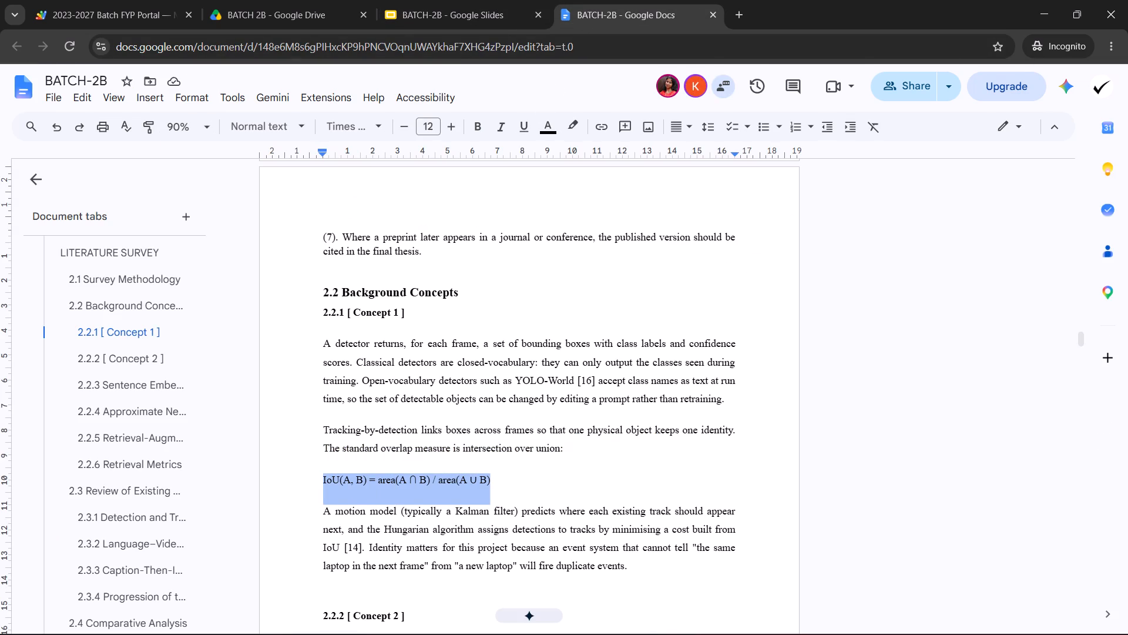
pyautogui.moveTo(321, 479); pyautogui.dragTo(321, 477)
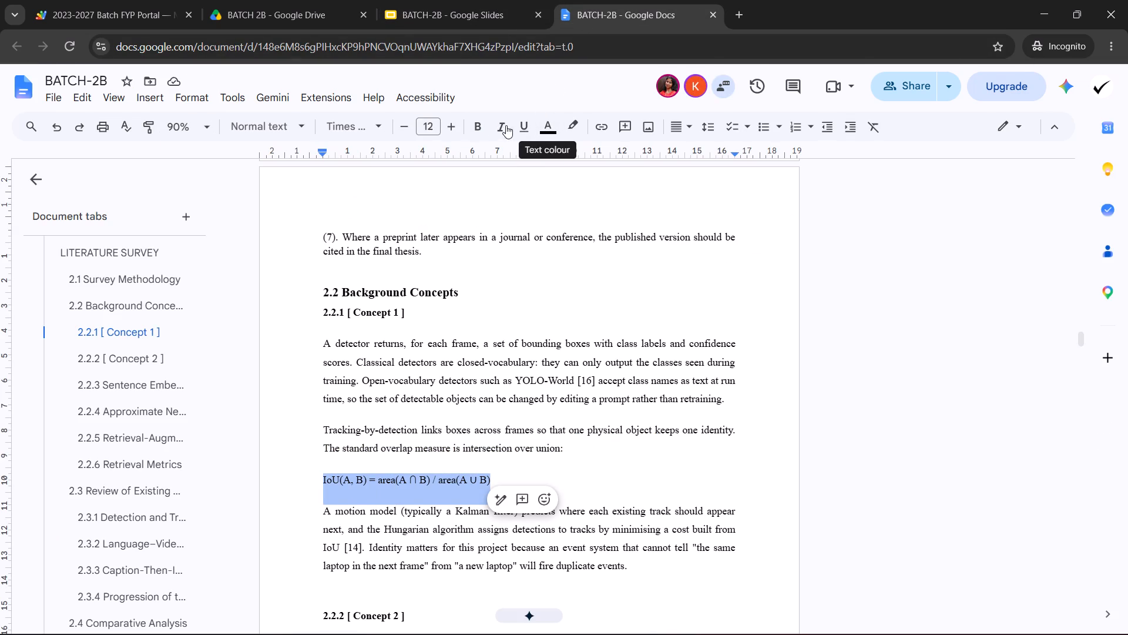
pyautogui.click(502, 125)
pyautogui.click(498, 469)
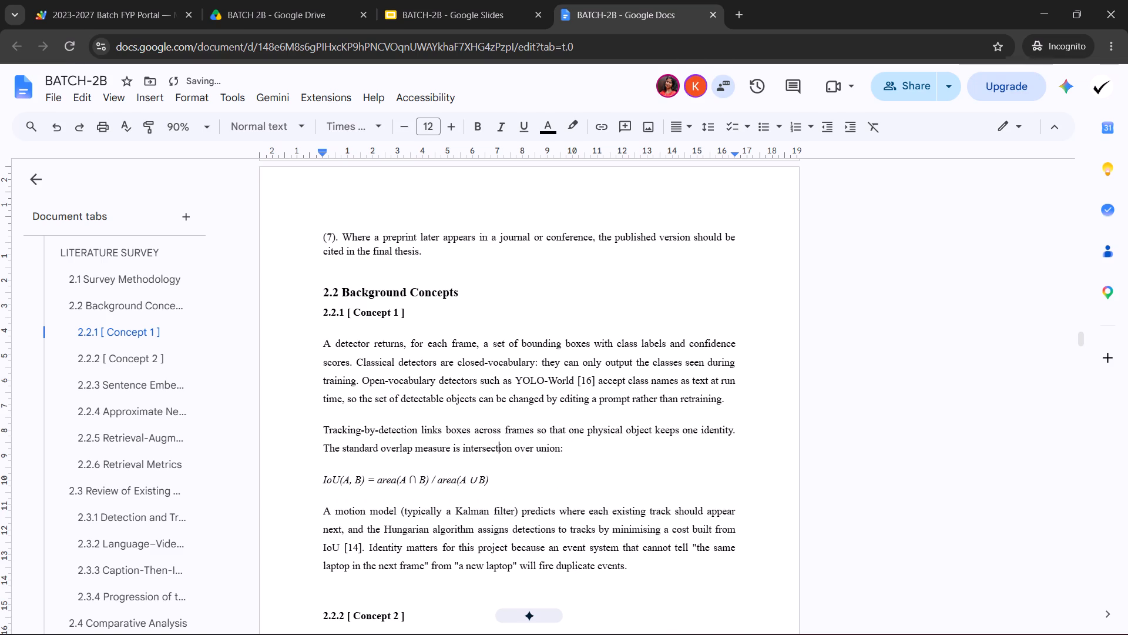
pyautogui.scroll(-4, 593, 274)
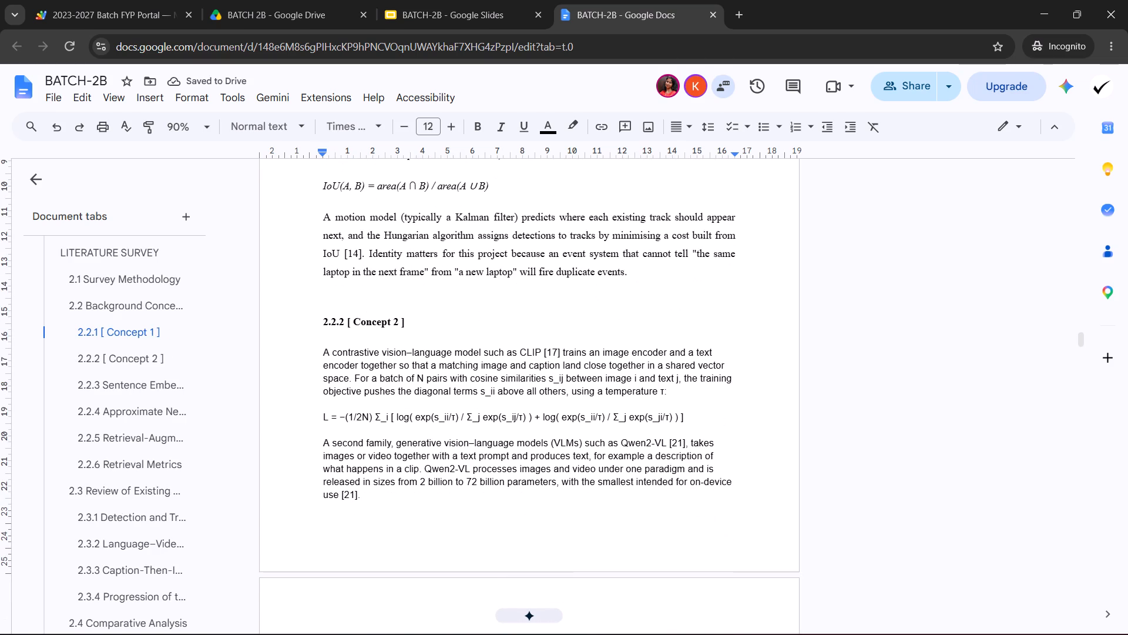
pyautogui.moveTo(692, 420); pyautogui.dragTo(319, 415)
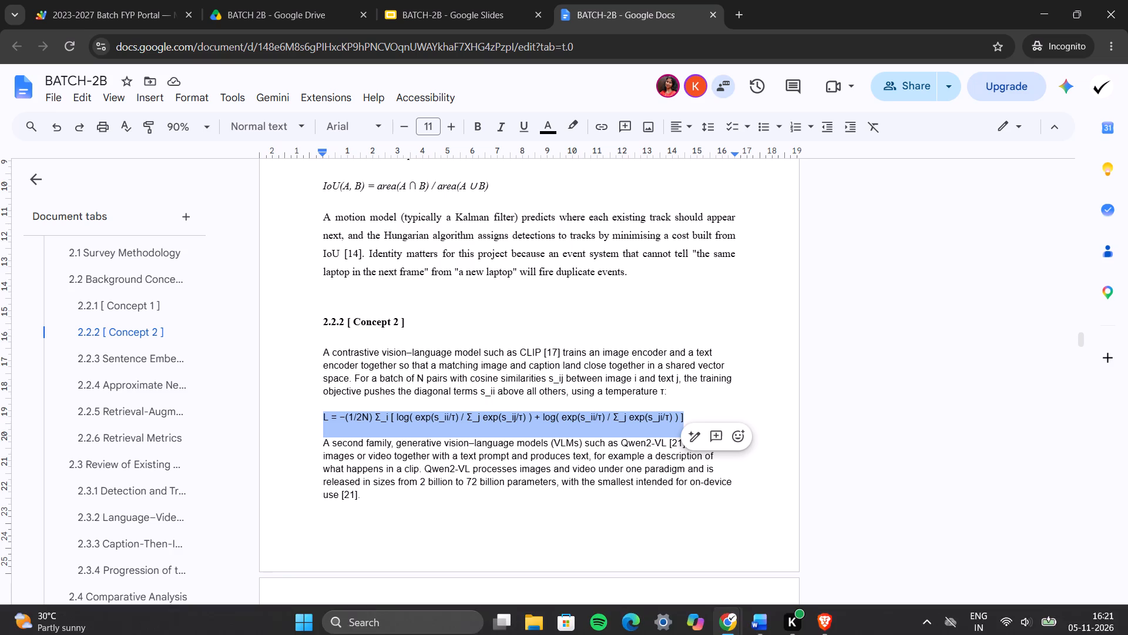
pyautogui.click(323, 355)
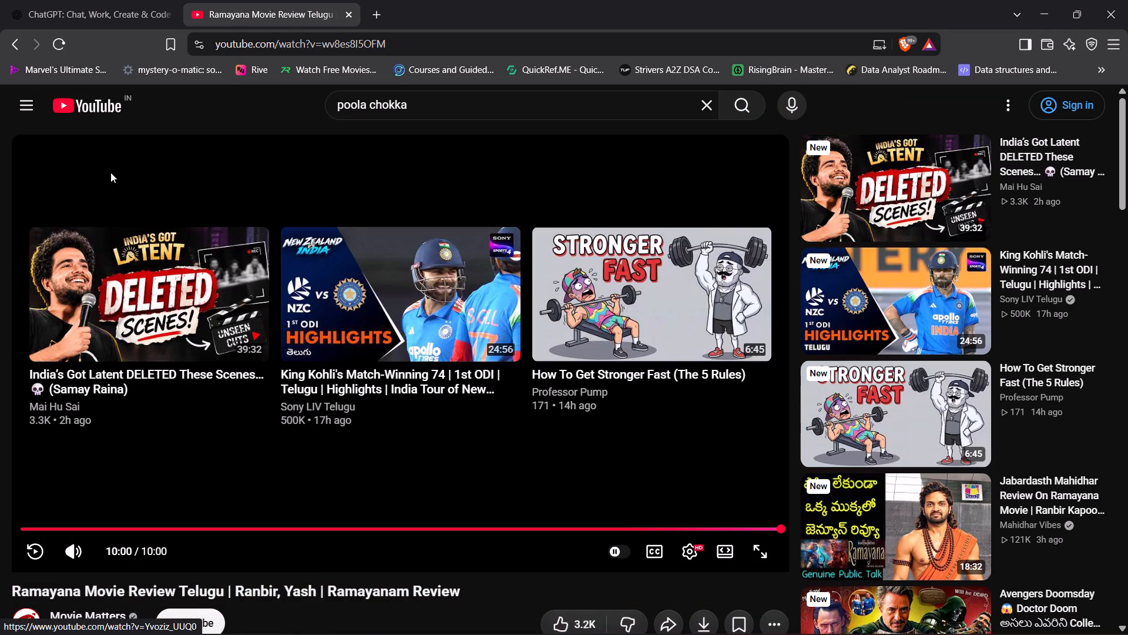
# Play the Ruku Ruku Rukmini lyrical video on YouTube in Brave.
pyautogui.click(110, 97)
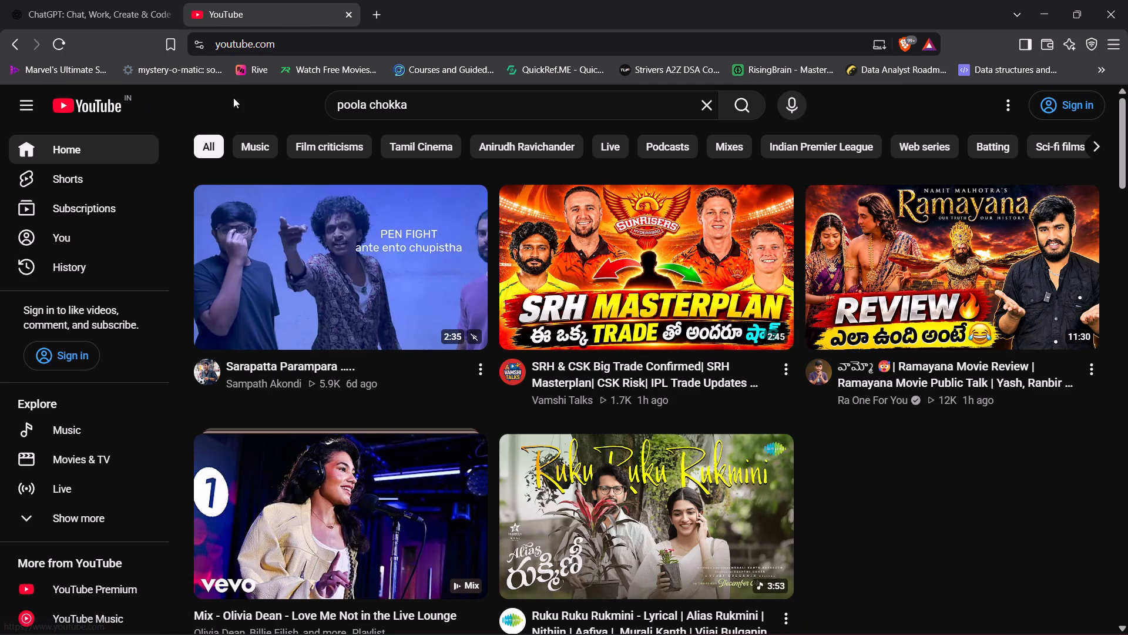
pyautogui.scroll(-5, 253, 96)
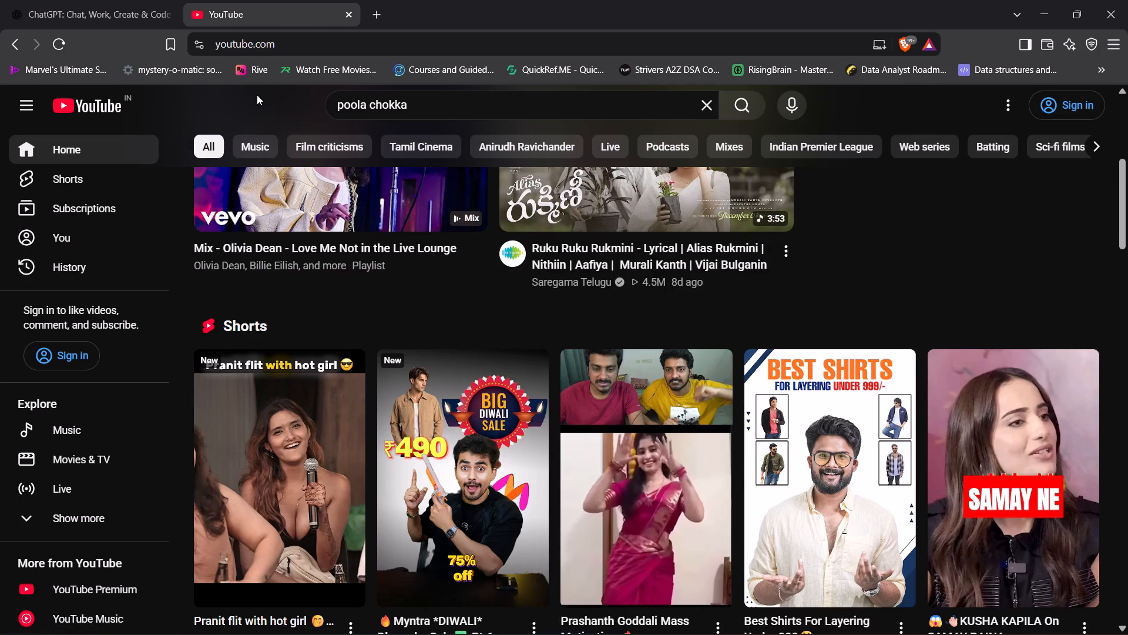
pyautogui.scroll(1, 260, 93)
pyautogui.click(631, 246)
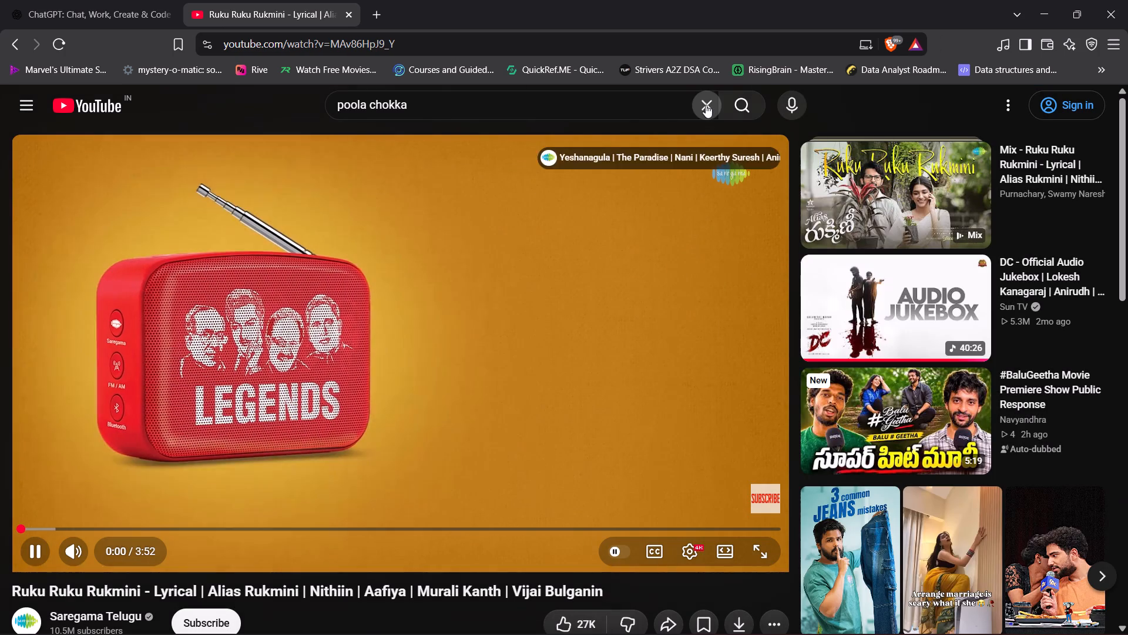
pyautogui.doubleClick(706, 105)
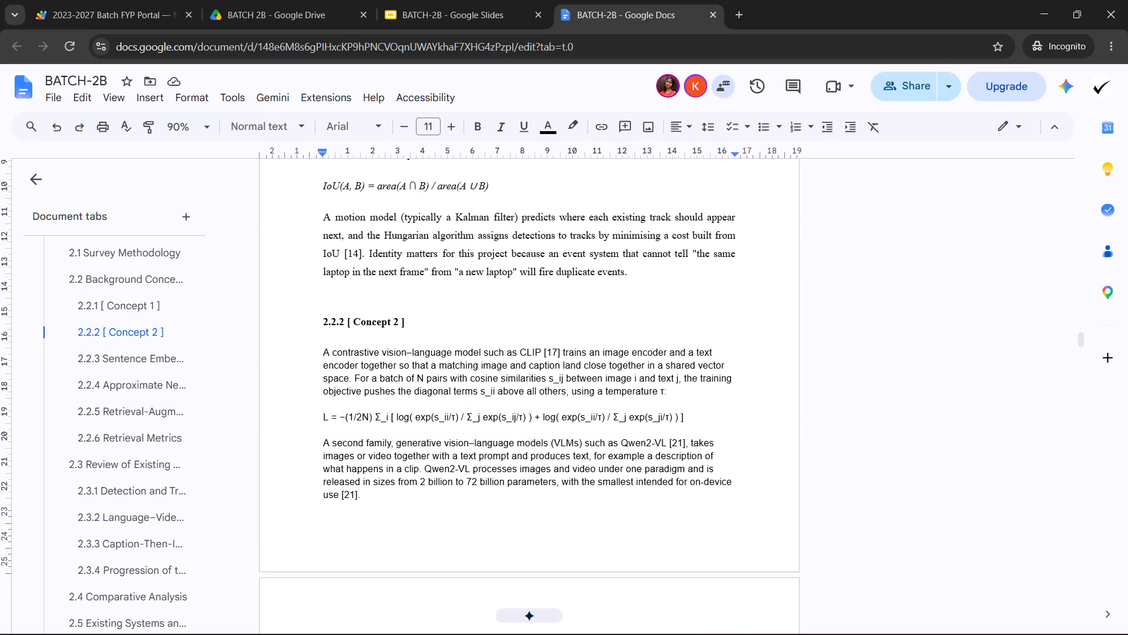
# Set the body text of section 2.2.2 [ Concept 2 ], including its equation, to 12 pt Times New Roman.
pyautogui.moveTo(320, 352); pyautogui.dragTo(418, 420)
pyautogui.scroll(-3, 419, 424)
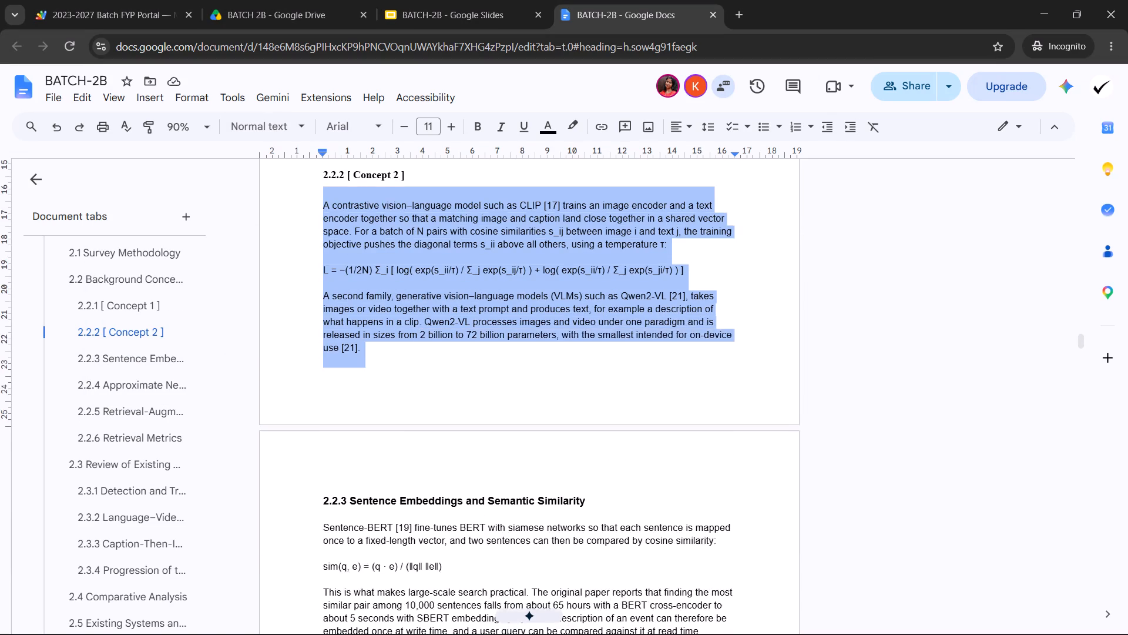
pyautogui.moveTo(418, 420); pyautogui.dragTo(360, 276)
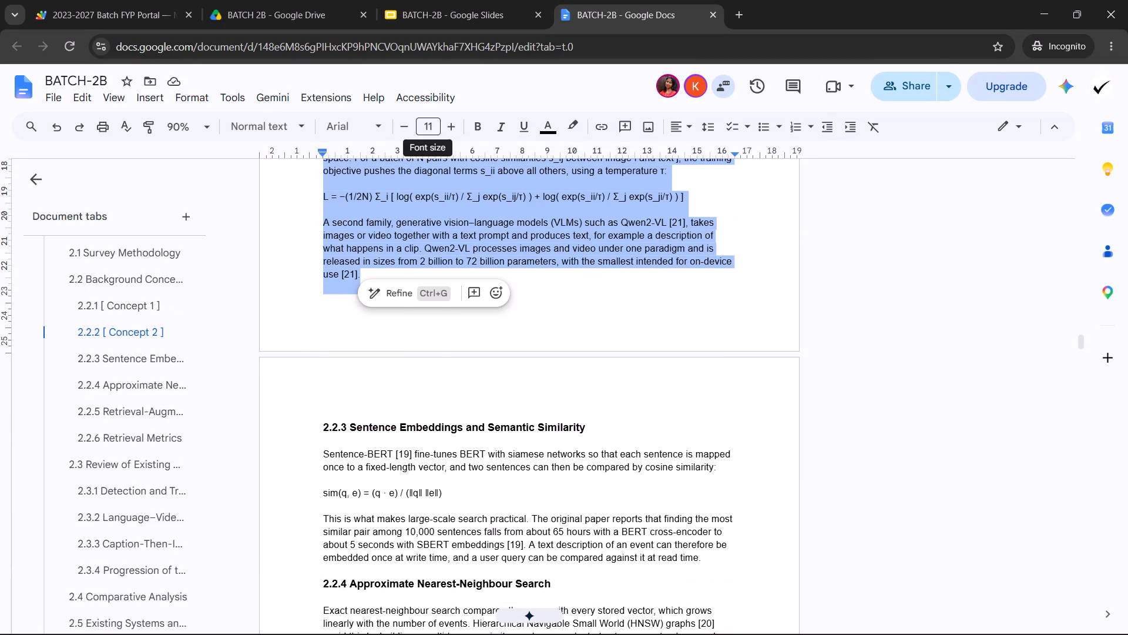
pyautogui.click(429, 121)
pyautogui.click(430, 248)
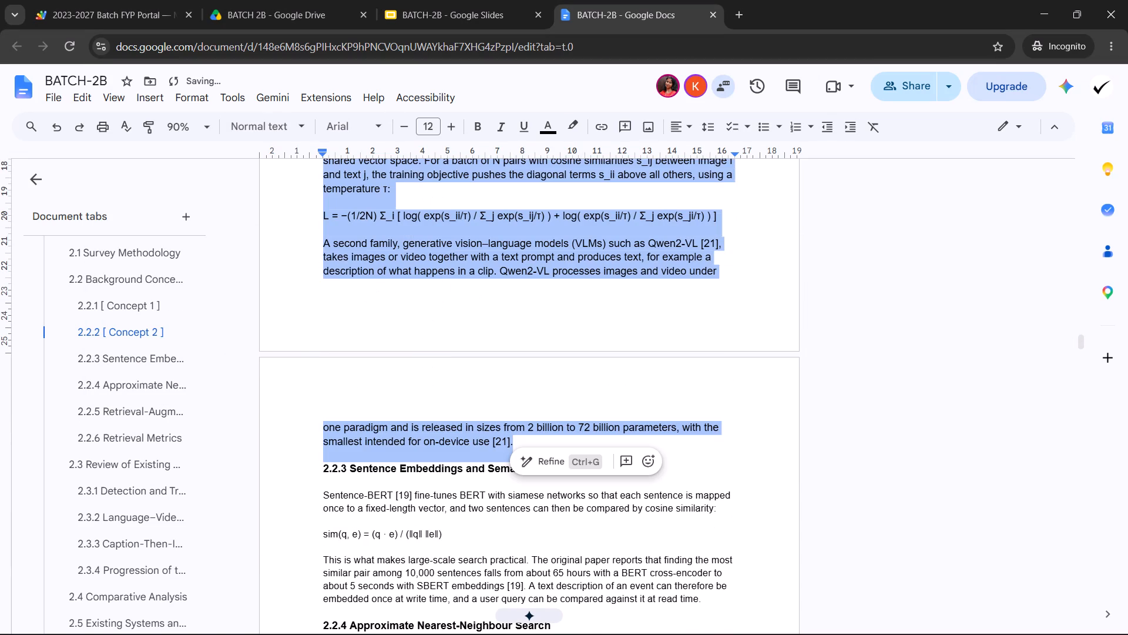
pyautogui.click(356, 122)
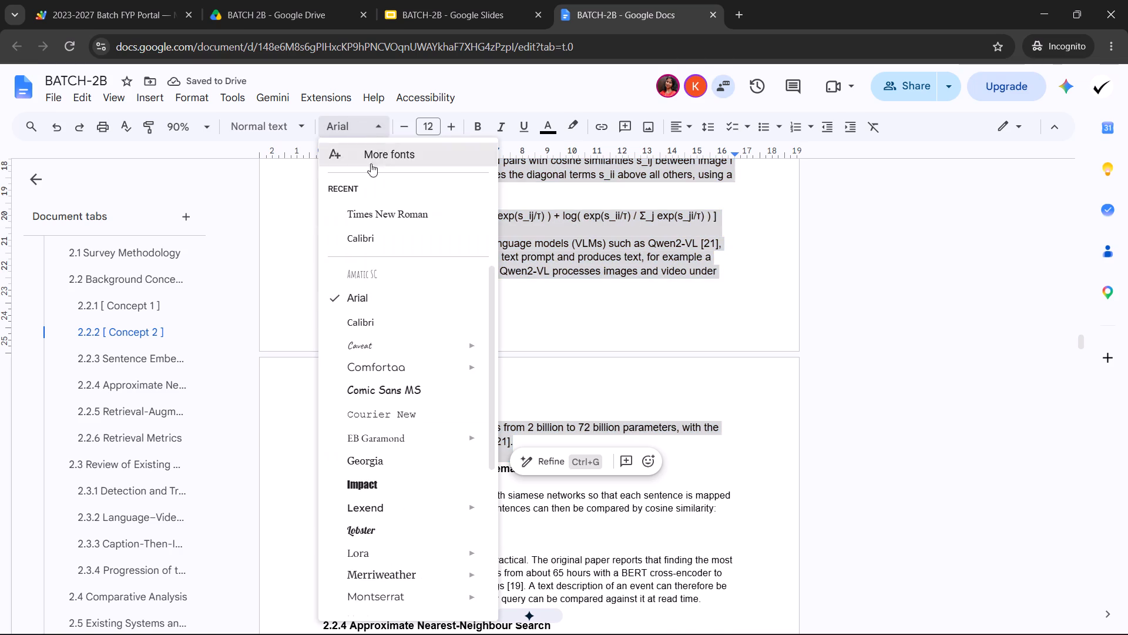
pyautogui.click(387, 212)
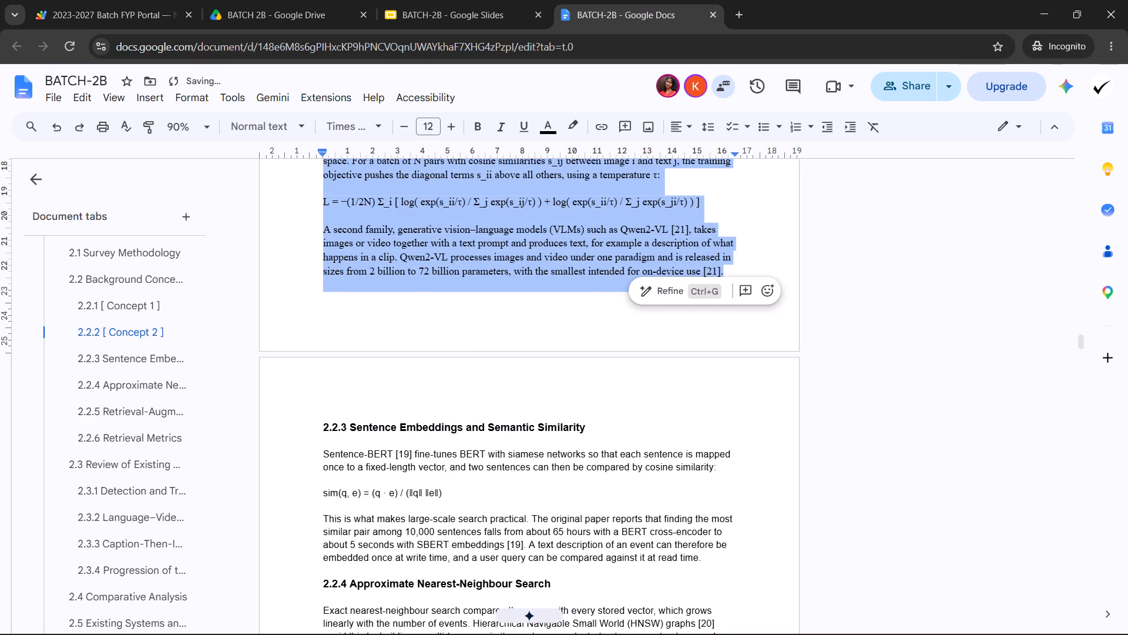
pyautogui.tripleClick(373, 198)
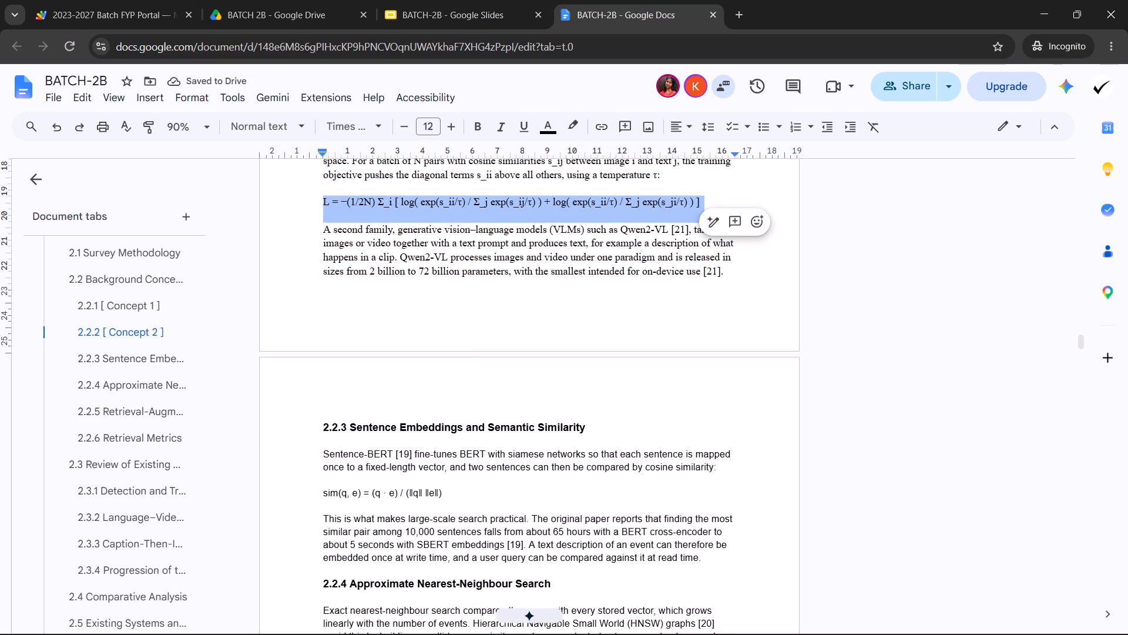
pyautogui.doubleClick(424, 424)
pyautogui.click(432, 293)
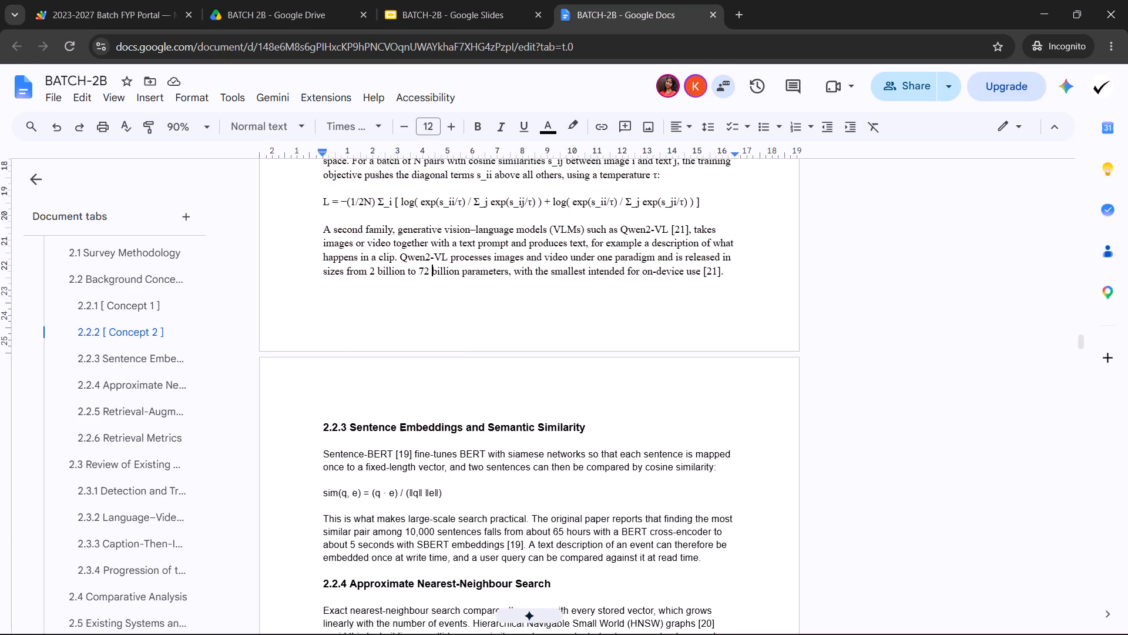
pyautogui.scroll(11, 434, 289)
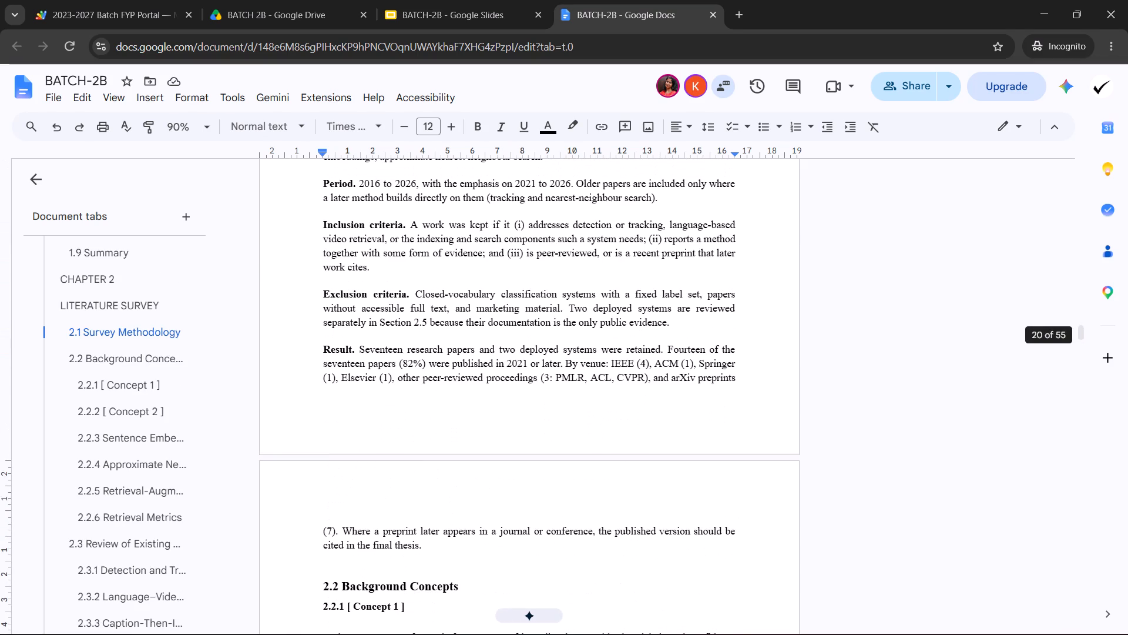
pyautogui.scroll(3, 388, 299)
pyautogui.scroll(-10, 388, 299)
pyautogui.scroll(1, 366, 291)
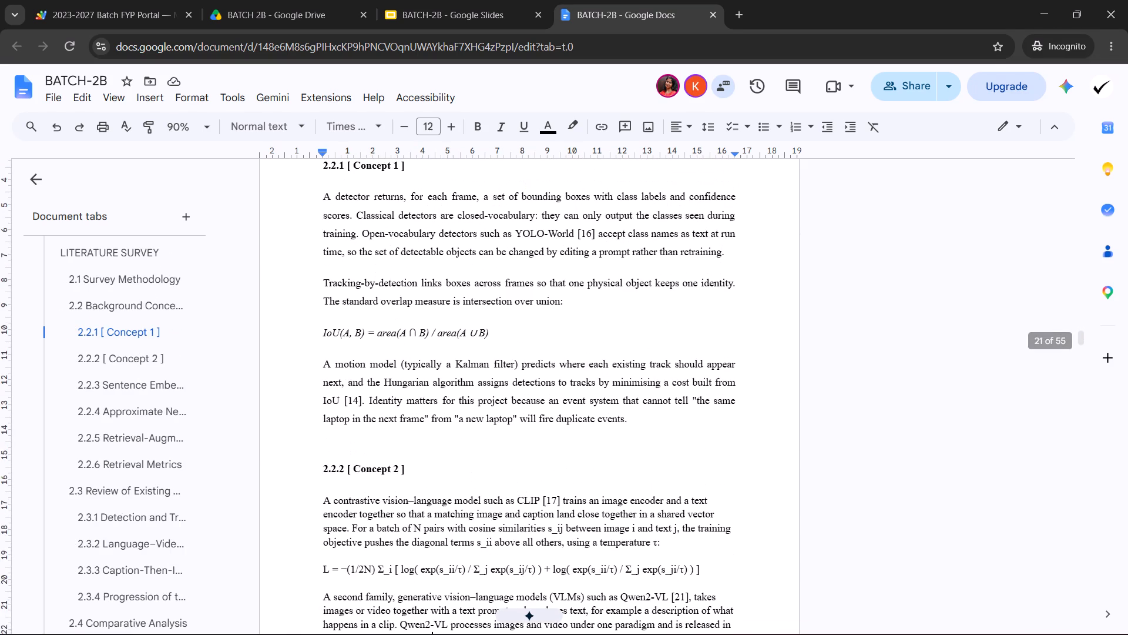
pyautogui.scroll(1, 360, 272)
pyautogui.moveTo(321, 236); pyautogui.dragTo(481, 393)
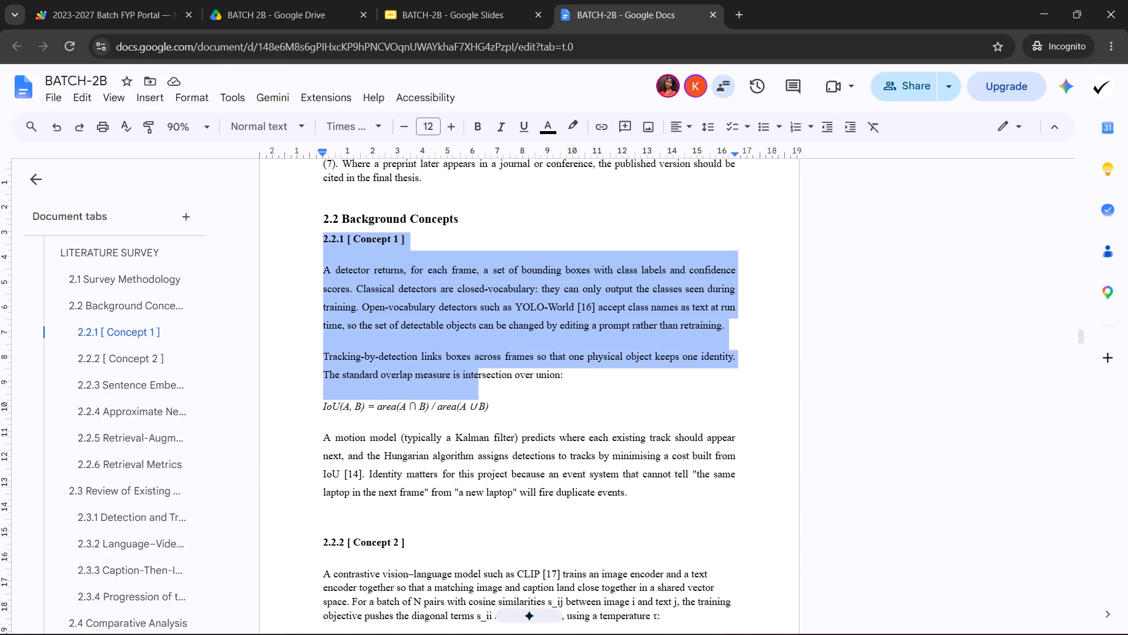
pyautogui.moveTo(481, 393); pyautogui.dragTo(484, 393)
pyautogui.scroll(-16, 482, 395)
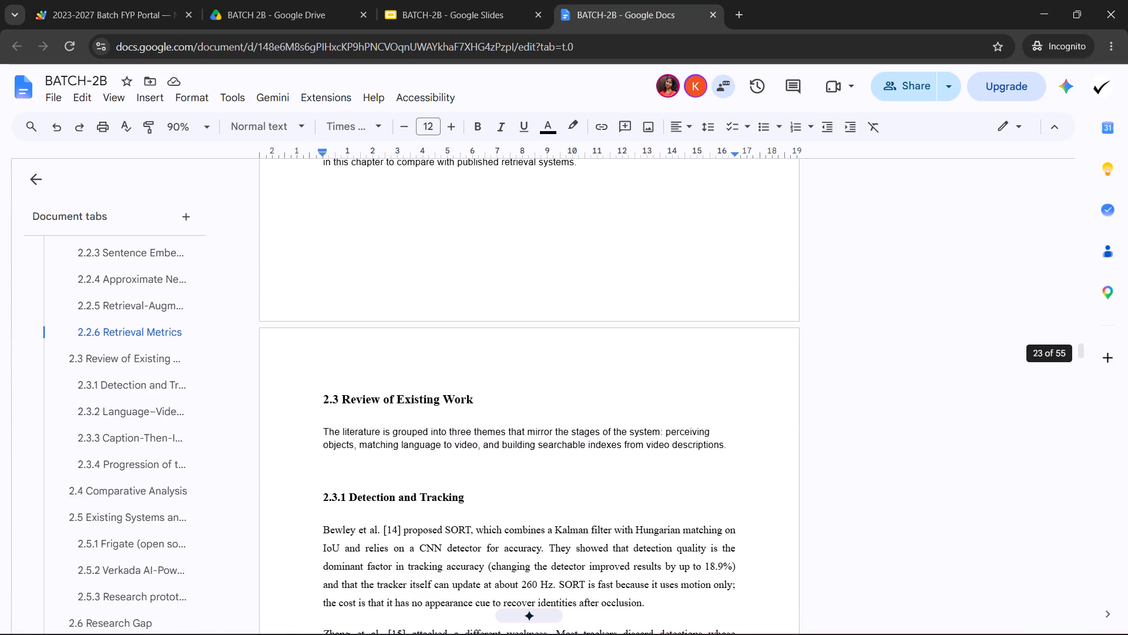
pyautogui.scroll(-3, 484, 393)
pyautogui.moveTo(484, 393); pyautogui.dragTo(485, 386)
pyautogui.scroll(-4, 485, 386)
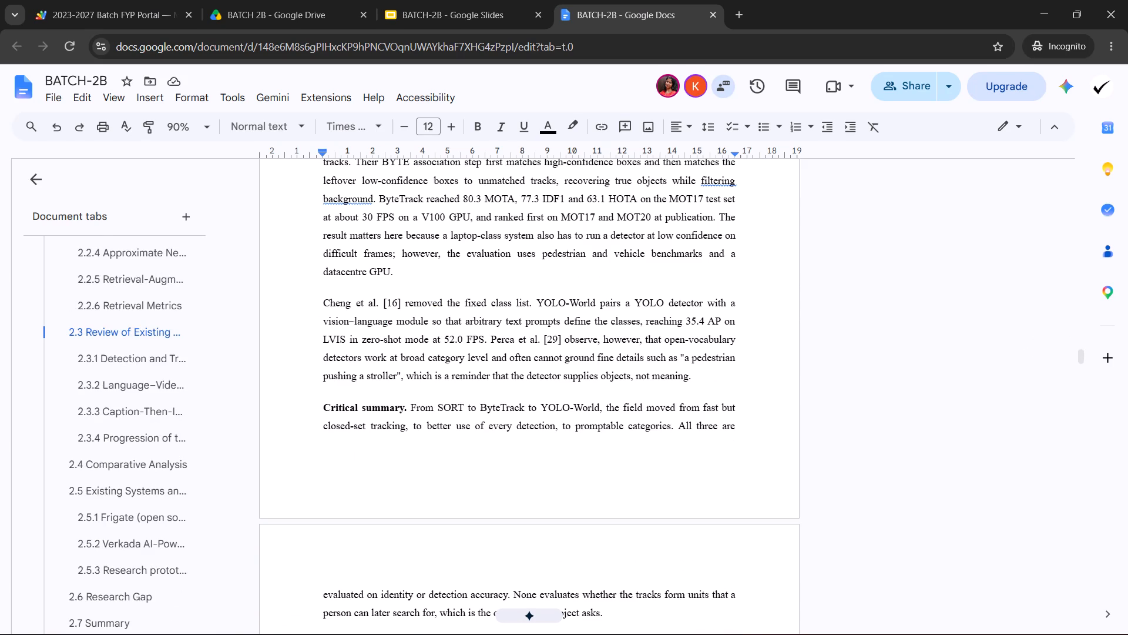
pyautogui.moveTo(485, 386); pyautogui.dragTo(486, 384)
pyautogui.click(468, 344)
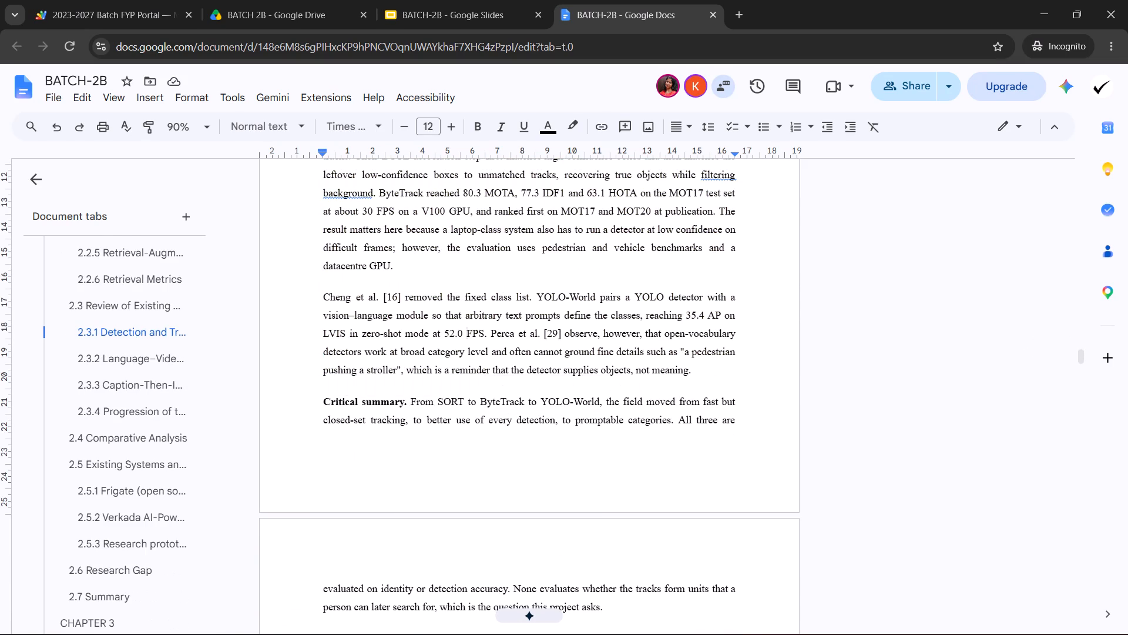
# Change everything from the 2.2 Background Concepts heading through the first Table 2.1 caption in section 2.4 to Times New Roman.
pyautogui.scroll(10, 466, 345)
pyautogui.scroll(7, 320, 420)
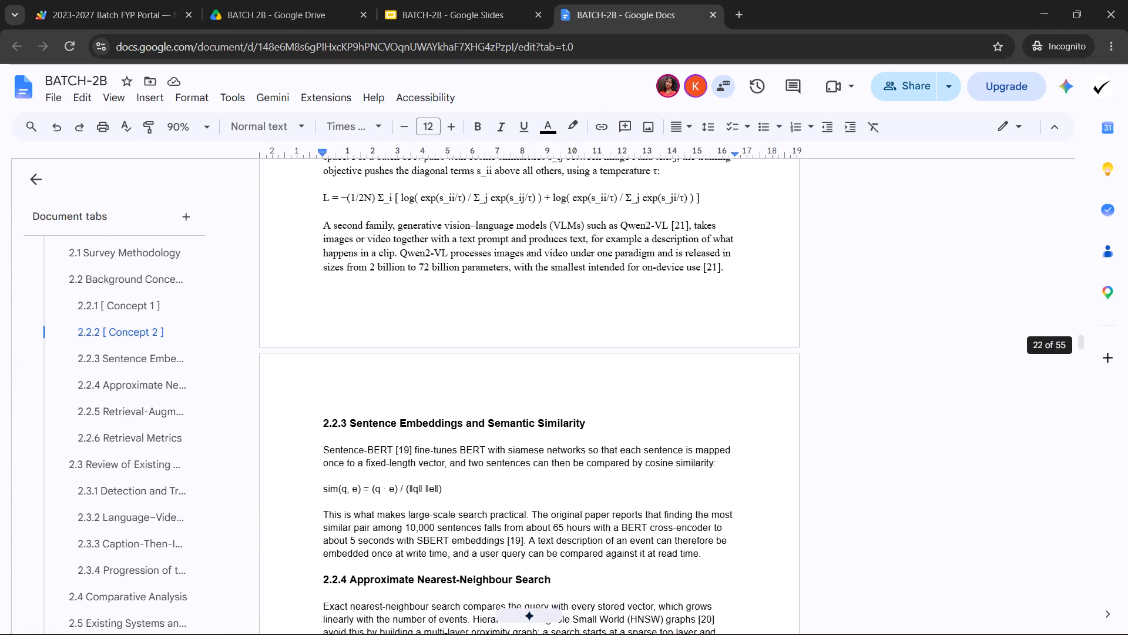
pyautogui.scroll(1, 343, 337)
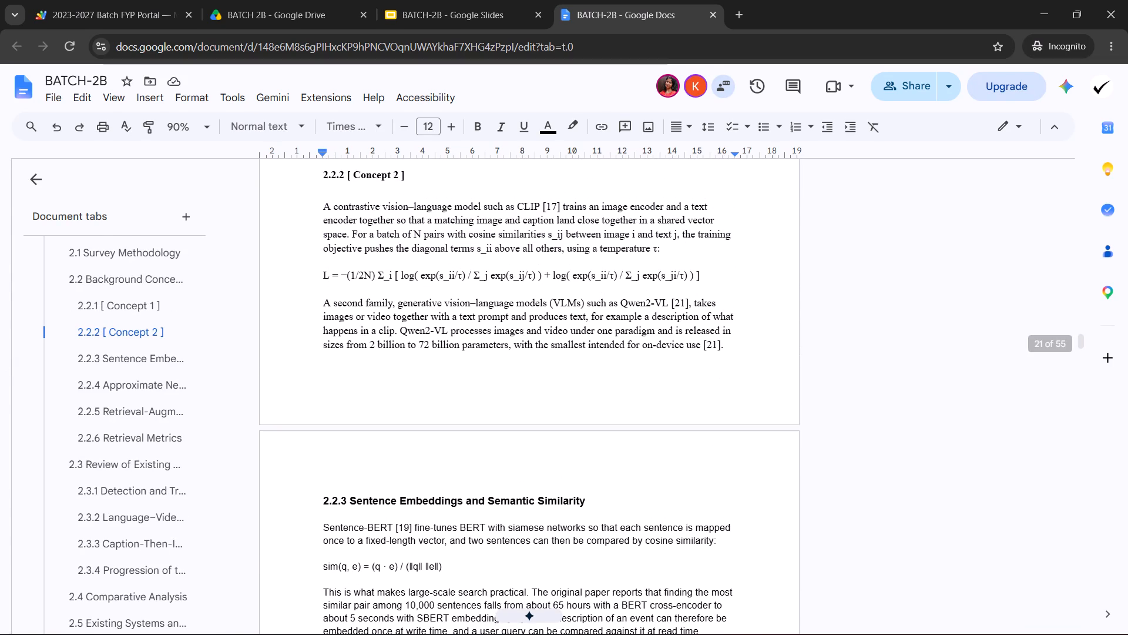
pyautogui.scroll(7, 357, 386)
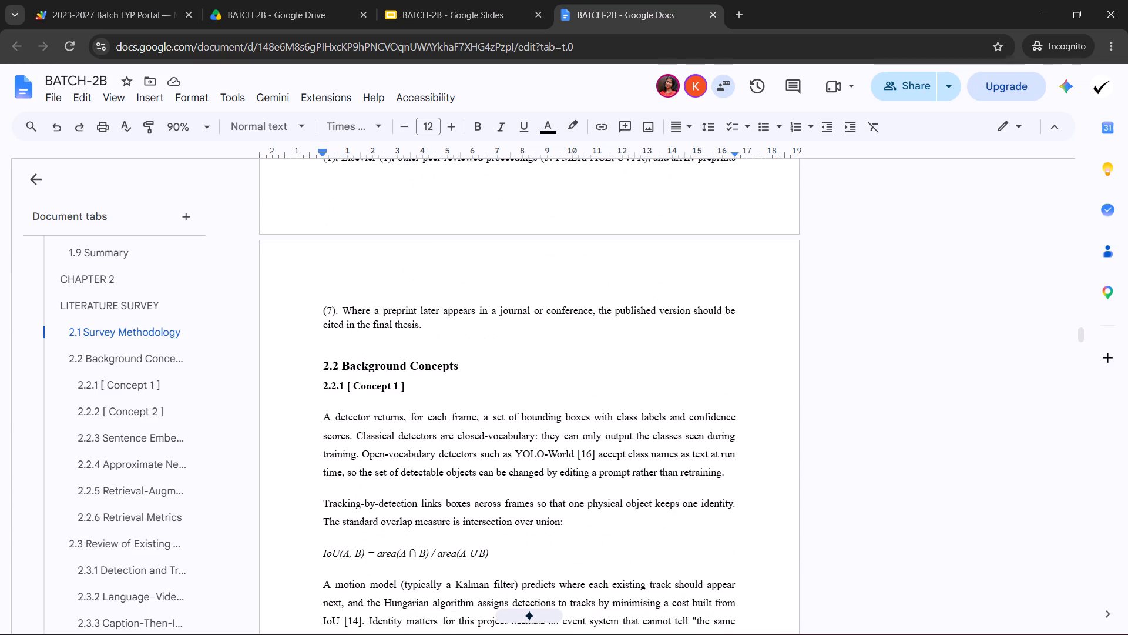
pyautogui.moveTo(322, 360); pyautogui.dragTo(441, 432)
pyautogui.scroll(-20, 439, 427)
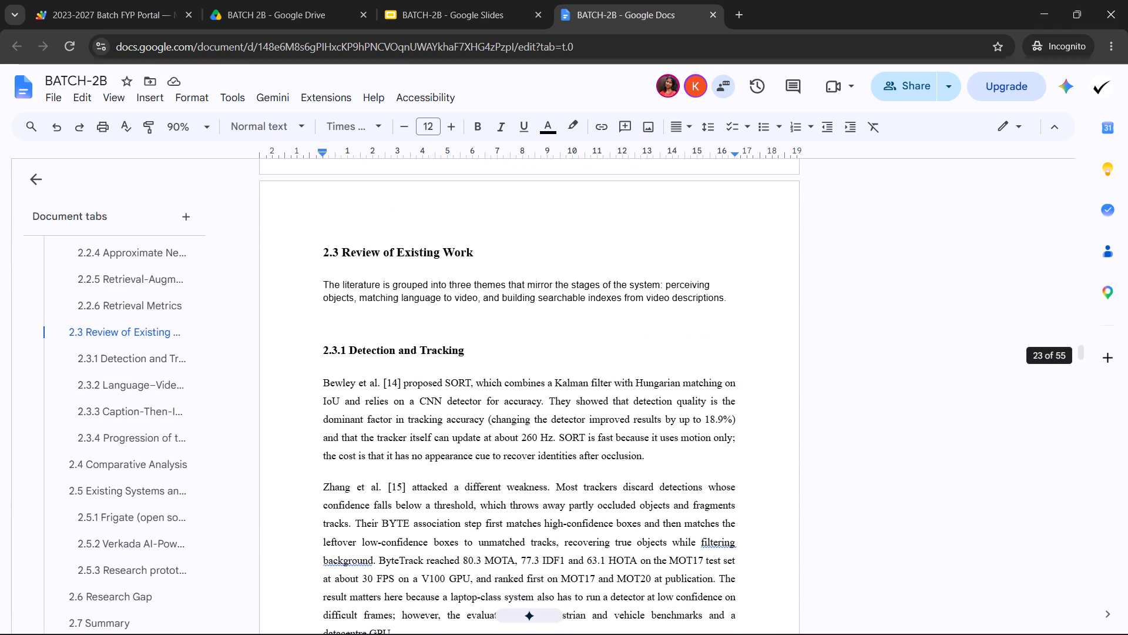
pyautogui.moveTo(441, 432); pyautogui.dragTo(441, 432)
pyautogui.scroll(-12, 441, 432)
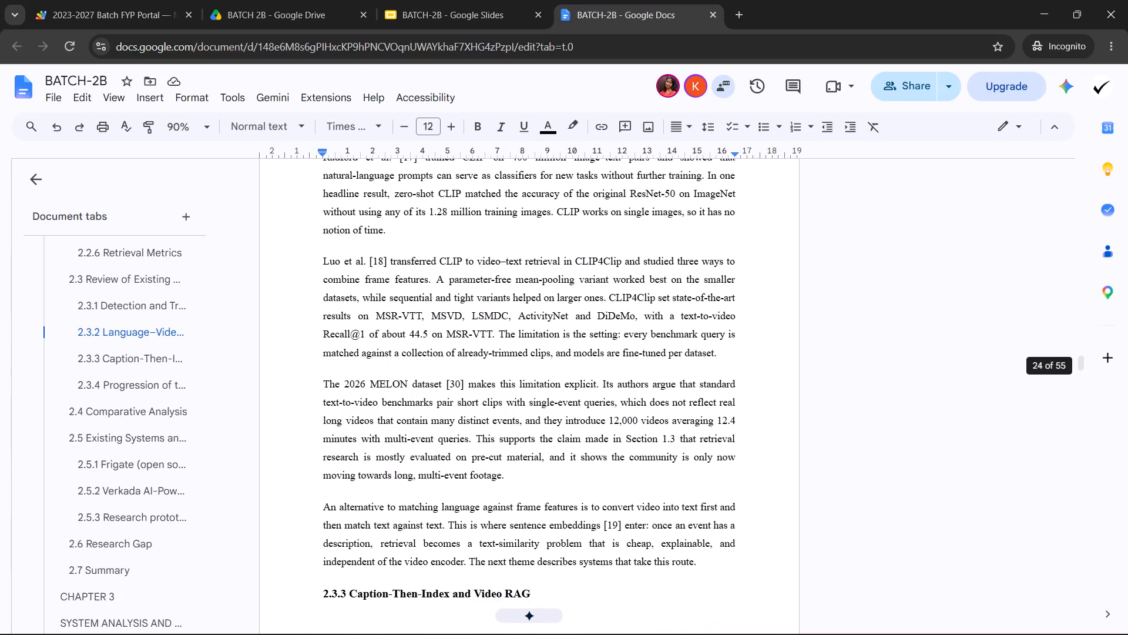
pyautogui.moveTo(441, 432); pyautogui.dragTo(492, 450)
pyautogui.scroll(-10, 441, 432)
pyautogui.scroll(-3, 491, 449)
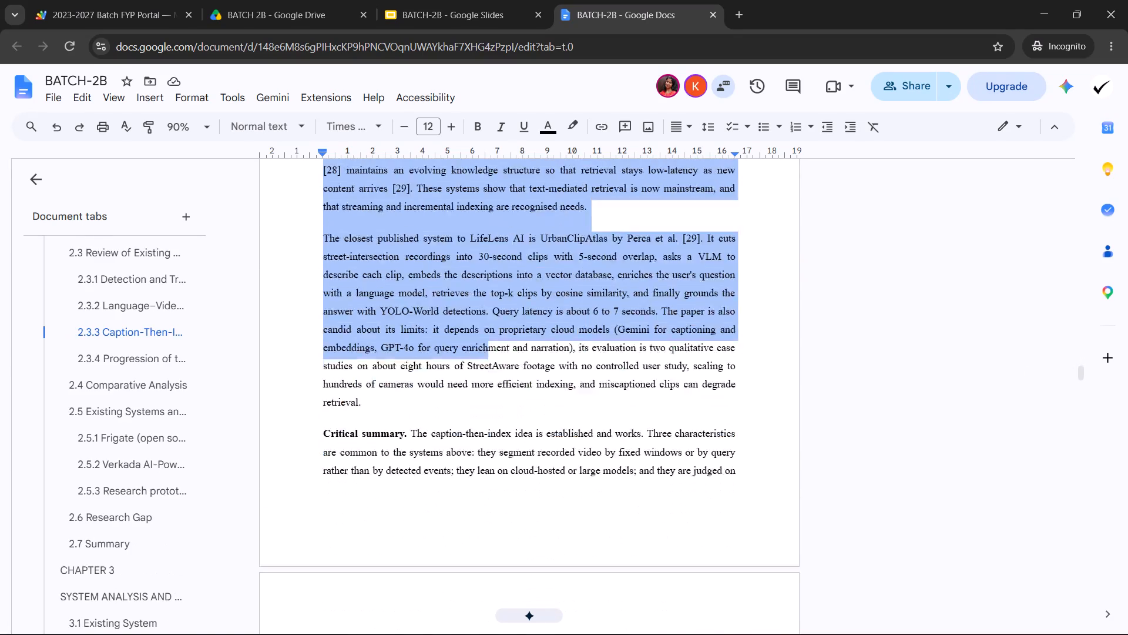
pyautogui.moveTo(492, 450); pyautogui.dragTo(418, 524)
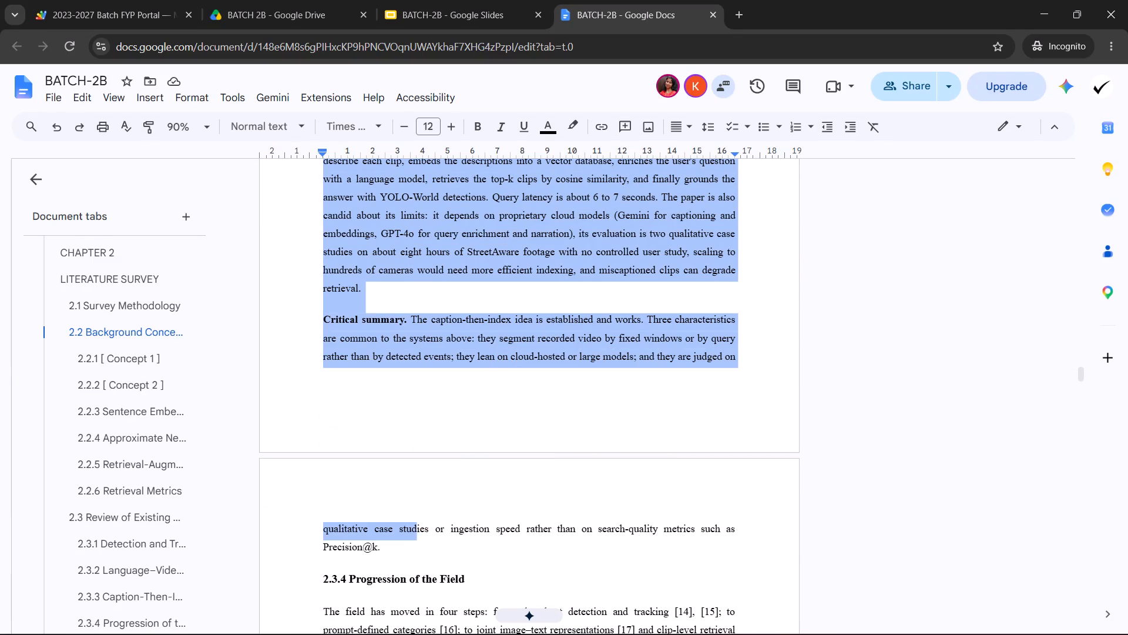
pyautogui.moveTo(418, 524); pyautogui.dragTo(402, 546)
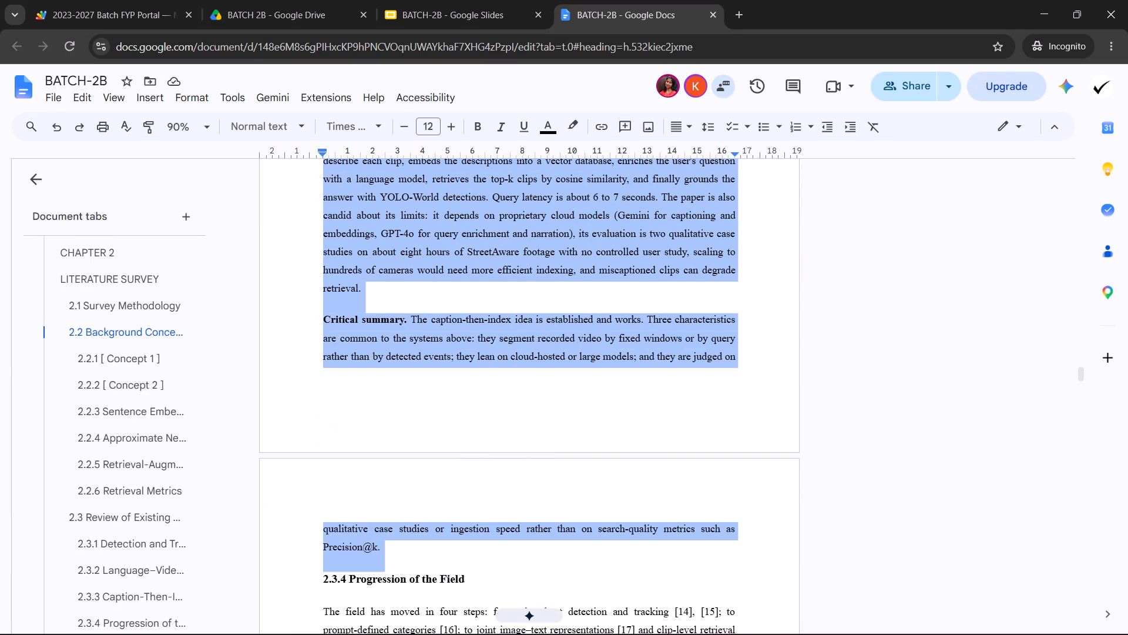
pyautogui.moveTo(402, 546); pyautogui.dragTo(447, 540)
pyautogui.scroll(-2, 402, 546)
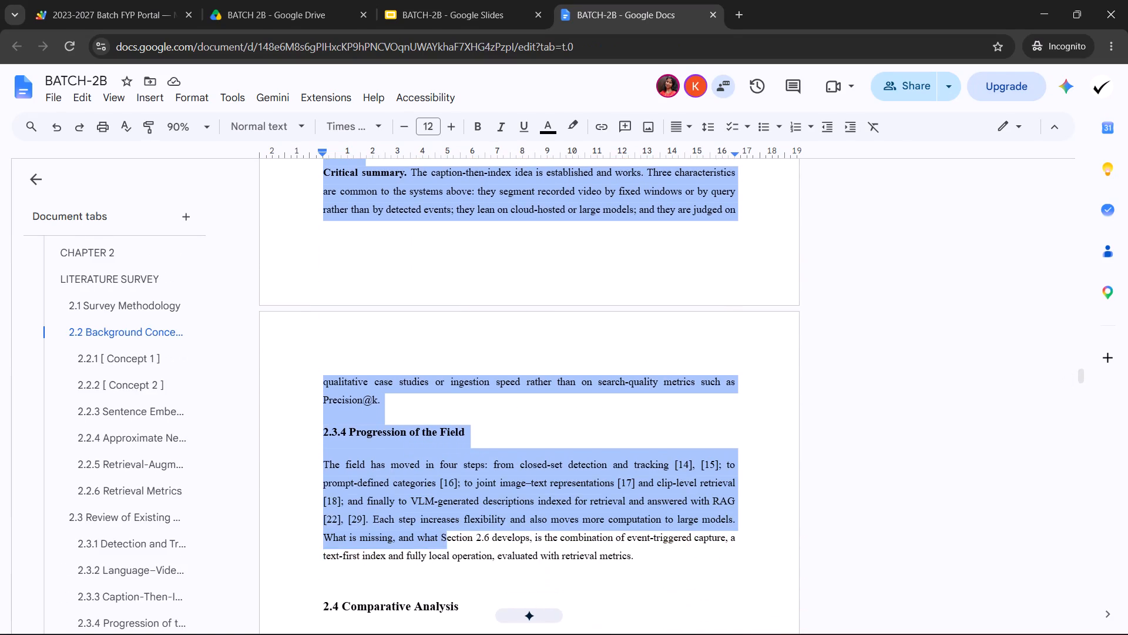
pyautogui.moveTo(447, 540); pyautogui.dragTo(528, 496)
pyautogui.scroll(-3, 449, 536)
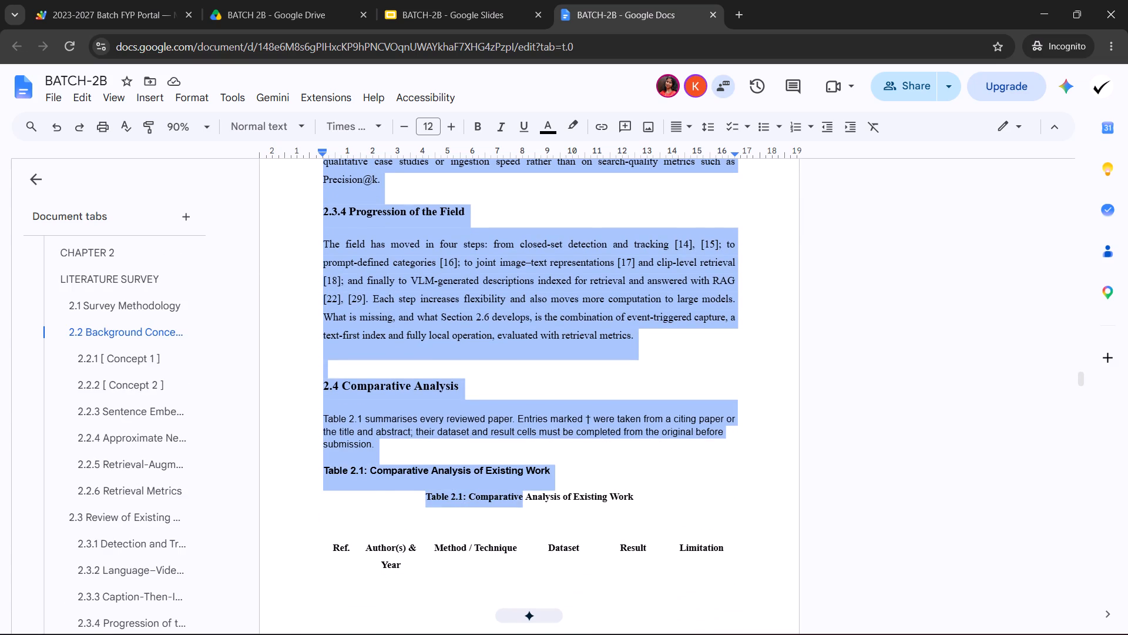
pyautogui.moveTo(528, 496); pyautogui.dragTo(586, 469)
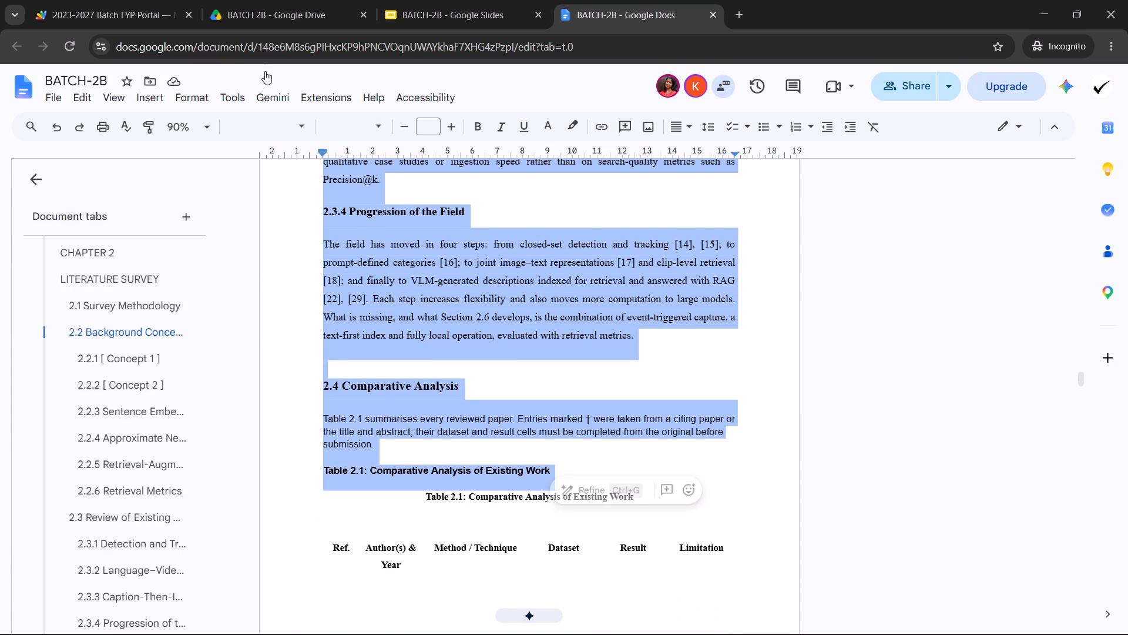
pyautogui.click(256, 123)
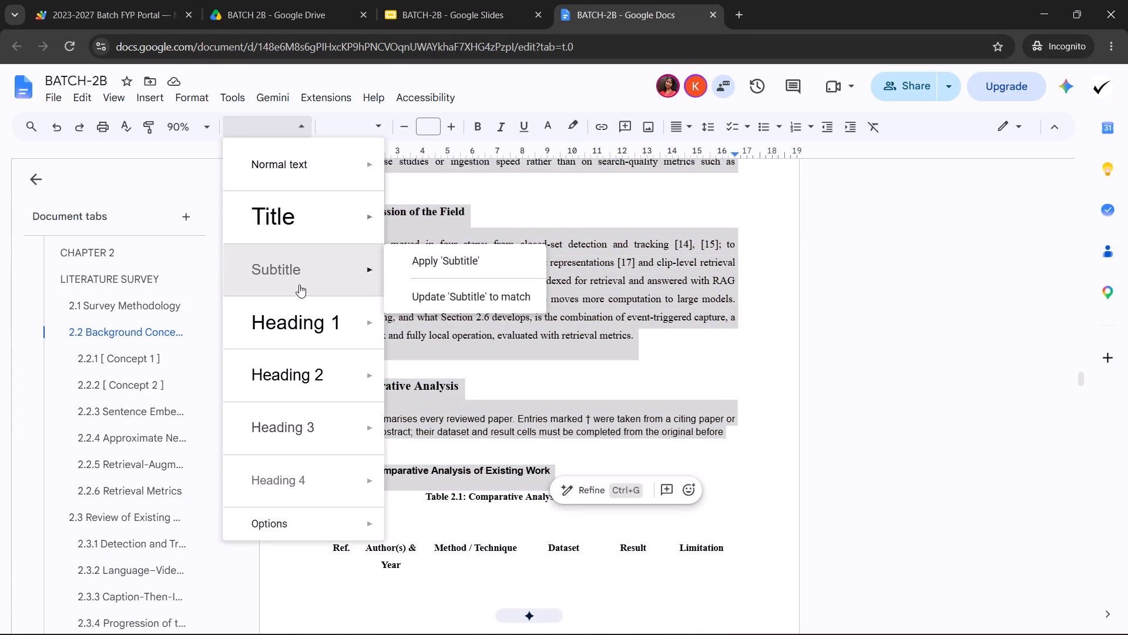
pyautogui.click(332, 125)
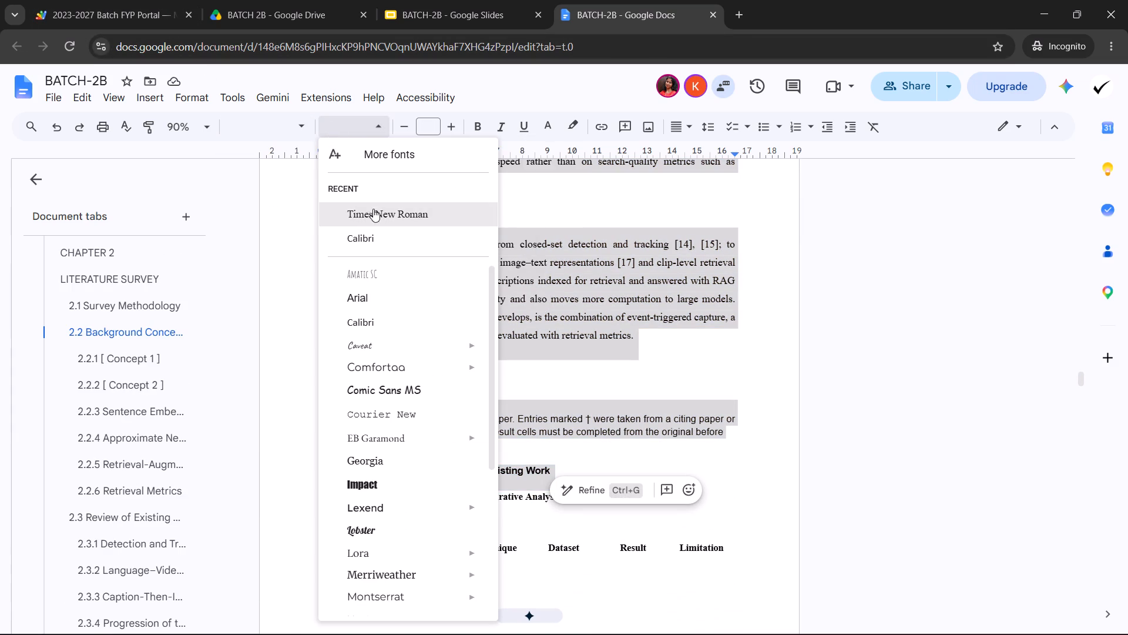
pyautogui.click(375, 212)
pyautogui.click(471, 336)
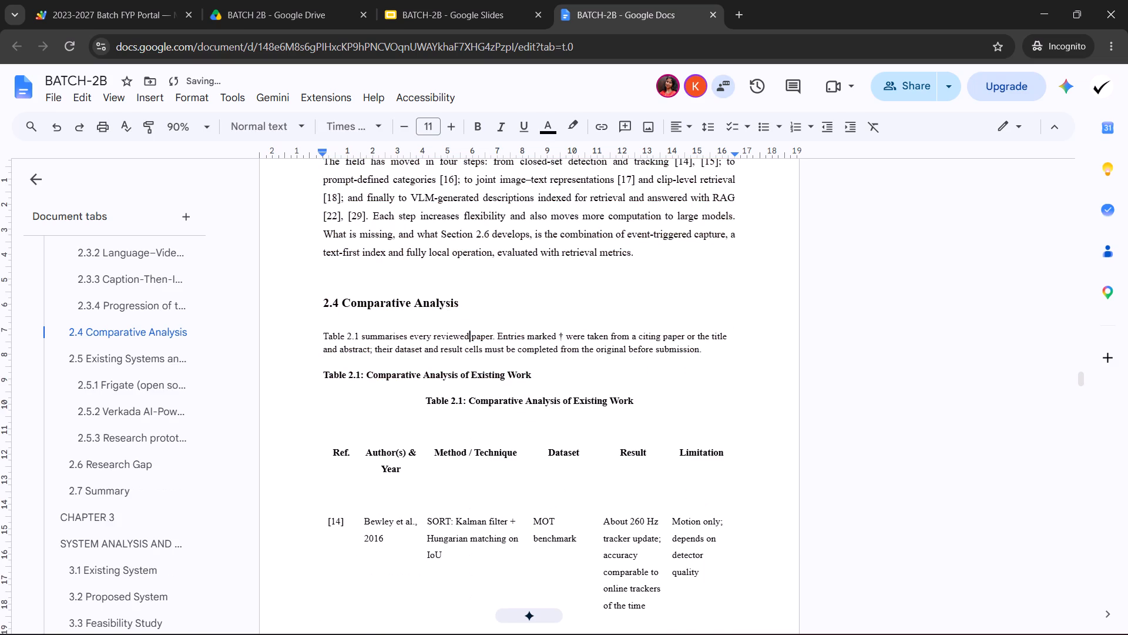
# Delete one empty line above the 2.3 Review of Existing Work heading.
pyautogui.scroll(15, 437, 365)
pyautogui.scroll(11, 409, 443)
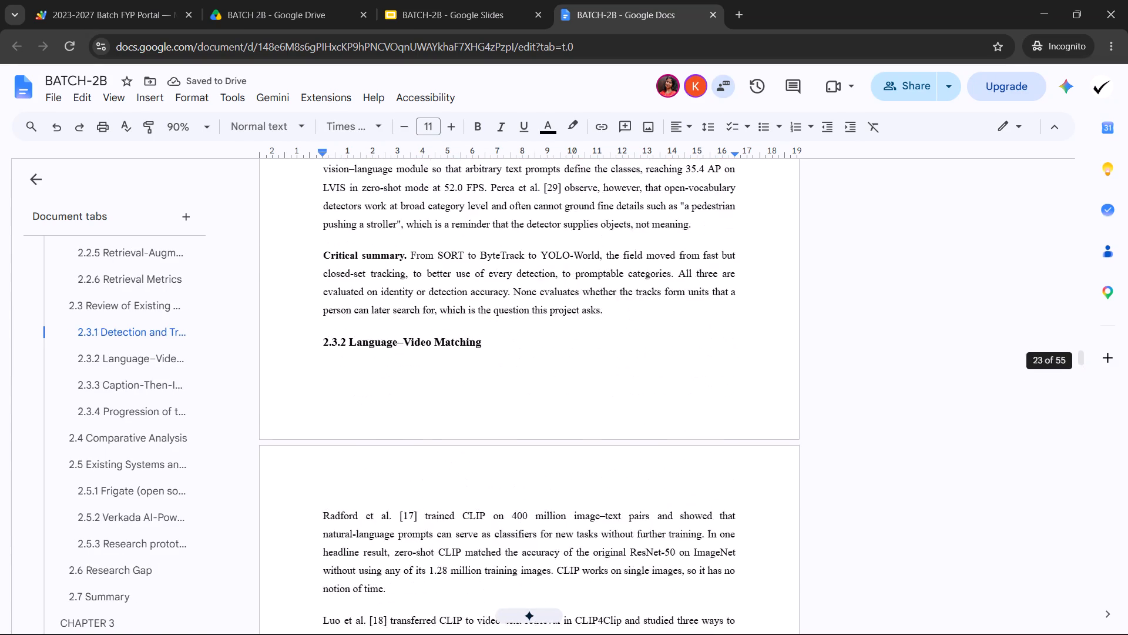
pyautogui.scroll(12, 421, 434)
pyautogui.scroll(-3, 414, 409)
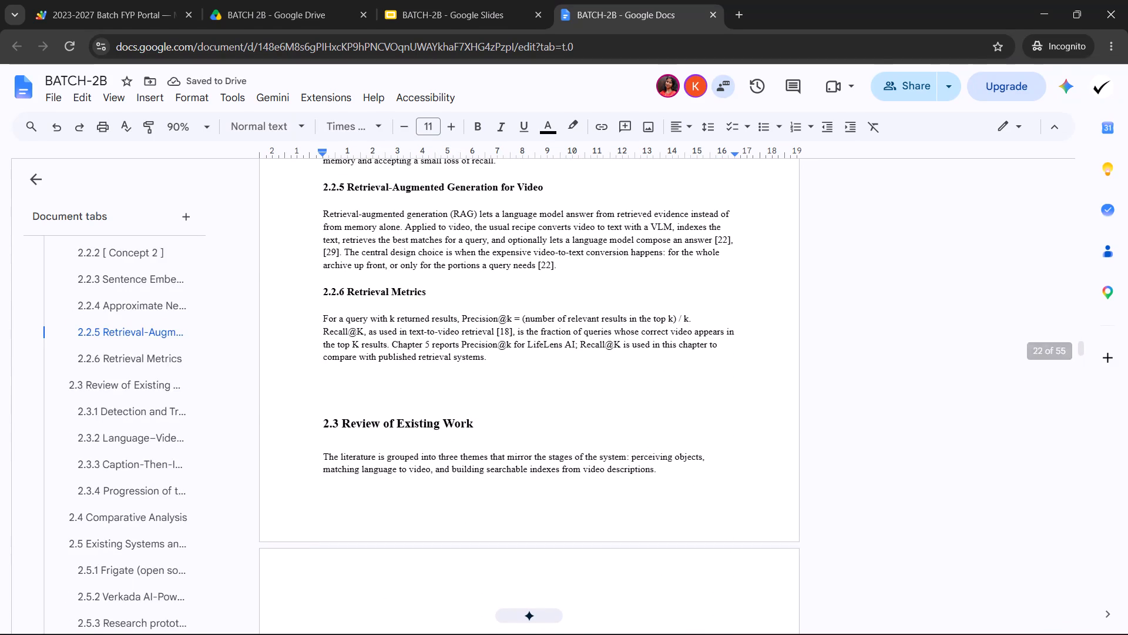
pyautogui.click(373, 402)
pyautogui.press('Down')
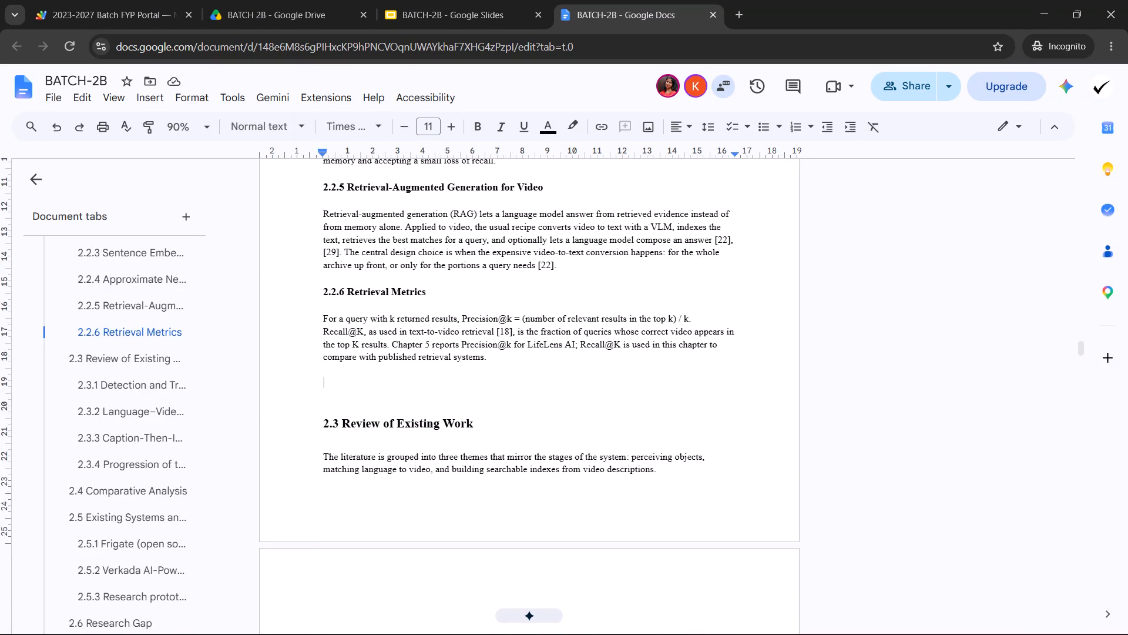
pyautogui.press('BackSpace')
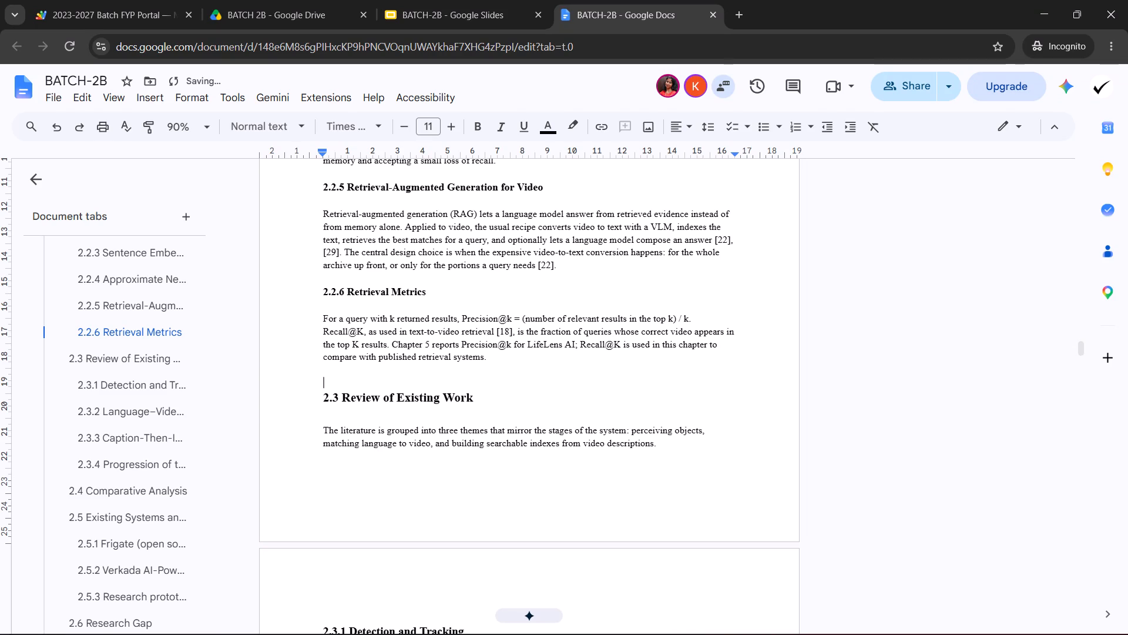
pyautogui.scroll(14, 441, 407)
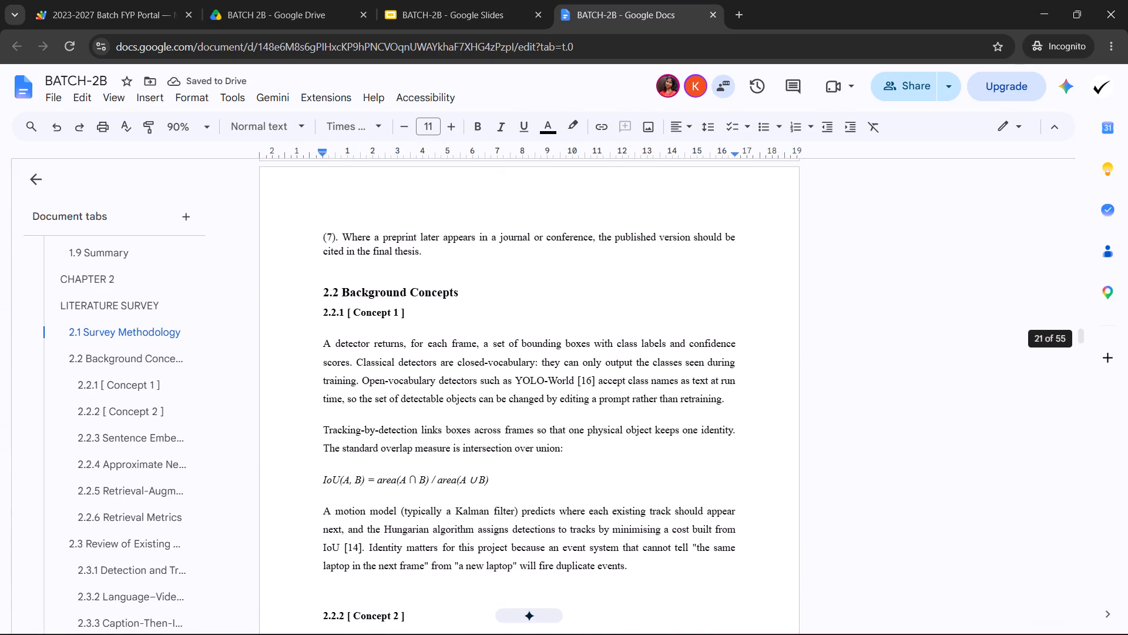
# Delete the empty line above the 2.2 Background Concepts heading.
pyautogui.scroll(3, 408, 415)
pyautogui.click(382, 492)
pyautogui.click(371, 503)
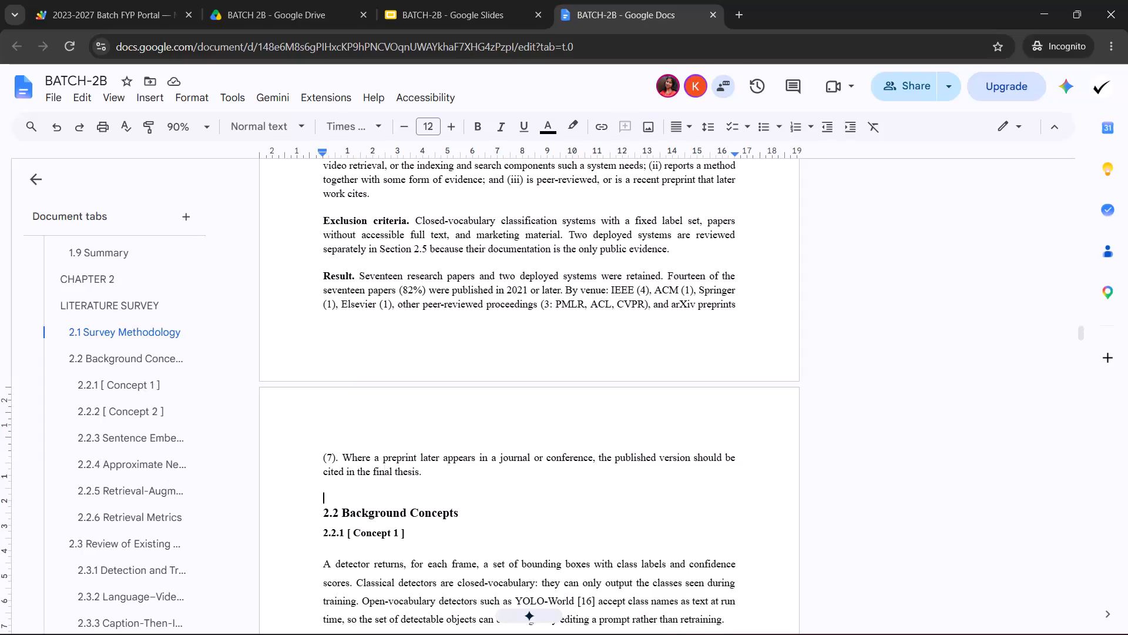
pyautogui.scroll(7, 448, 391)
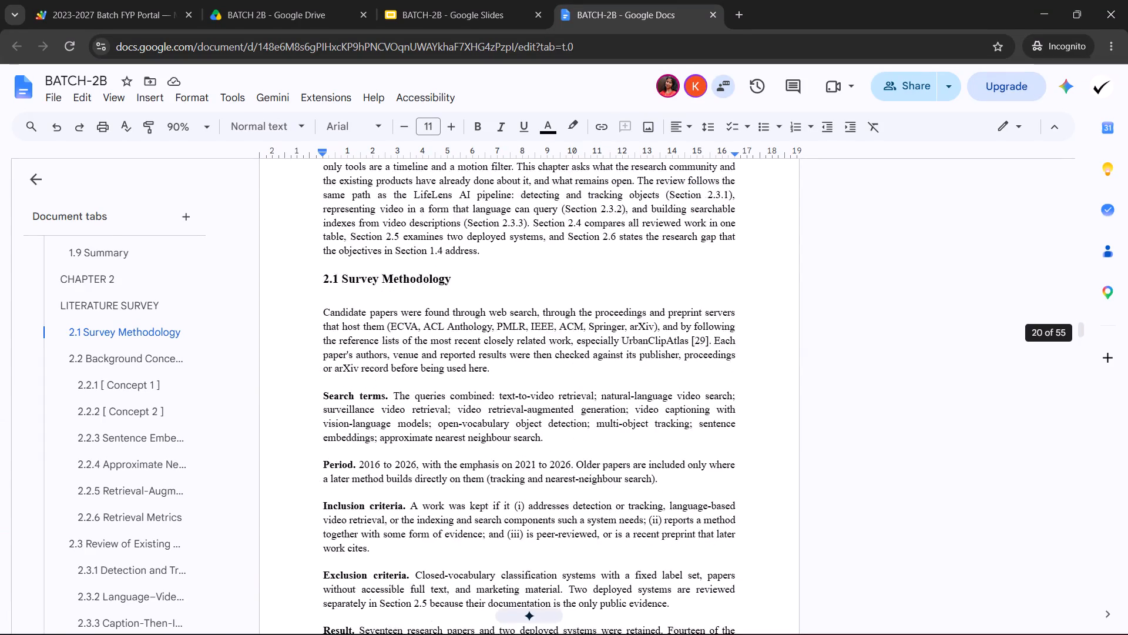
pyautogui.click(383, 424)
pyautogui.click(379, 437)
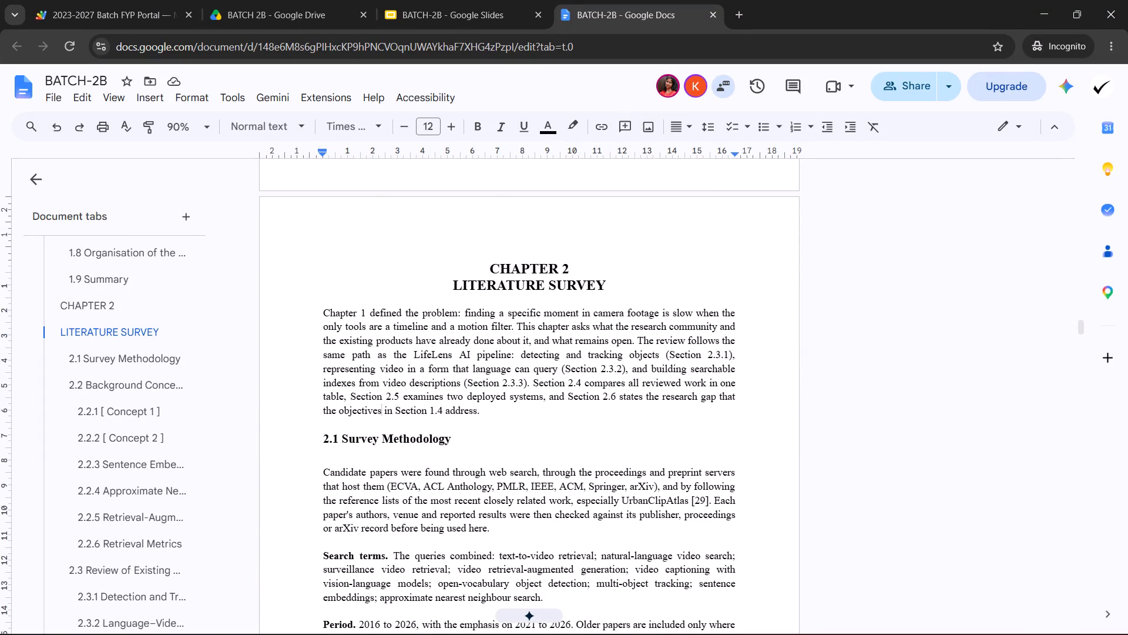
pyautogui.click(379, 455)
pyautogui.scroll(-8, 380, 420)
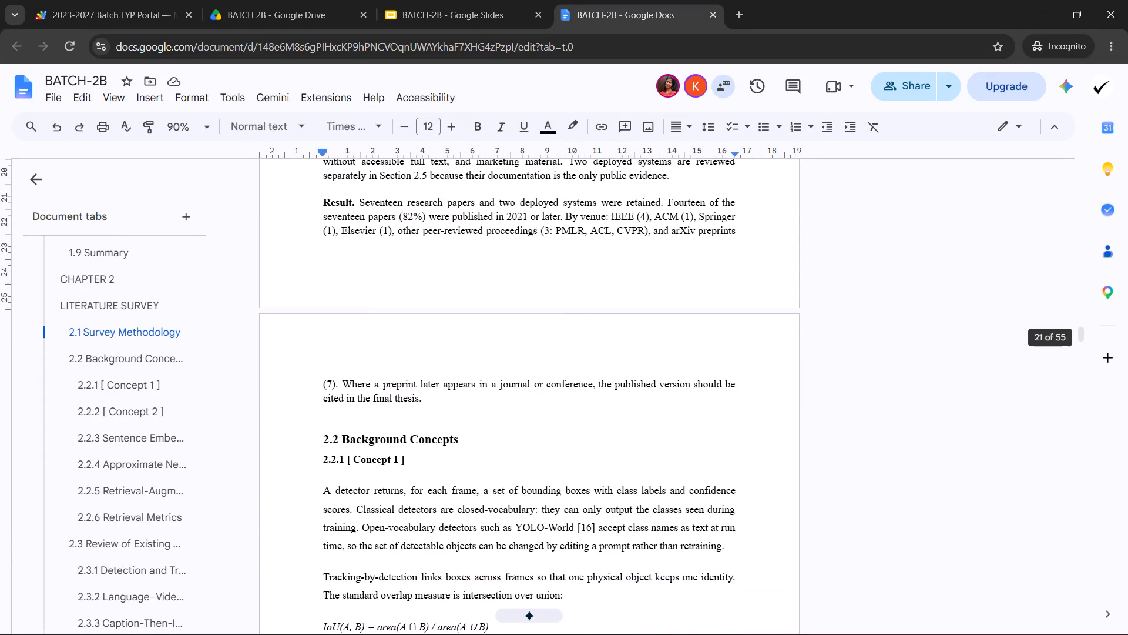
pyautogui.click(405, 422)
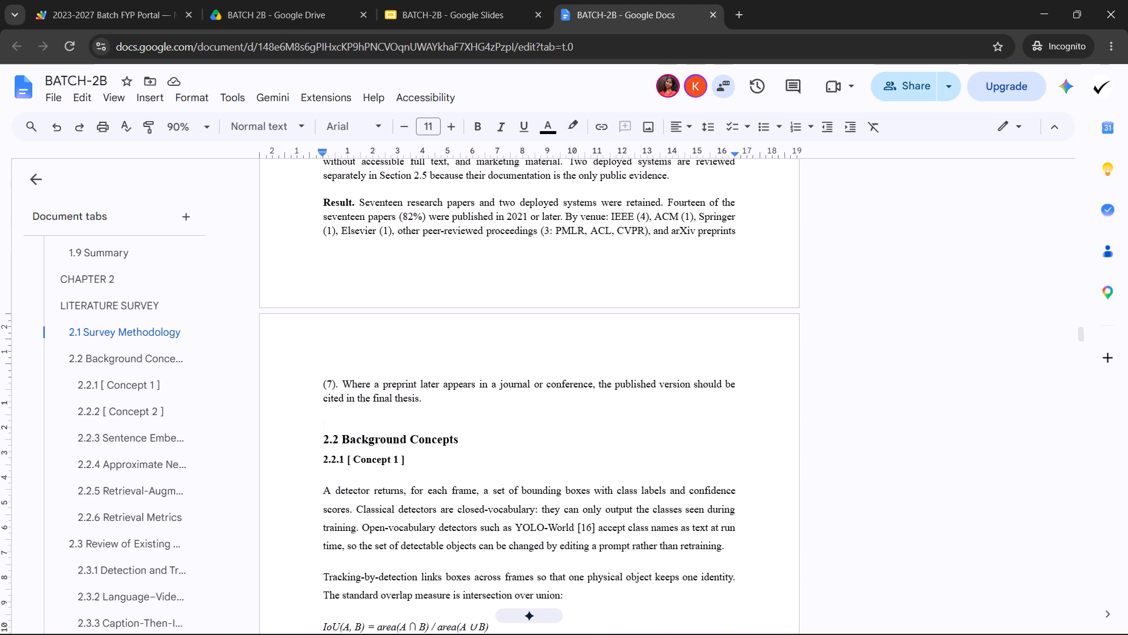
pyautogui.press('BackSpace')
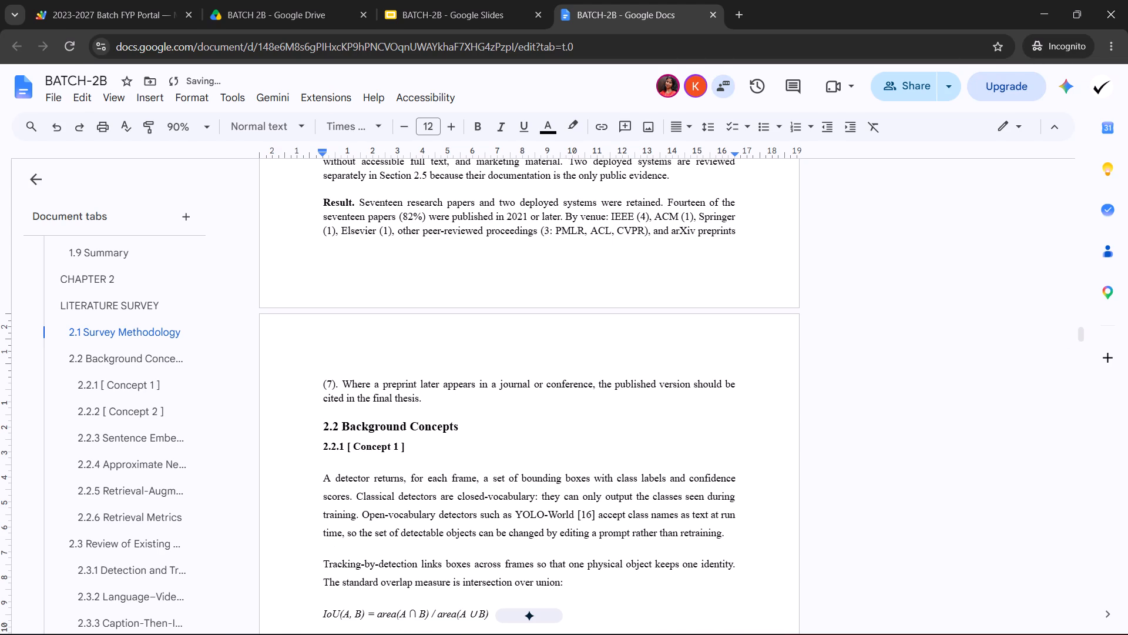
# Delete the empty lines above the 1.7 Contributions of the Project and 1.8 Organisation of the Report headings.
pyautogui.scroll(15, 459, 456)
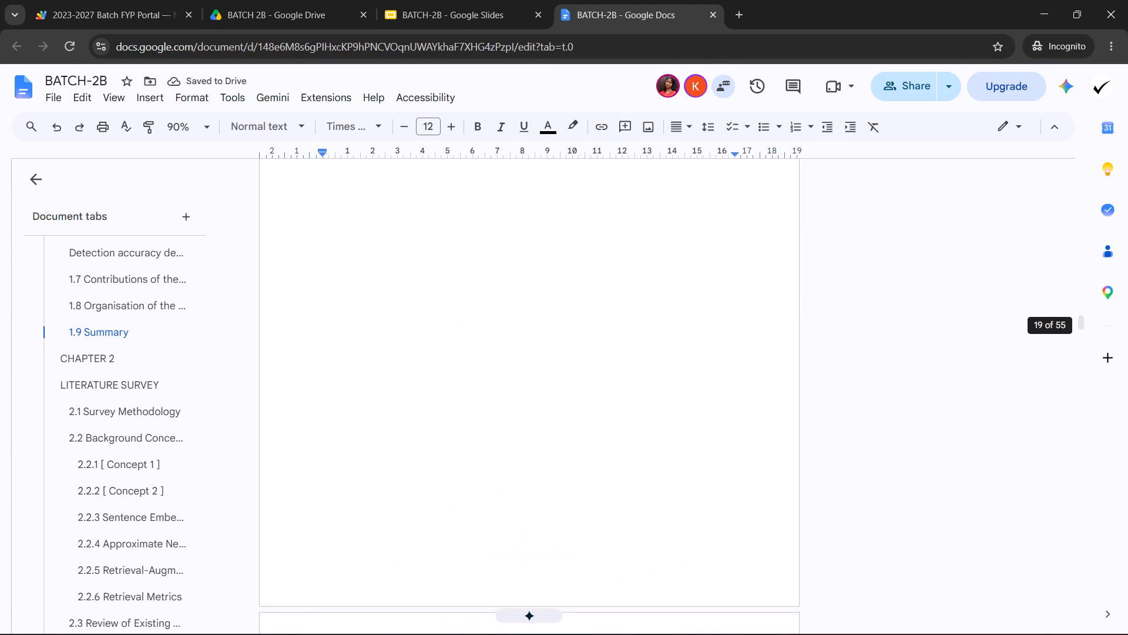
pyautogui.scroll(8, 457, 491)
pyautogui.click(392, 323)
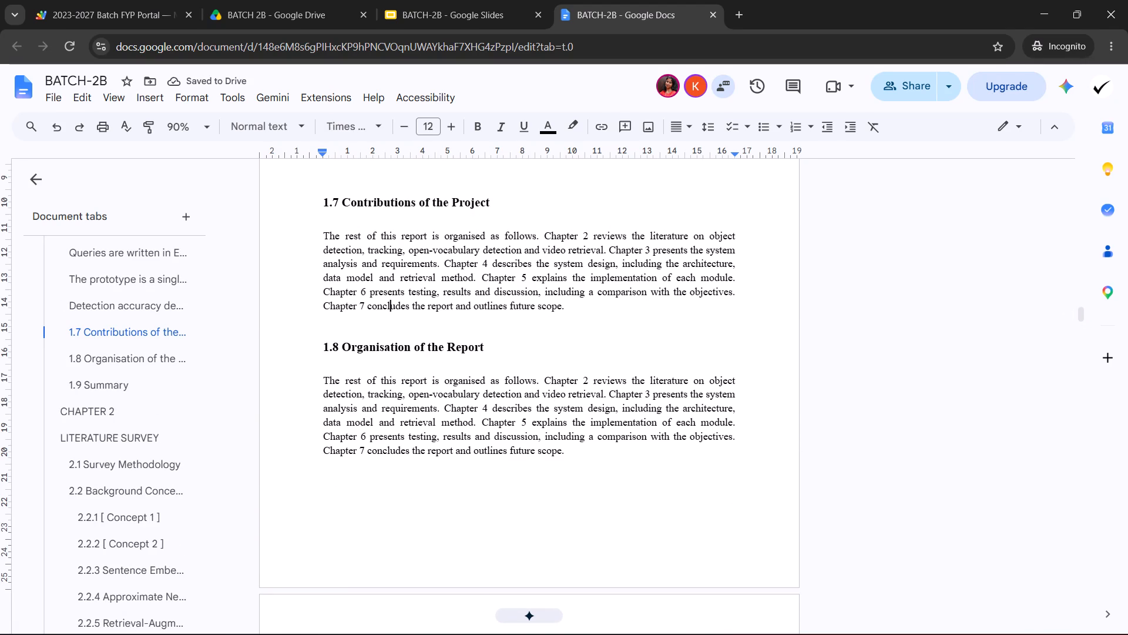
pyautogui.click(390, 329)
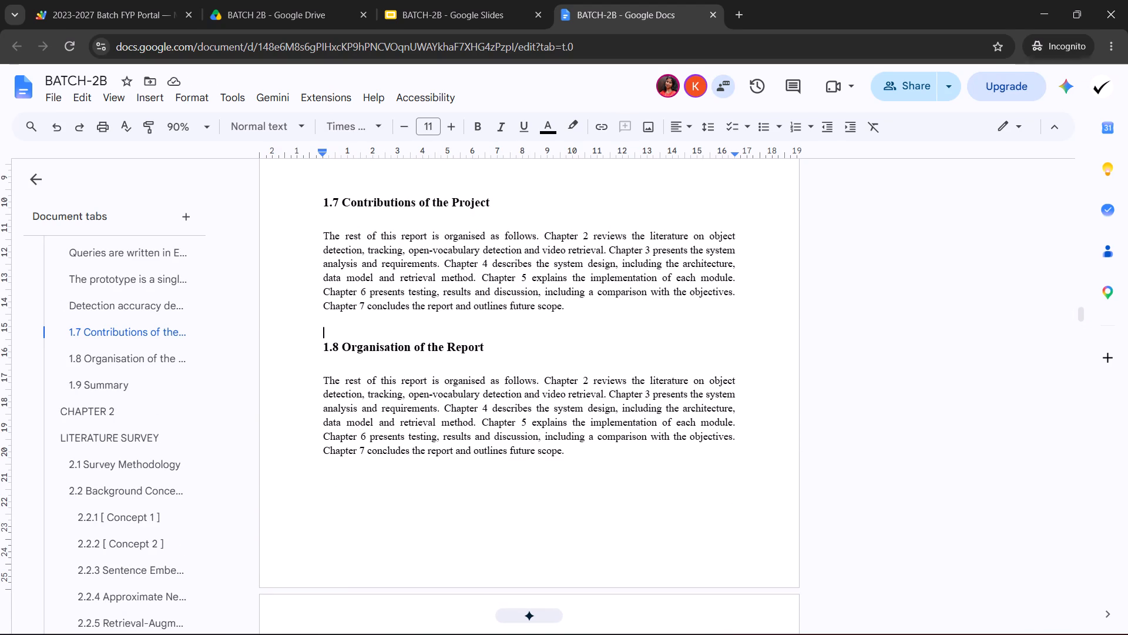
pyautogui.click(357, 183)
pyautogui.scroll(2, 408, 402)
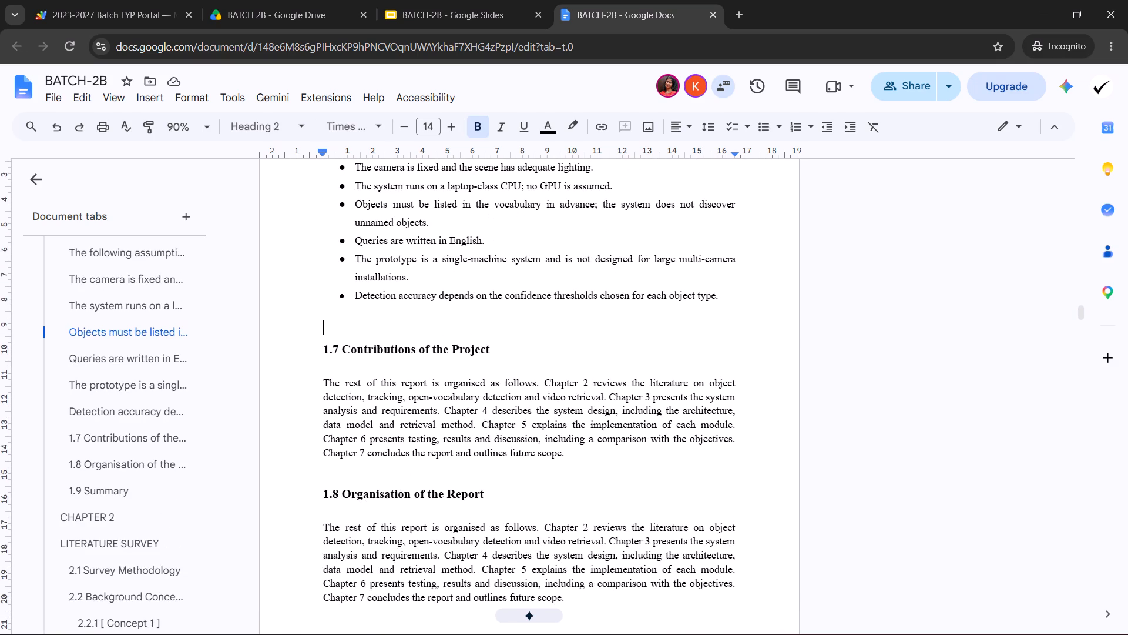
pyautogui.press('BackSpace')
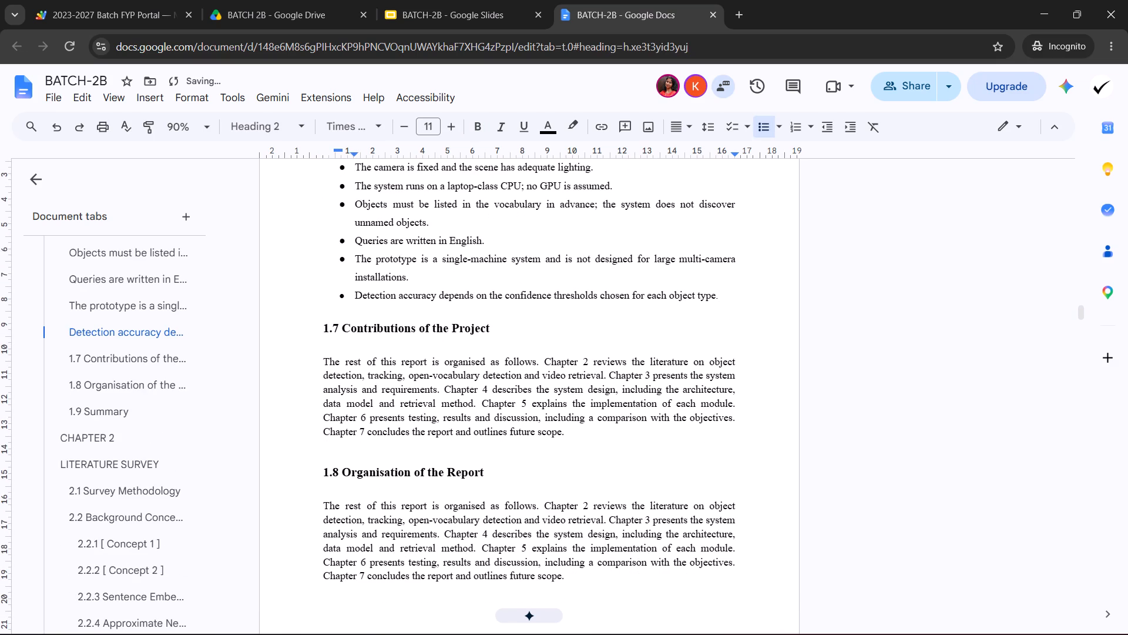
pyautogui.click(378, 457)
pyautogui.press('BackSpace')
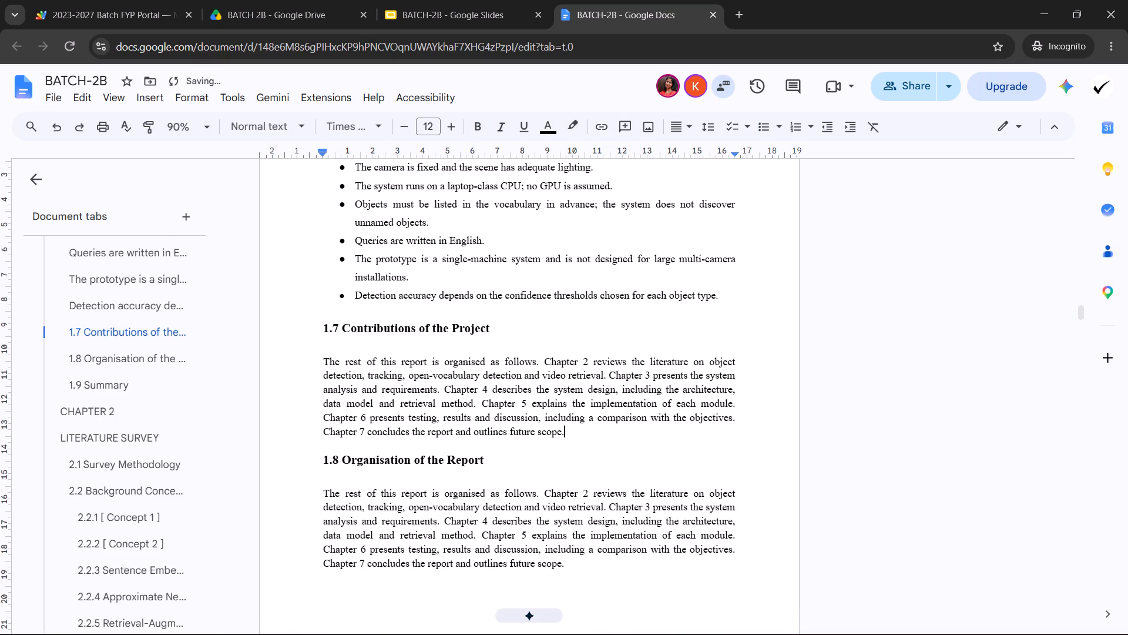